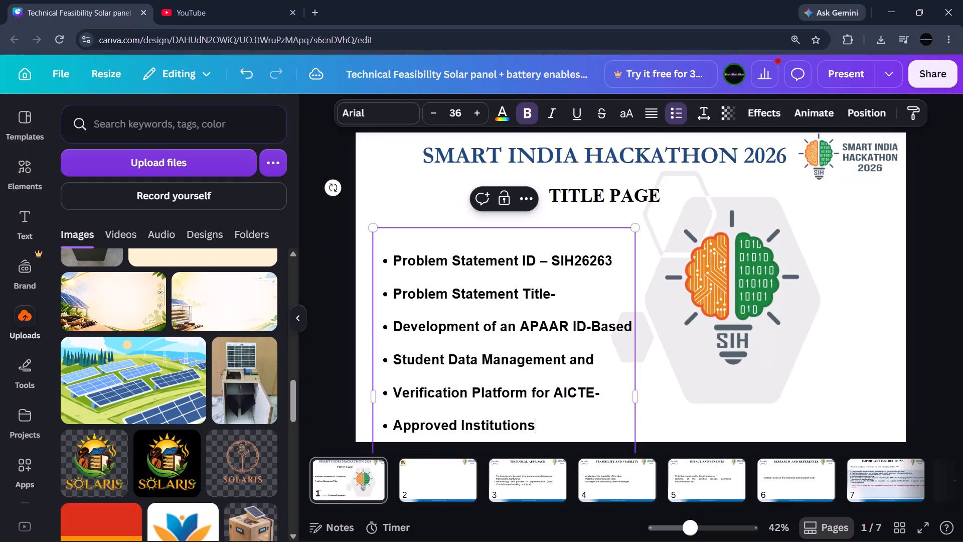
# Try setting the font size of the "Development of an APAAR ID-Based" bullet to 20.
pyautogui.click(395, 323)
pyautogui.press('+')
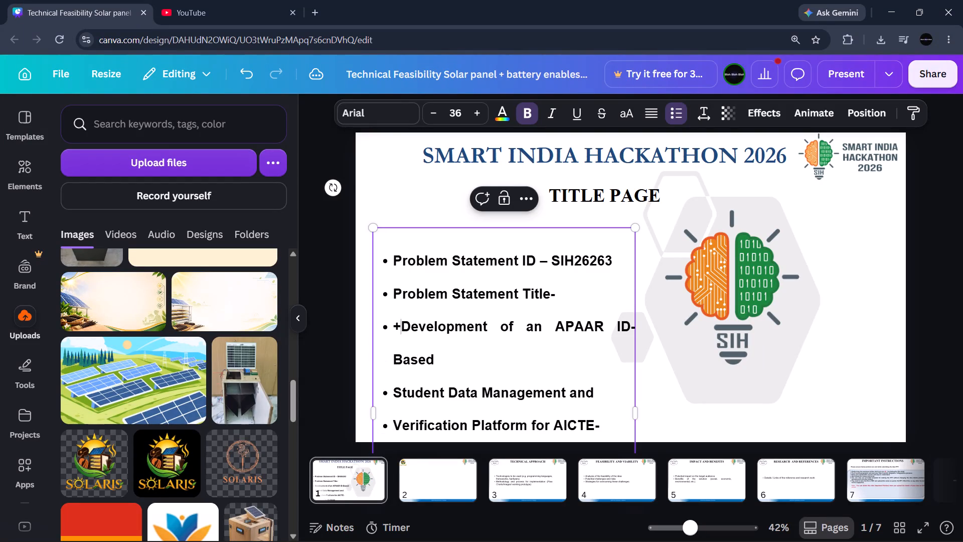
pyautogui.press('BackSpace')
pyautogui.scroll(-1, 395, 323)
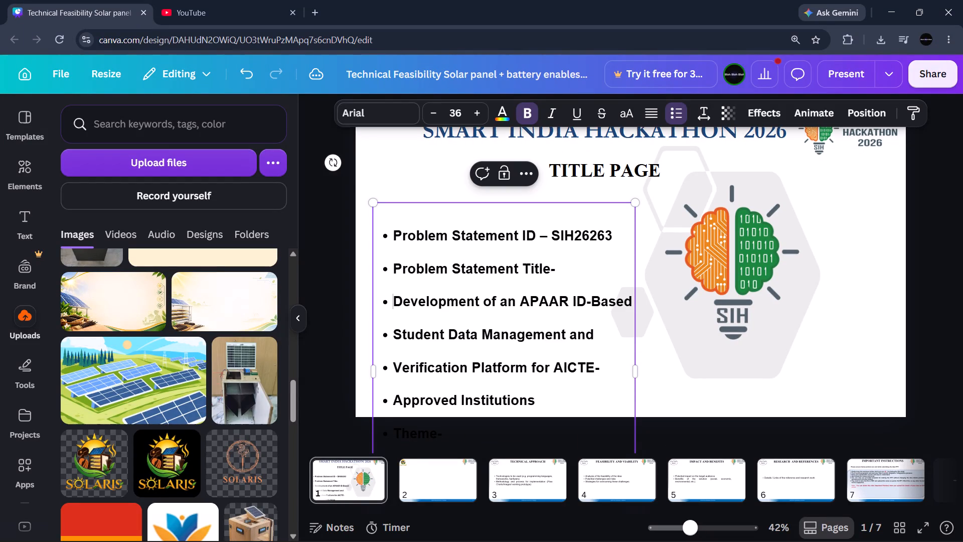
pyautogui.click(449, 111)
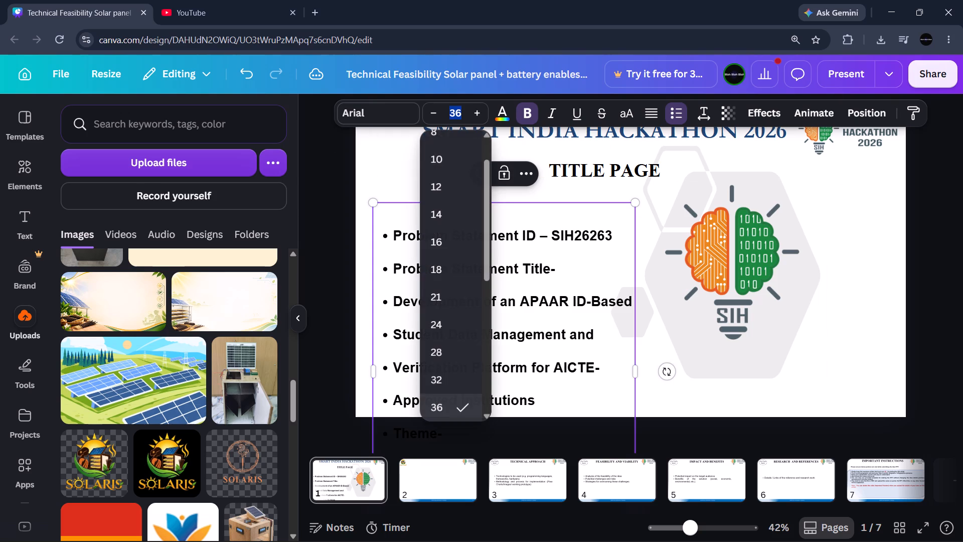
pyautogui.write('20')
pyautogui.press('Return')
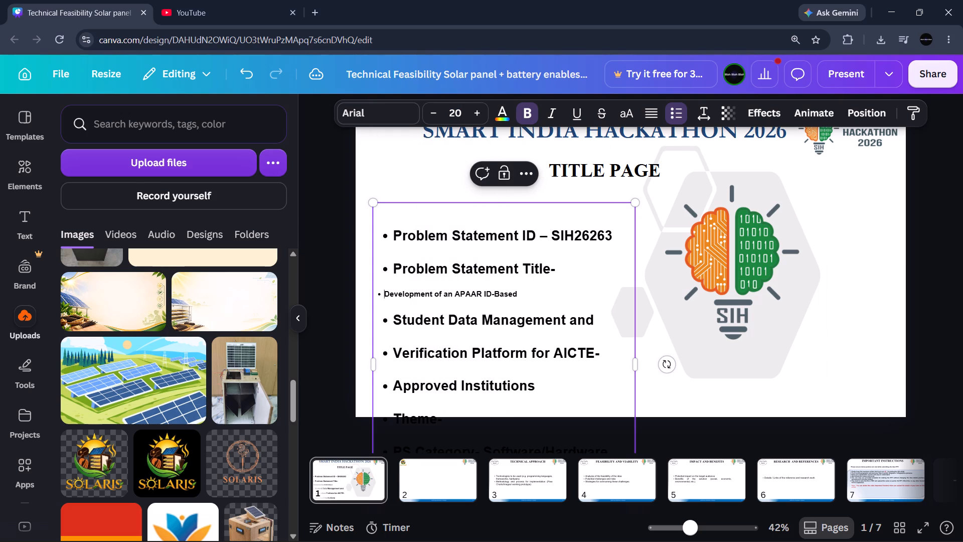
# Undo the font size change and the earlier pasting of the problem statement title lines.
pyautogui.hotkey('ctrl', 'z')
pyautogui.hotkey('ctrl', 'z')
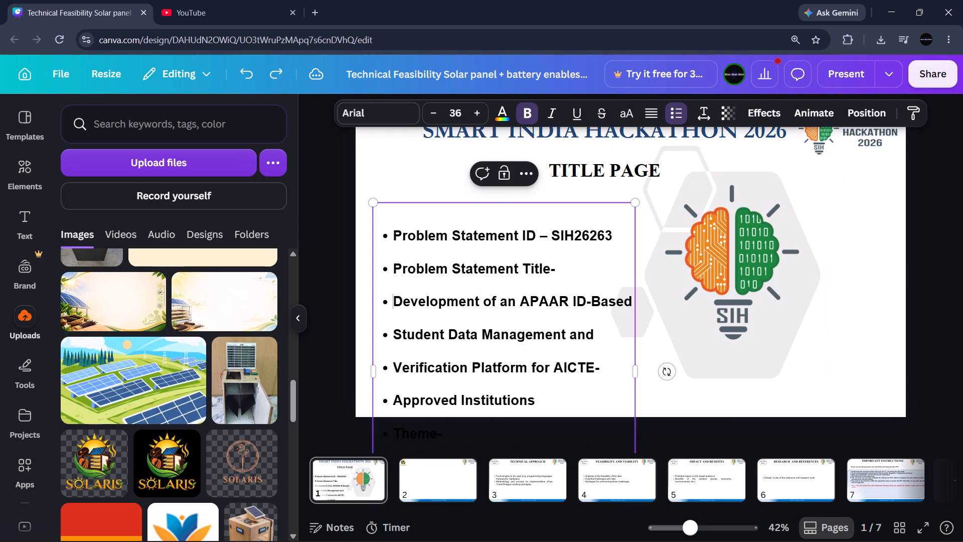
pyautogui.hotkey('ctrl', 'z')
pyautogui.hotkey('ctrl', 'z')
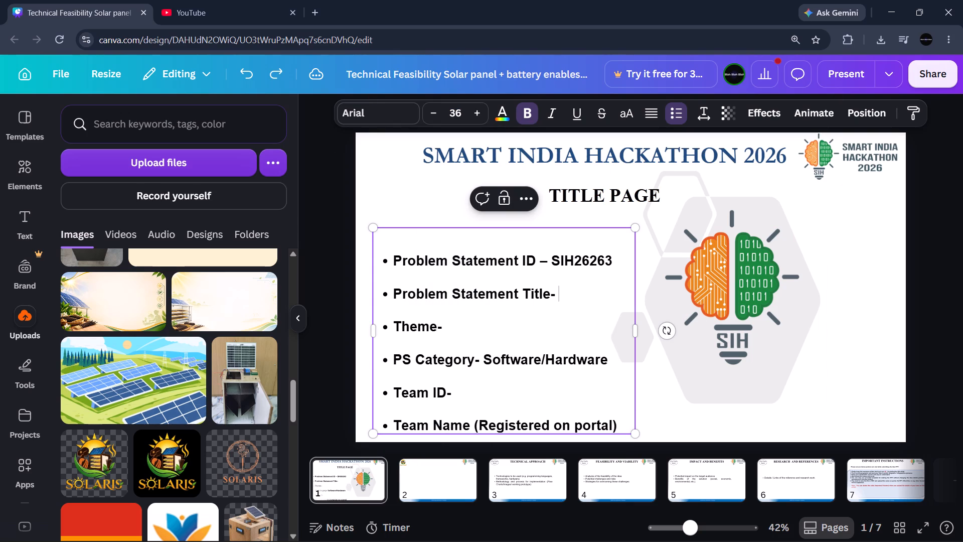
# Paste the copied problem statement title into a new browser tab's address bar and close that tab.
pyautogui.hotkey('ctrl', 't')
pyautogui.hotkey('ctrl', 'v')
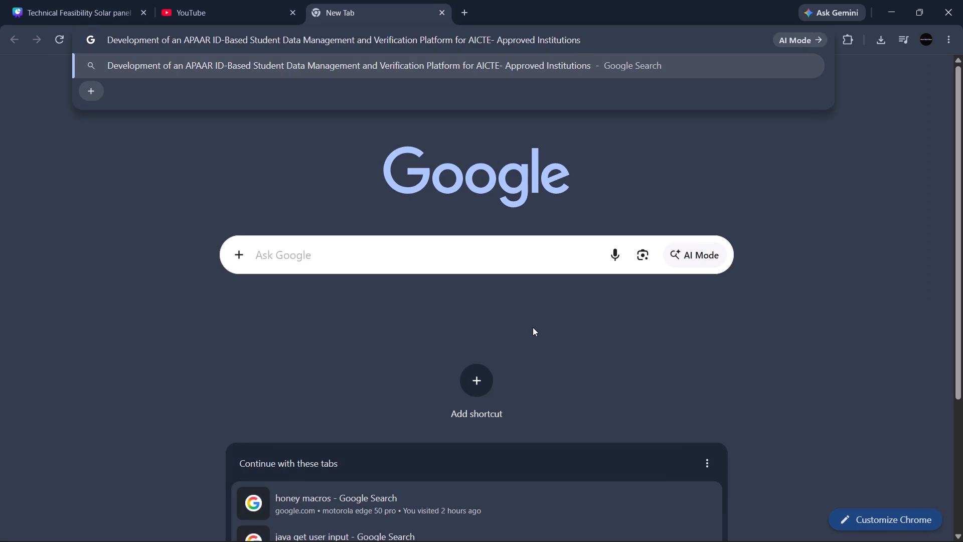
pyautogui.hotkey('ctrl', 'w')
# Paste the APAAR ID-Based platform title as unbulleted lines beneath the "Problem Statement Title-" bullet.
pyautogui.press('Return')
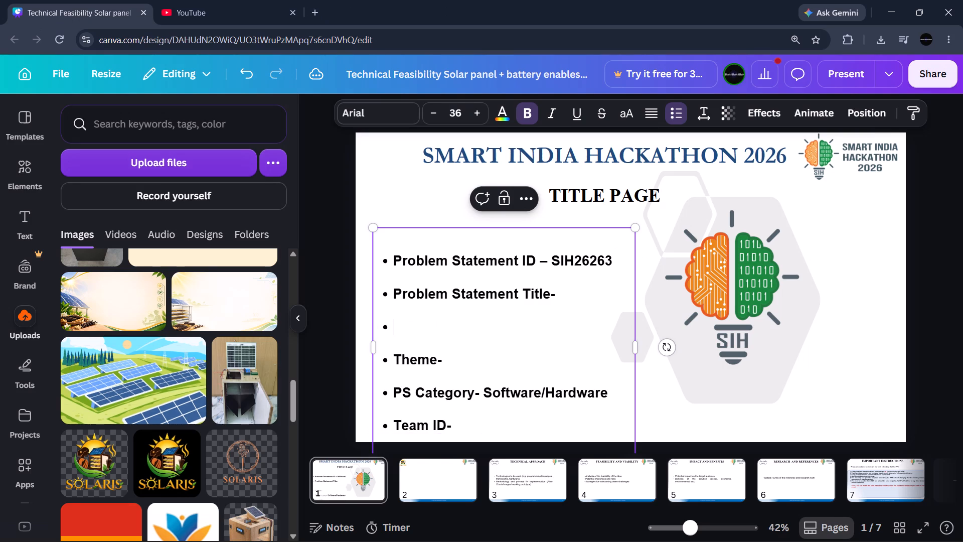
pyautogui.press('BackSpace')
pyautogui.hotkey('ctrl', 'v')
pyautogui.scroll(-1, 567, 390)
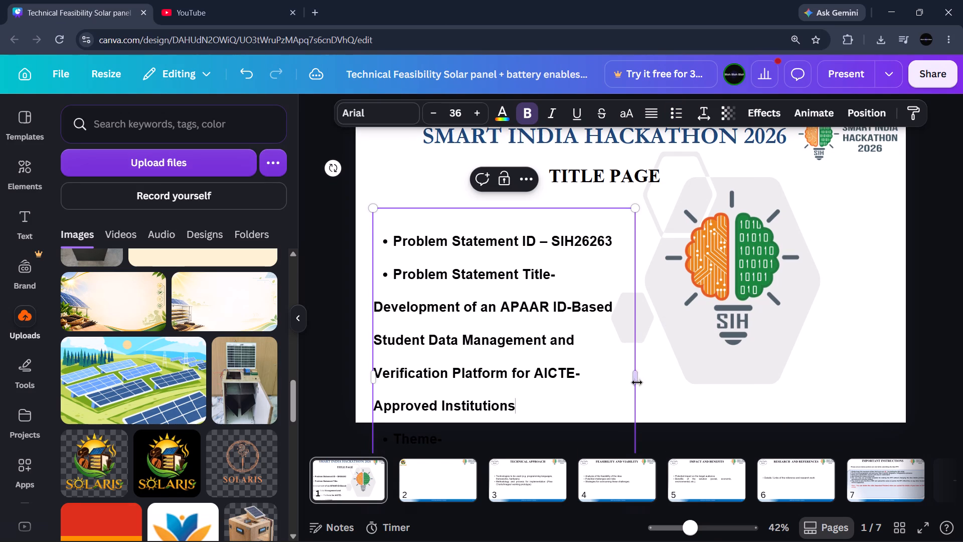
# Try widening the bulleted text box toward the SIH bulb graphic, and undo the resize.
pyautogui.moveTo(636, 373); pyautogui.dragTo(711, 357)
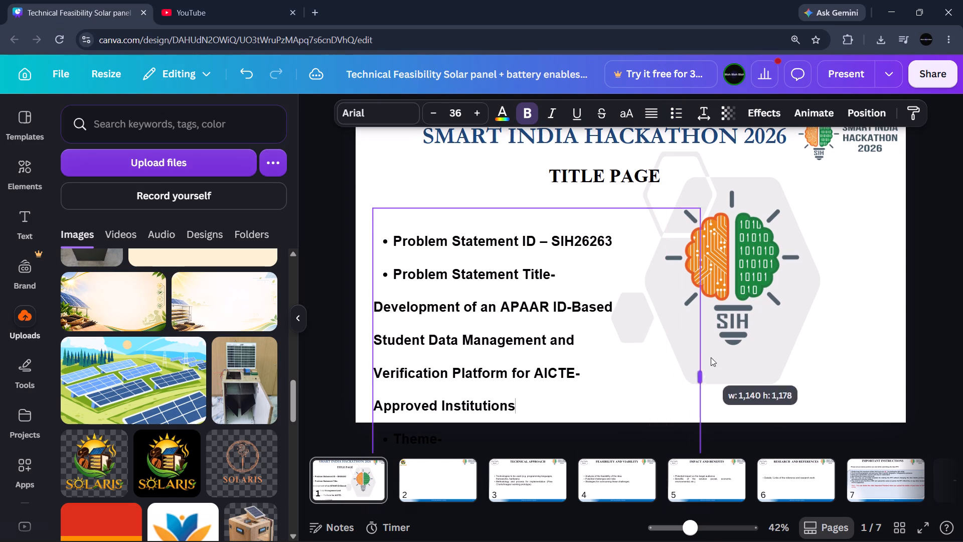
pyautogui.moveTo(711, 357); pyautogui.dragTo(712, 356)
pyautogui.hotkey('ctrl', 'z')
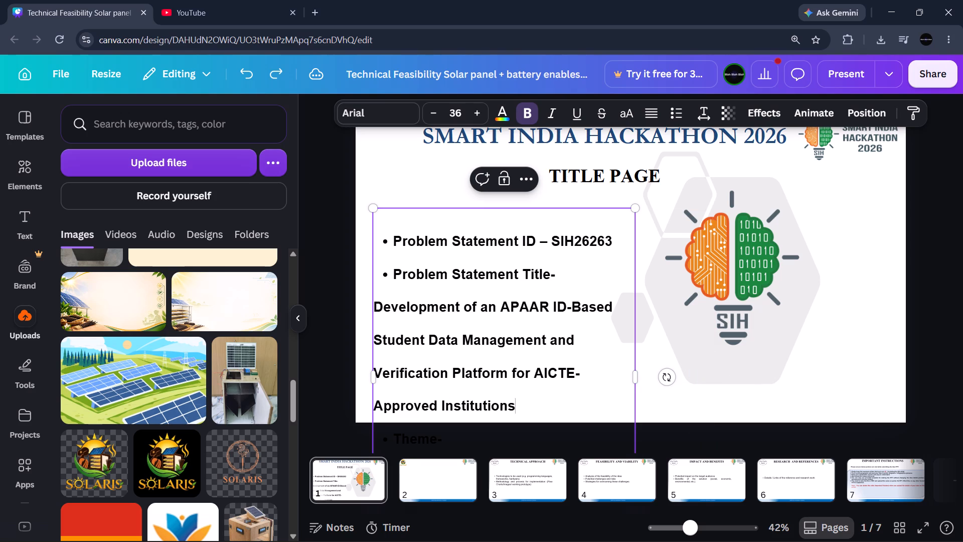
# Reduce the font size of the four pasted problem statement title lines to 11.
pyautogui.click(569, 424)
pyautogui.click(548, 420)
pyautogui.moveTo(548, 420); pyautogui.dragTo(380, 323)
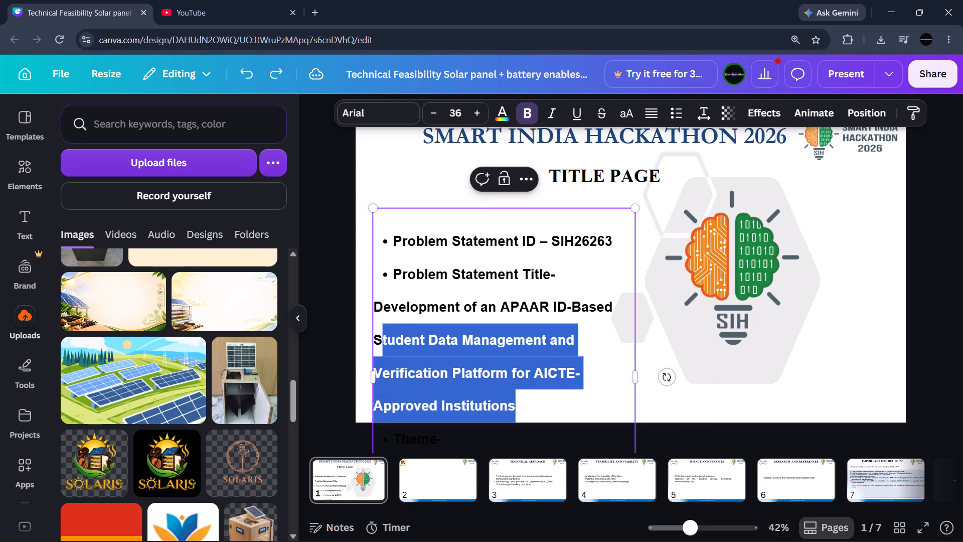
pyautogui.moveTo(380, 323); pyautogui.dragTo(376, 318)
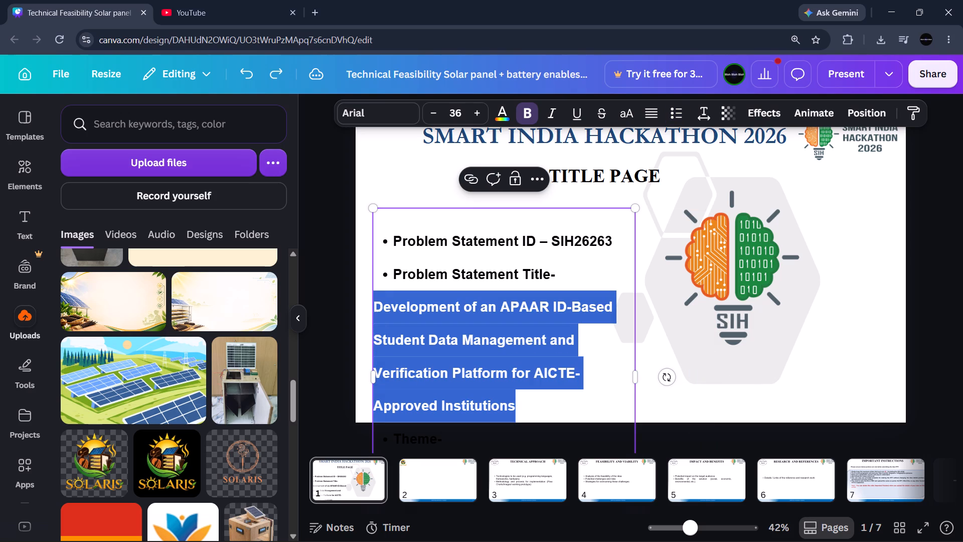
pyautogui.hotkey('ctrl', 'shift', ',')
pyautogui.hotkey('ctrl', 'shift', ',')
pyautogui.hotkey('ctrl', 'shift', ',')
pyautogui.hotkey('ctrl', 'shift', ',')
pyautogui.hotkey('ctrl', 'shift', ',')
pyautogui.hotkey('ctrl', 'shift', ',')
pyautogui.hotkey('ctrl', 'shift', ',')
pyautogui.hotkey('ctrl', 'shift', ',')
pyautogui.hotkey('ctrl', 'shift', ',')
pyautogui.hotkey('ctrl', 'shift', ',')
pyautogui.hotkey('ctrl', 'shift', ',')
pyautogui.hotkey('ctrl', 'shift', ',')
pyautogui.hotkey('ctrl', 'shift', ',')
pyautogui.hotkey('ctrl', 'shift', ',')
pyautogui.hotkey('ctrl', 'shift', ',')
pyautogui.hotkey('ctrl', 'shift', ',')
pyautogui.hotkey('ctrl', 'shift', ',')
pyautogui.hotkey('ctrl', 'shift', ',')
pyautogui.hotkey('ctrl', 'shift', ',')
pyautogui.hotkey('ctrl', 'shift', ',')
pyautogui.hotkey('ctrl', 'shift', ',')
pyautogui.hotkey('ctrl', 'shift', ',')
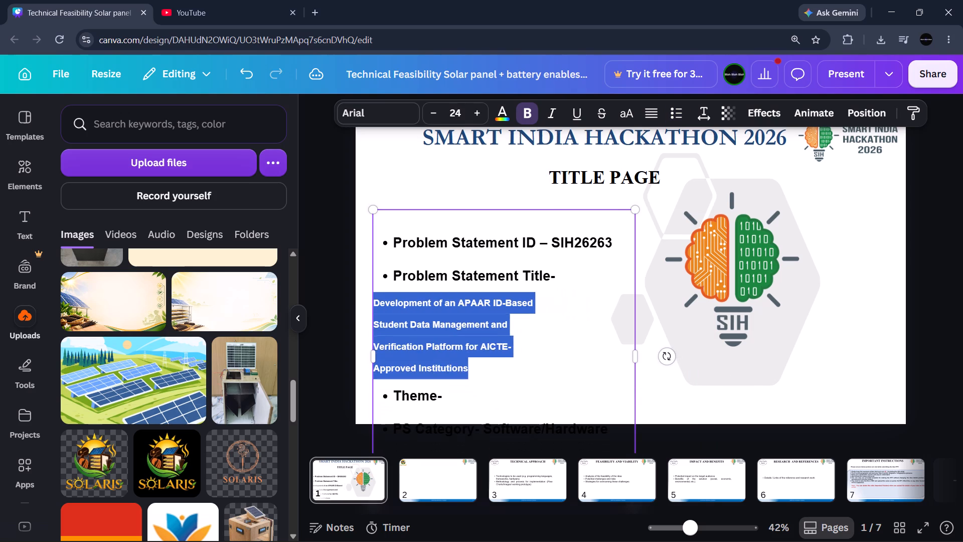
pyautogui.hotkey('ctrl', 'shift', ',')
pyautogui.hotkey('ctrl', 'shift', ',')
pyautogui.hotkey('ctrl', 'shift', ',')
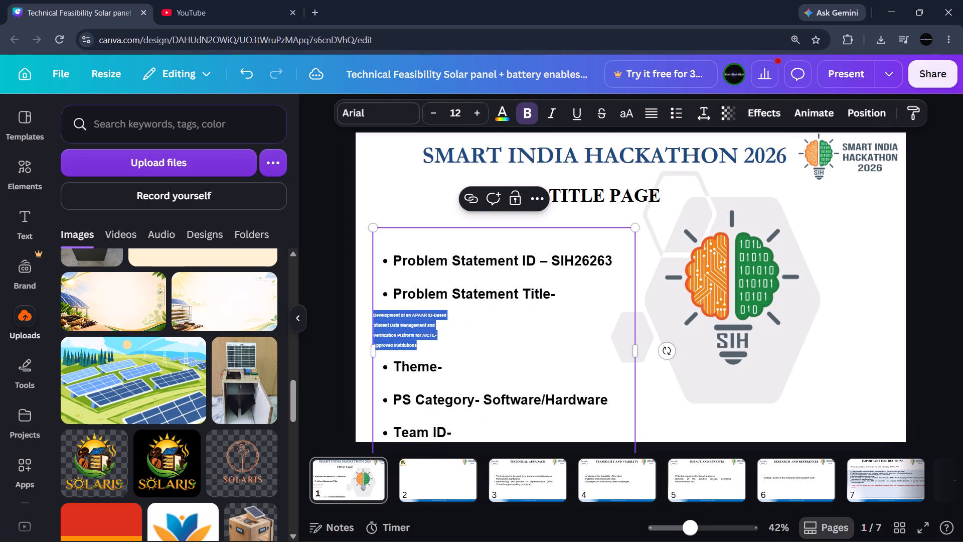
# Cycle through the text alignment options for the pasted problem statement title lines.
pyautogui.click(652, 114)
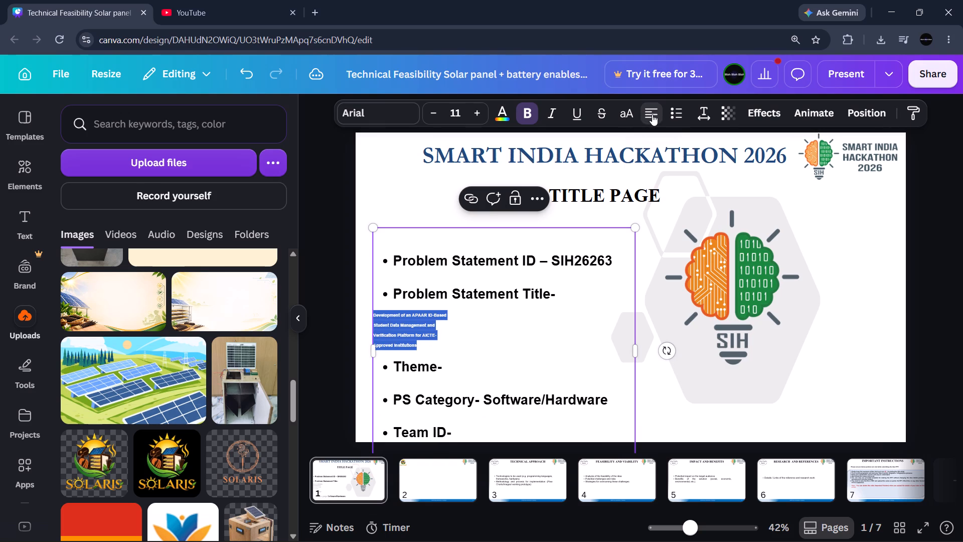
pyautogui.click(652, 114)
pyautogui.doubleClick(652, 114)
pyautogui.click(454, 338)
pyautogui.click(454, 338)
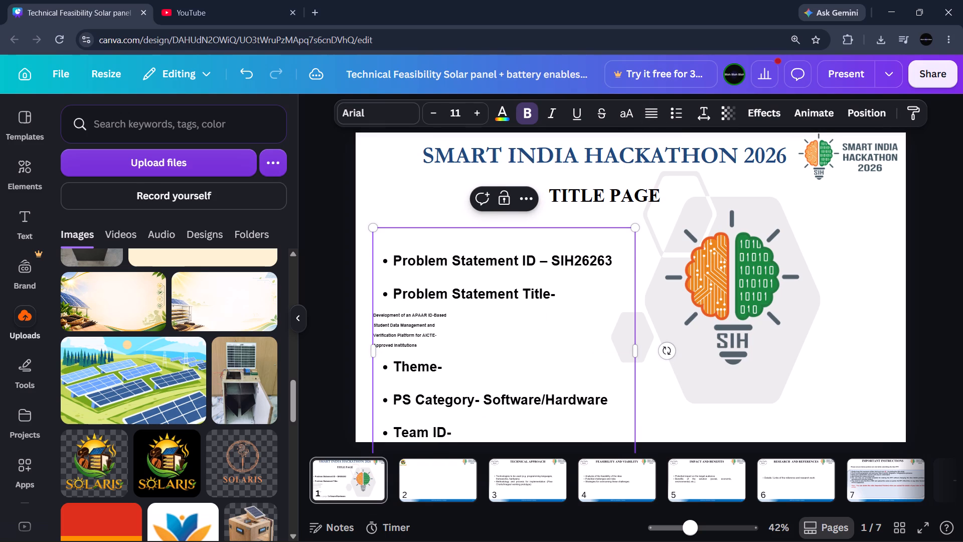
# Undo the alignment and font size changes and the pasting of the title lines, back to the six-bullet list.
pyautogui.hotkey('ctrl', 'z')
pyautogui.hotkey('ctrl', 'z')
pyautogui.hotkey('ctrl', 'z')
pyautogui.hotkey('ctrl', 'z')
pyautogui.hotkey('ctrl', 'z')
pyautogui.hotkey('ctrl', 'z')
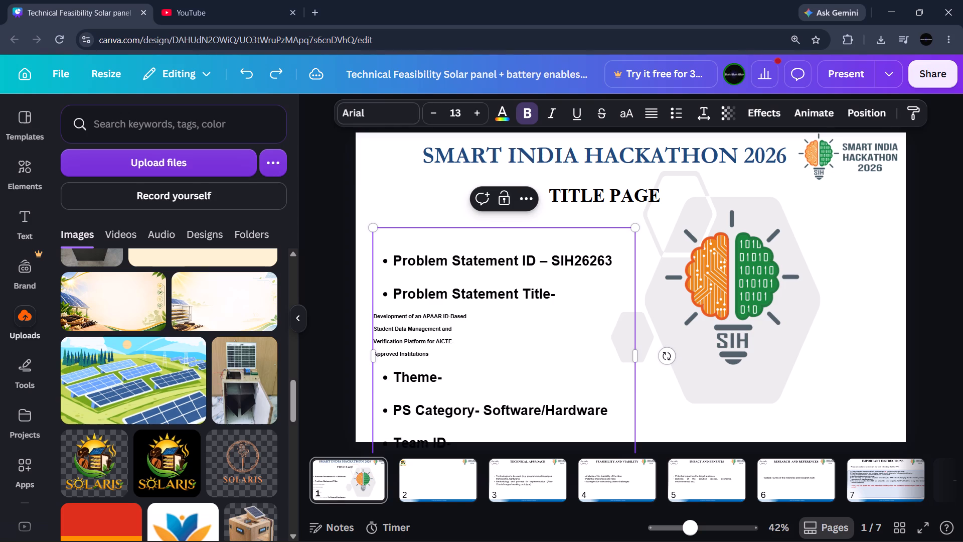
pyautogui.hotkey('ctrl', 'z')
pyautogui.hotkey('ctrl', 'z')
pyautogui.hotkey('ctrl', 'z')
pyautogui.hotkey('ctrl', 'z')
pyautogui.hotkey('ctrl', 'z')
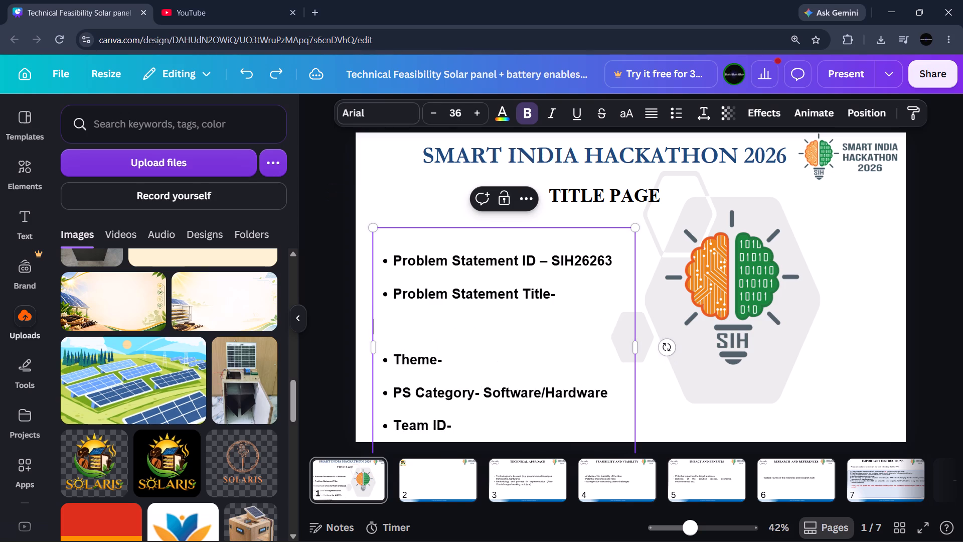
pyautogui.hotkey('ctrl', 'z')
# Set the font size of the entire bulleted list on the title page to 30, after trying 20.
pyautogui.hotkey('ctrl', 'a')
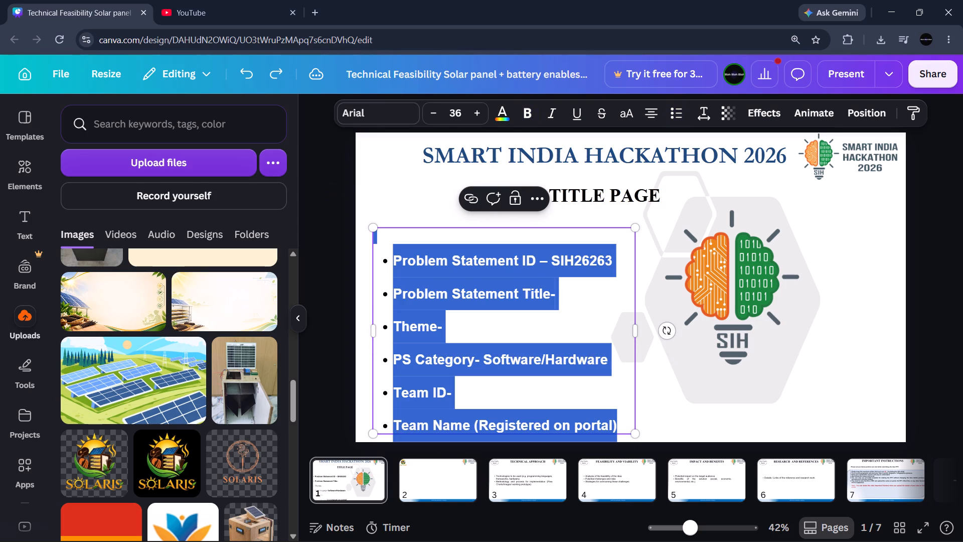
pyautogui.click(449, 112)
pyautogui.write('20')
pyautogui.press('Return')
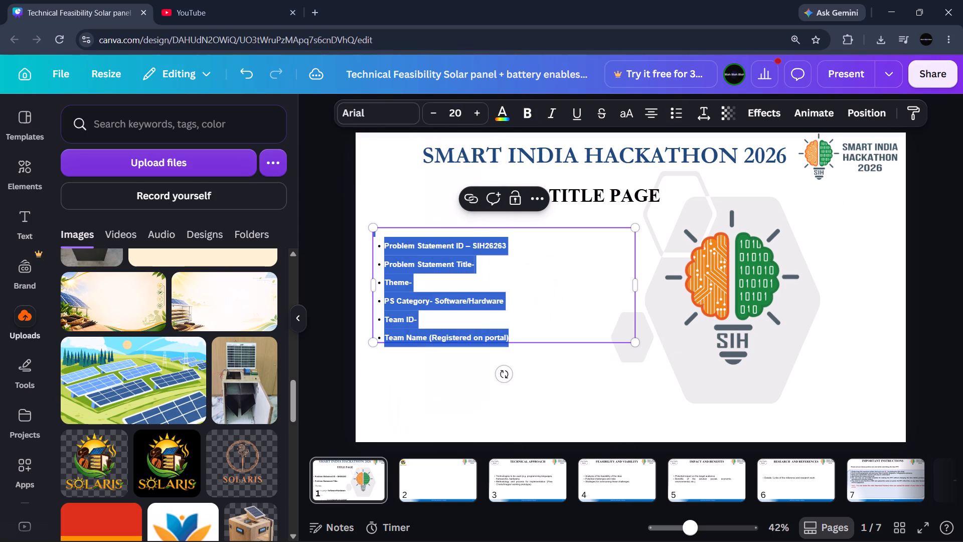
pyautogui.click(462, 113)
pyautogui.write('30')
pyautogui.press('Return')
pyautogui.click(762, 408)
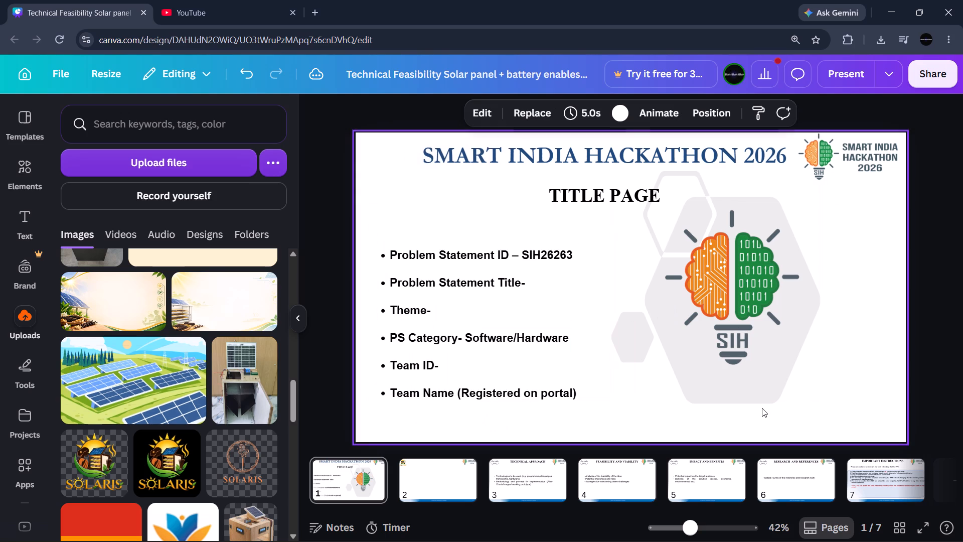
# Move the SIH bulb graphic and its hexagon background together closer to the slide's right edge.
pyautogui.moveTo(839, 404); pyautogui.dragTo(647, 318)
pyautogui.moveTo(647, 318); pyautogui.dragTo(679, 323)
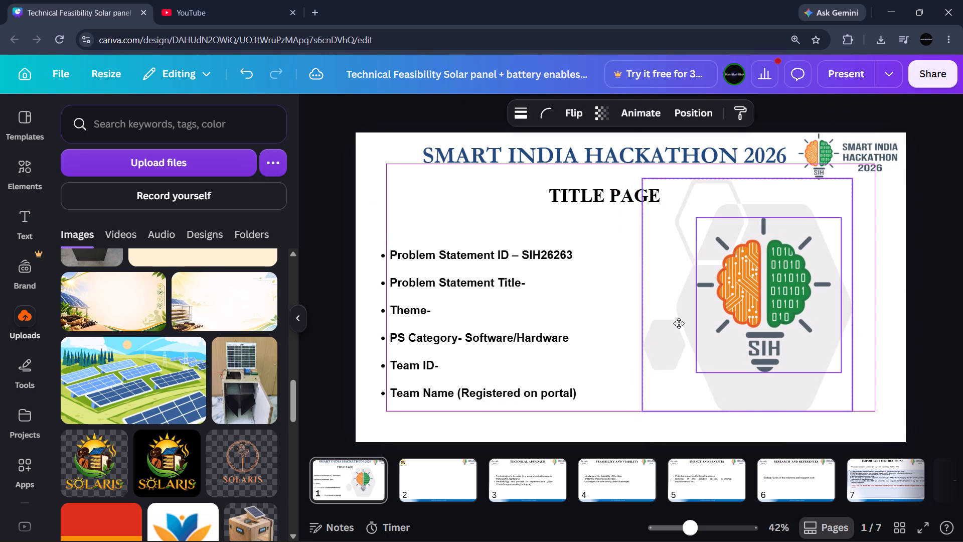
pyautogui.moveTo(679, 323); pyautogui.dragTo(692, 317)
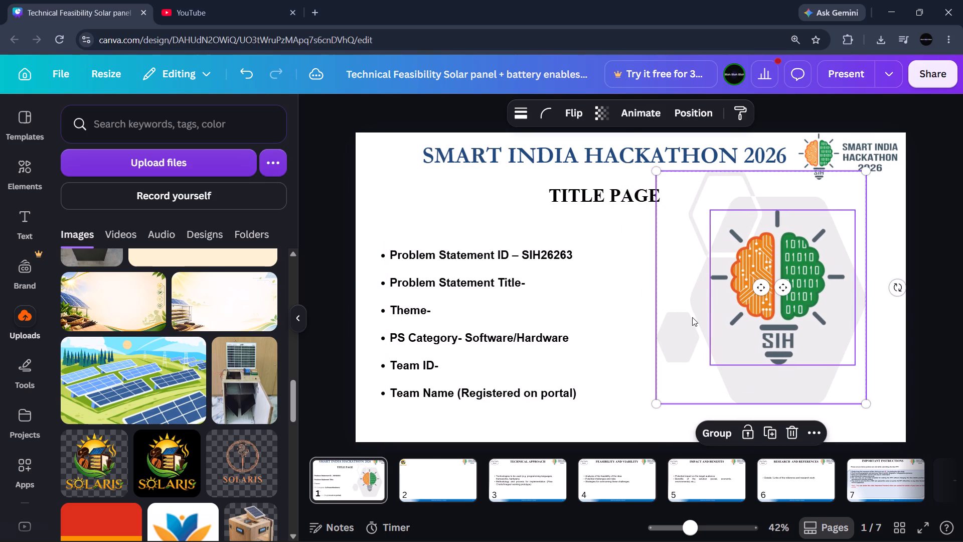
# Widen the bulleted text box rightward until it overlaps the hexagon background.
pyautogui.click(606, 254)
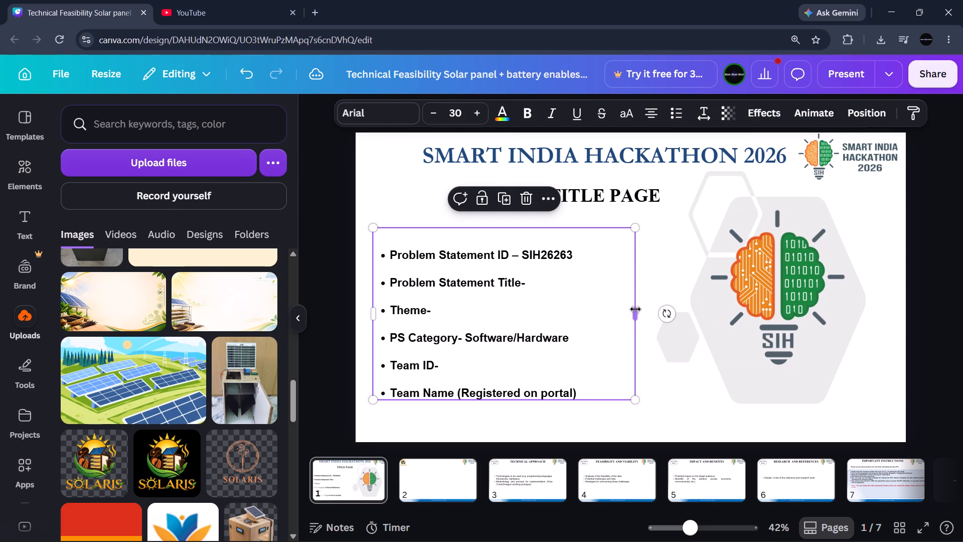
pyautogui.moveTo(635, 309); pyautogui.dragTo(721, 302)
# Start editing at the end of the "Problem Statement Title-" bullet.
pyautogui.click(573, 273)
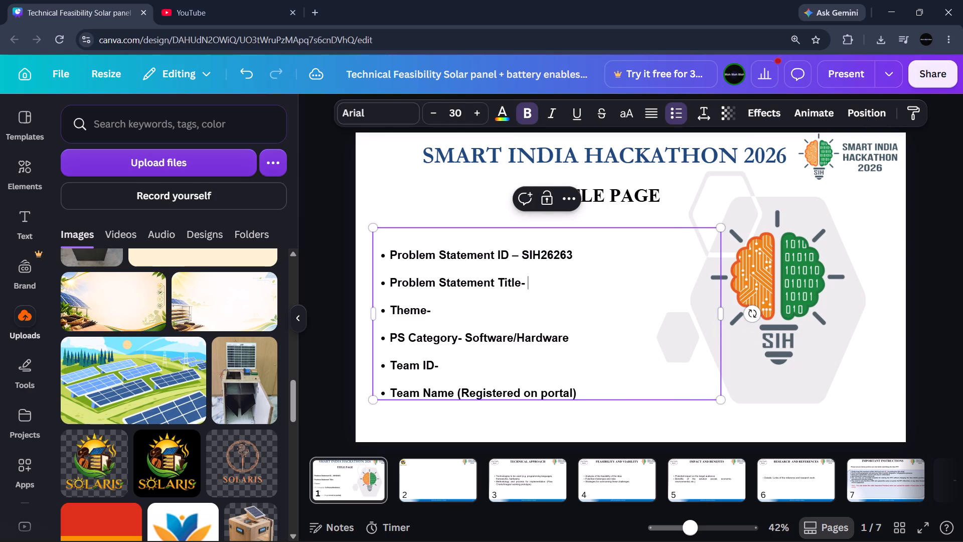
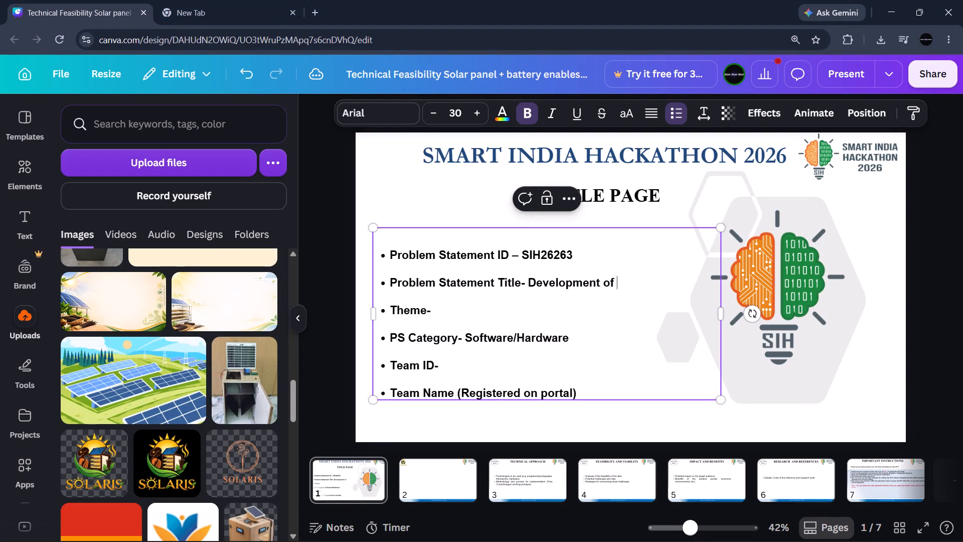
# Continue the Problem Statement Title with "an APAAR ID-", checking the full title's wording in the other browser tab.
pyautogui.hotkey('ctrl', 'Tab')
pyautogui.write('an Ap')
pyautogui.hotkey('ctrl', 'Tab')
pyautogui.hotkey('ctrl', 'Tab')
pyautogui.press('BackSpace')
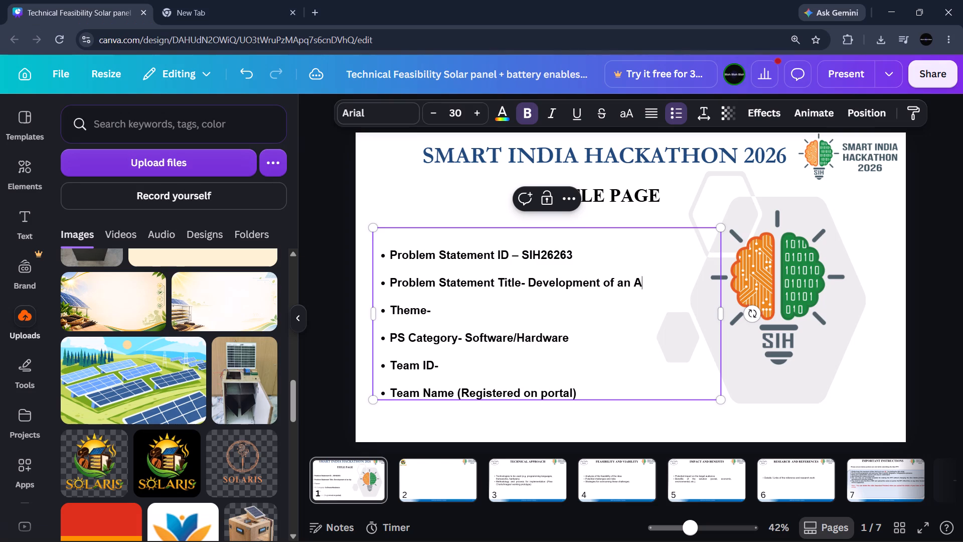
pyautogui.write('PAAR Id')
pyautogui.press('BackSpace')
pyautogui.hotkey('shift', 'd')
pyautogui.hotkey('ctrl', 'Tab')
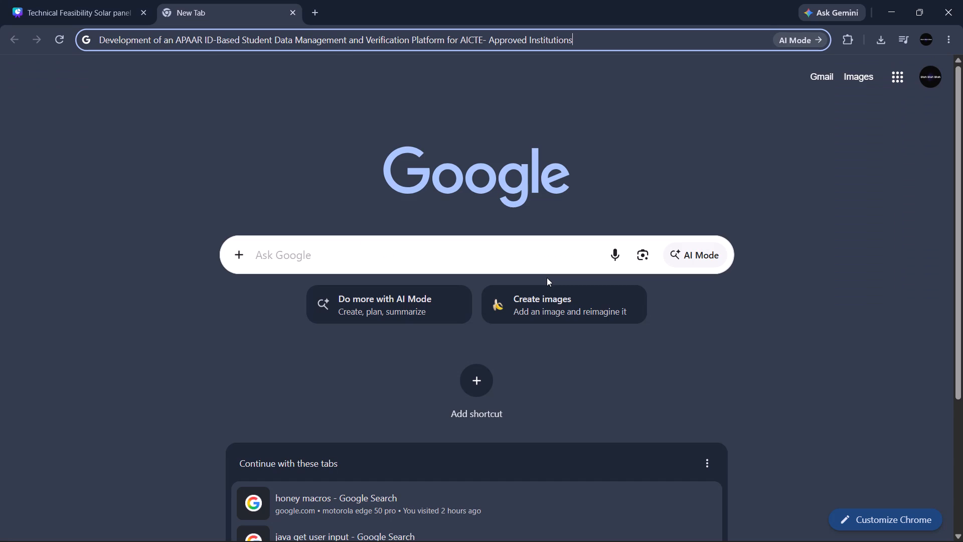
pyautogui.hotkey('ctrl', 'Tab')
pyautogui.press('-')
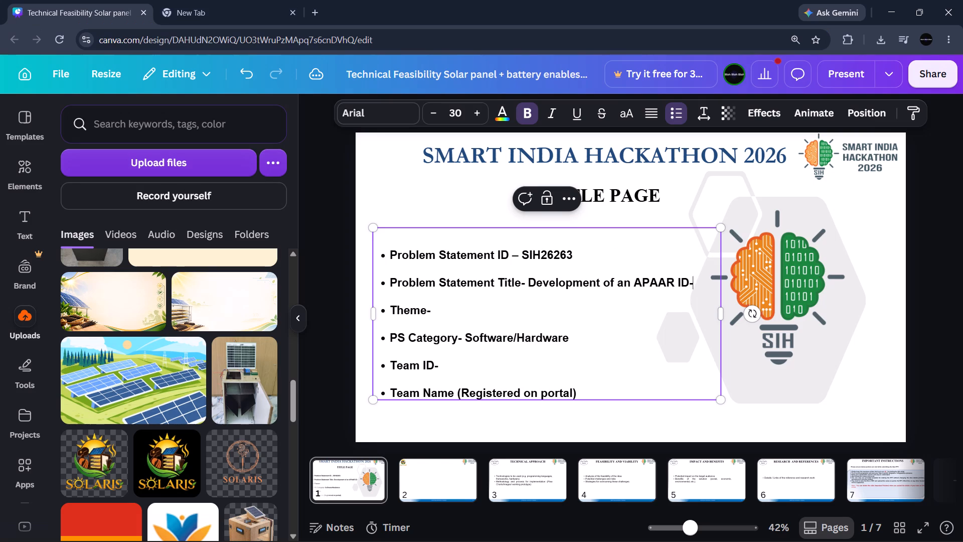
# Start an empty unbulleted continuation line under the Problem Statement Title bullet.
pyautogui.press('Return')
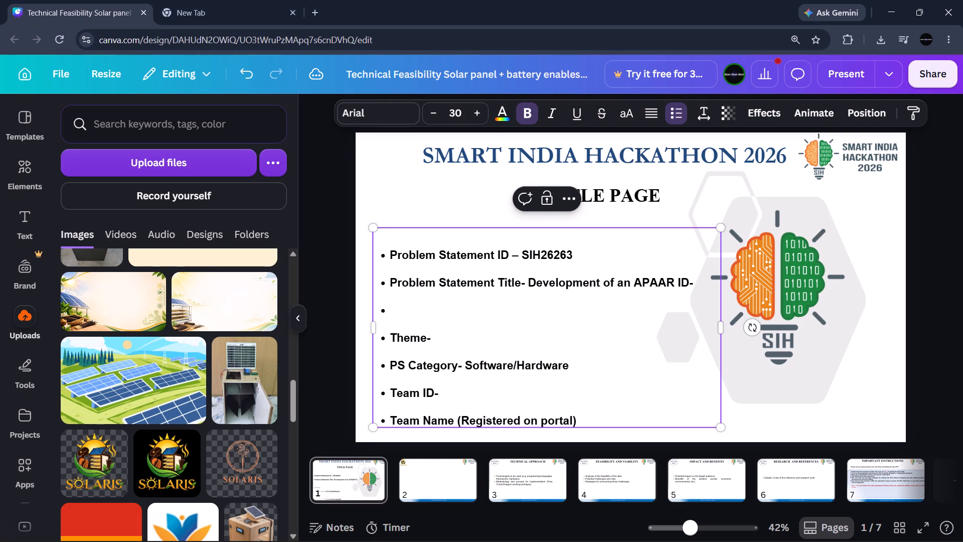
pyautogui.press('BackSpace')
pyautogui.write('Base')
pyautogui.press('BackSpace')
pyautogui.press('BackSpace')
pyautogui.press('BackSpace')
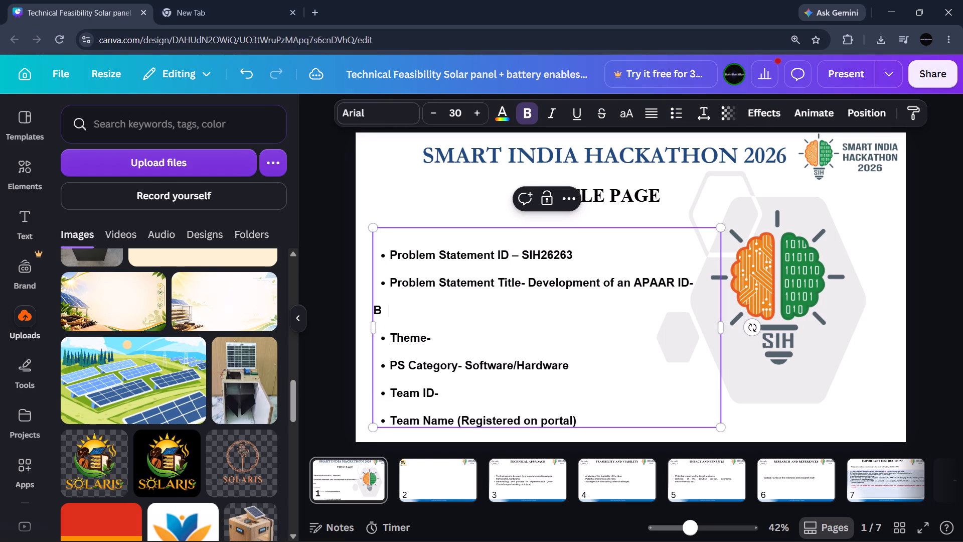
pyautogui.press('BackSpace')
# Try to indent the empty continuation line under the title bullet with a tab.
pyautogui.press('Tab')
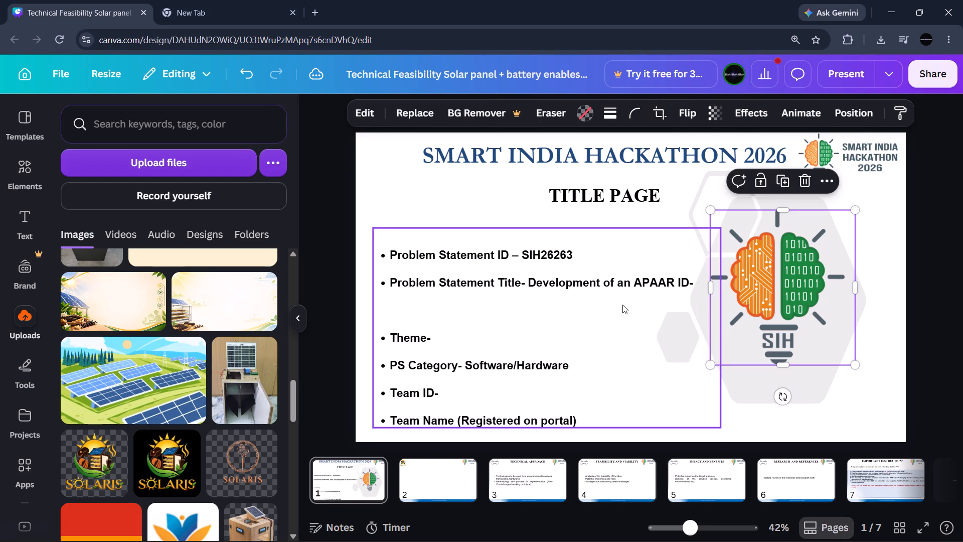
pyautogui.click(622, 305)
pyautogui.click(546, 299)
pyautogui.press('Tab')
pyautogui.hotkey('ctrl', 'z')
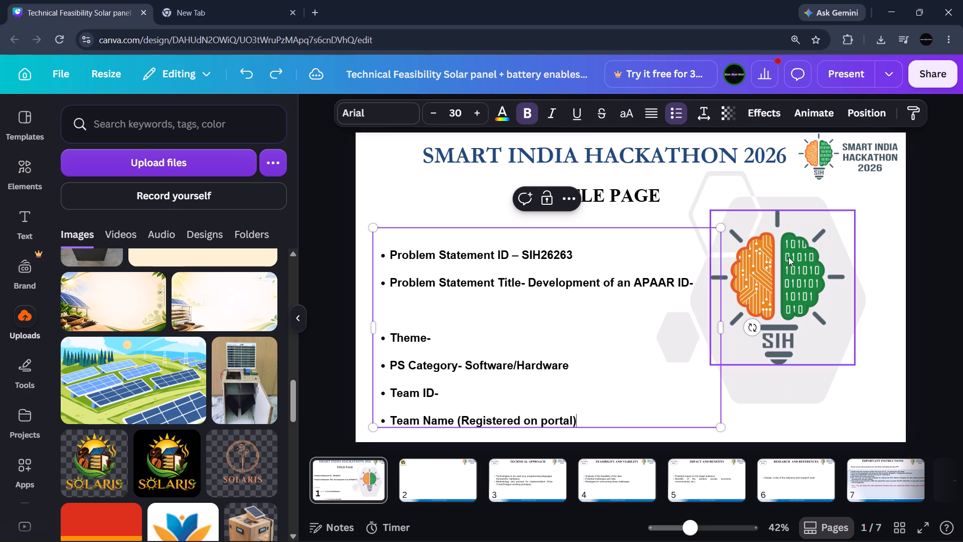
# Indent the continuation line with spaces to match the bullet text and enter "Based" on it.
pyautogui.click(697, 282)
pyautogui.press('Down')
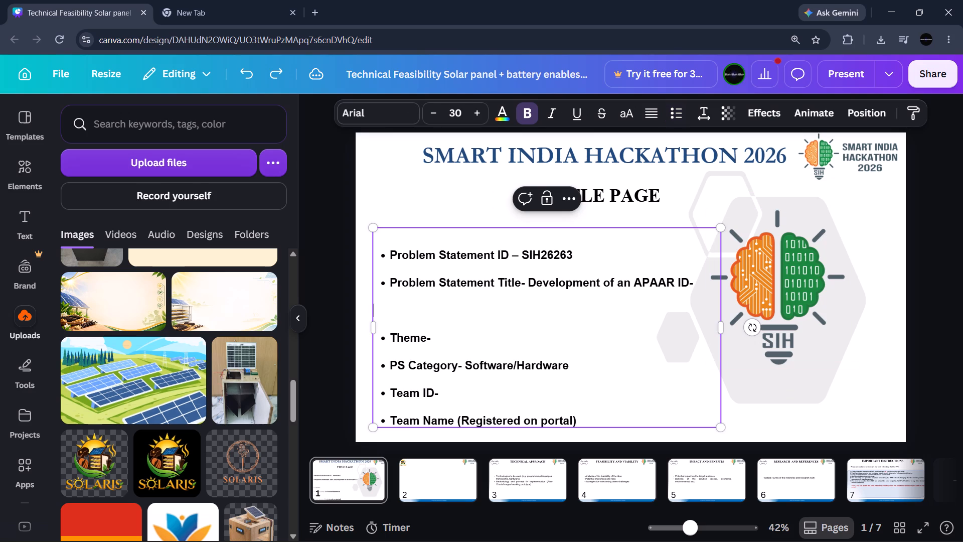
pyautogui.press('space')
pyautogui.press('space')
pyautogui.press('space')
pyautogui.press('space')
pyautogui.press('space')
pyautogui.write('A')
pyautogui.write('PP')
pyautogui.press('BackSpace')
pyautogui.press('BackSpace')
pyautogui.press('BackSpace')
pyautogui.write('Based')
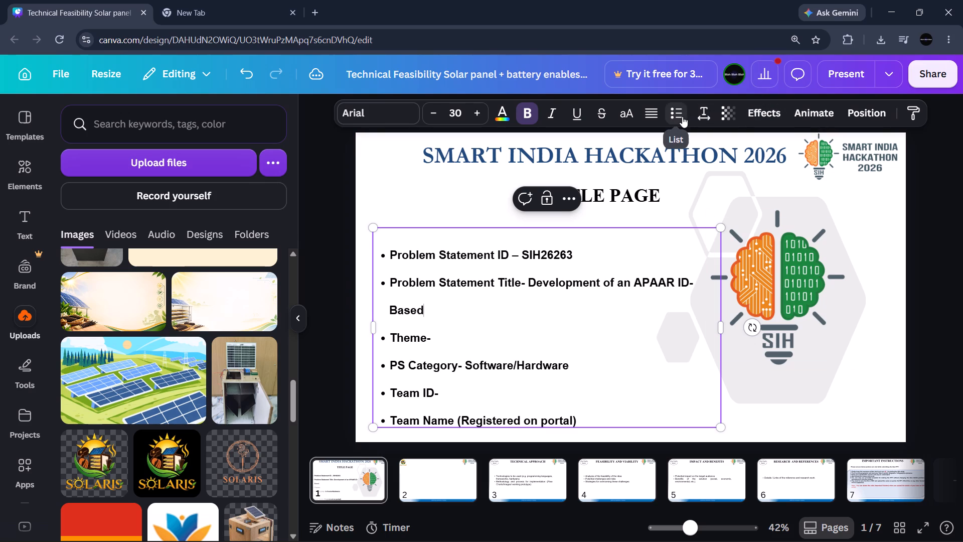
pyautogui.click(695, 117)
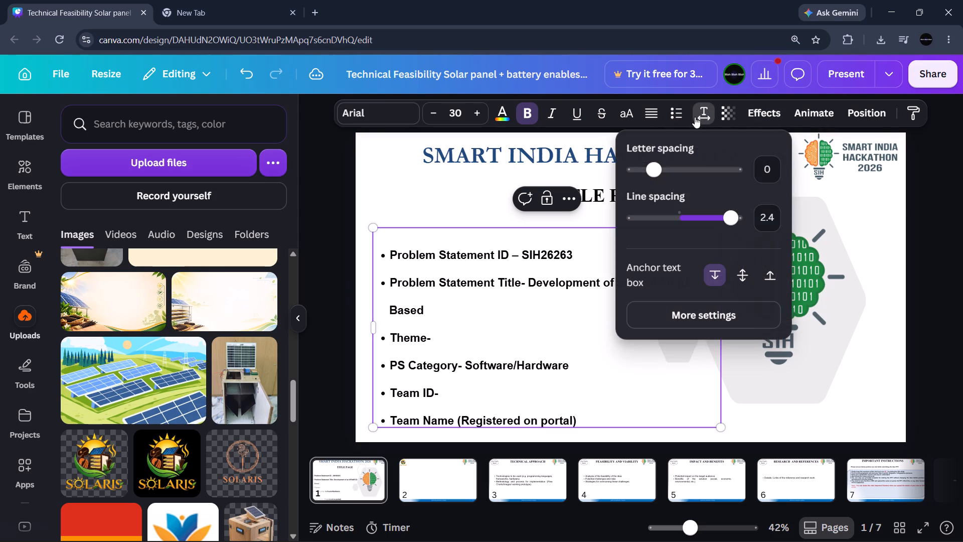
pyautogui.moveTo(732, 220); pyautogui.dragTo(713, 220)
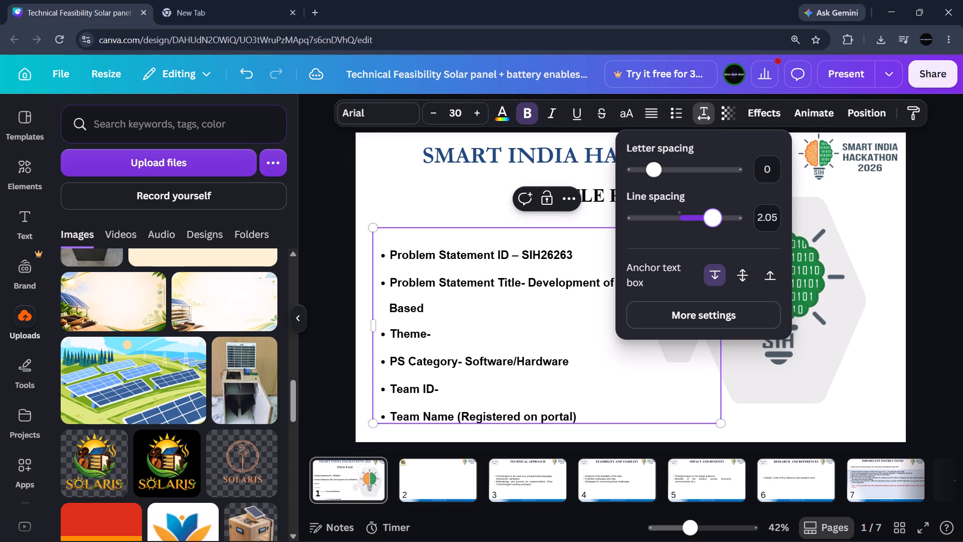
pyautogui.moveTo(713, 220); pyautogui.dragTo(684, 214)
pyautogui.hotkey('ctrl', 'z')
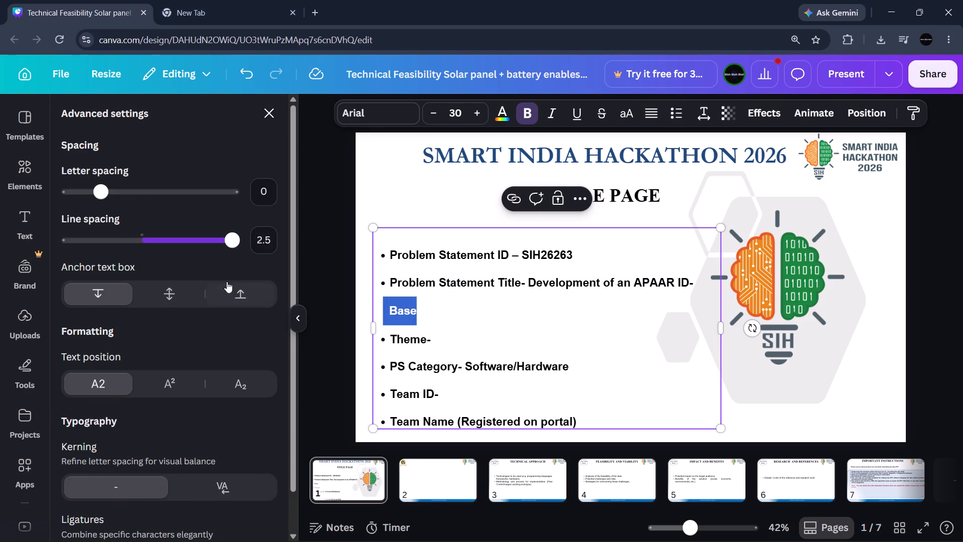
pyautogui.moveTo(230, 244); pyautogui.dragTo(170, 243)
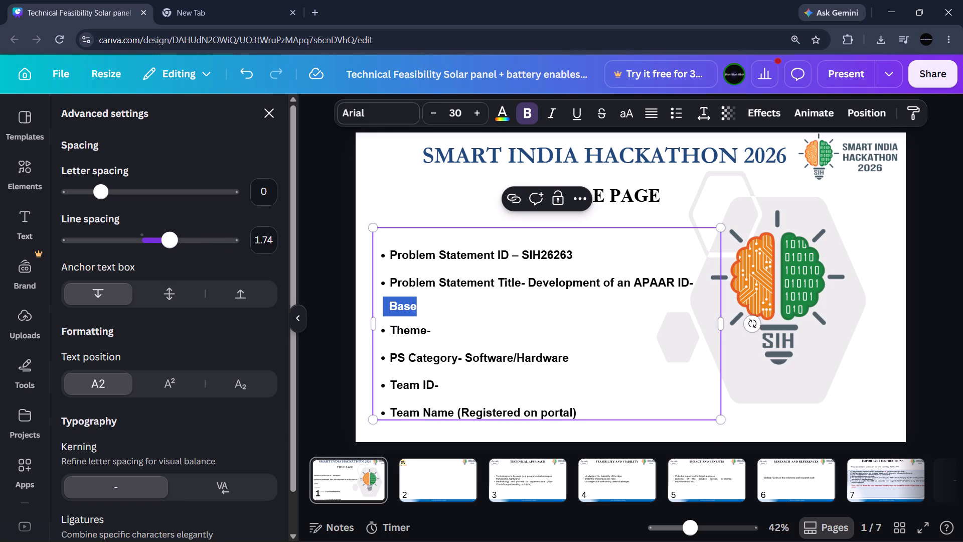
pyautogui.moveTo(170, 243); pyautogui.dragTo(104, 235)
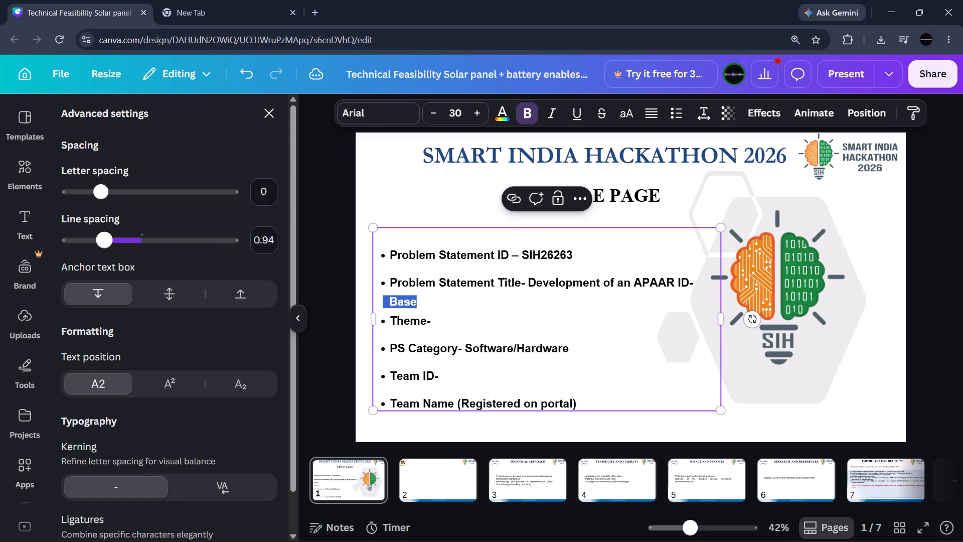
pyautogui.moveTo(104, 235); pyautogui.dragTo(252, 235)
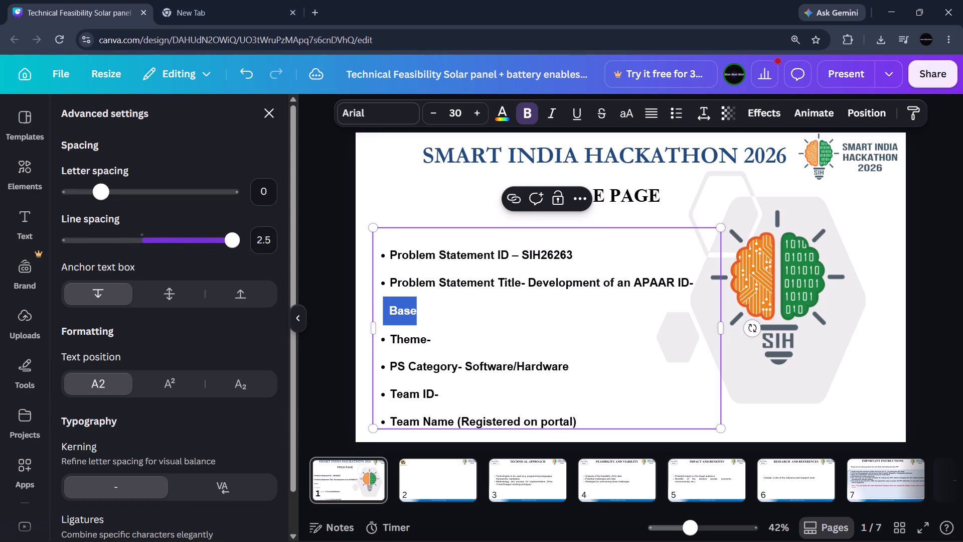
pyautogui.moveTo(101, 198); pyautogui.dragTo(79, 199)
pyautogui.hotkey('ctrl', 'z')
# Anchor the bulleted text box at its bottom edge.
pyautogui.click(238, 295)
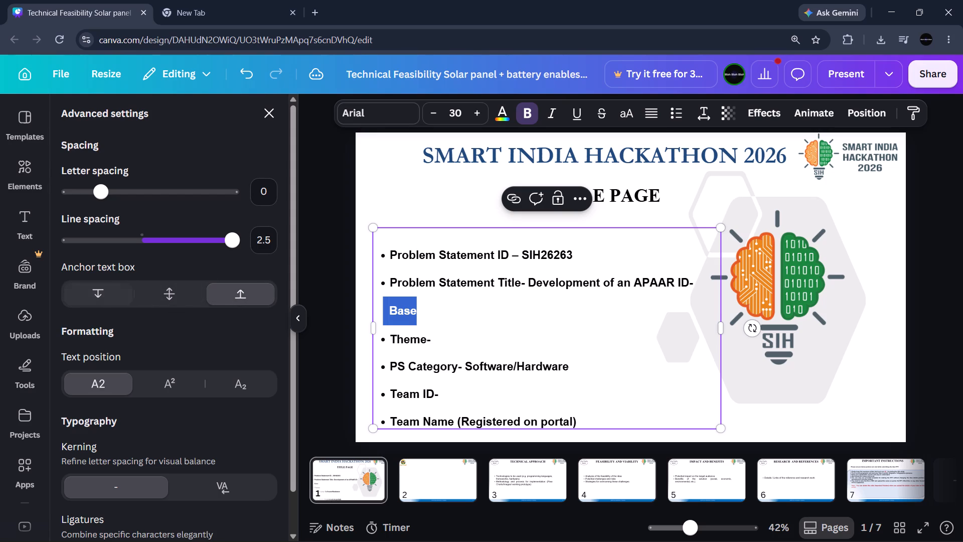
# Compare the line spacing setting of the continuation line with that of the bulleted lines.
pyautogui.click(412, 315)
pyautogui.doubleClick(412, 315)
pyautogui.press('Up')
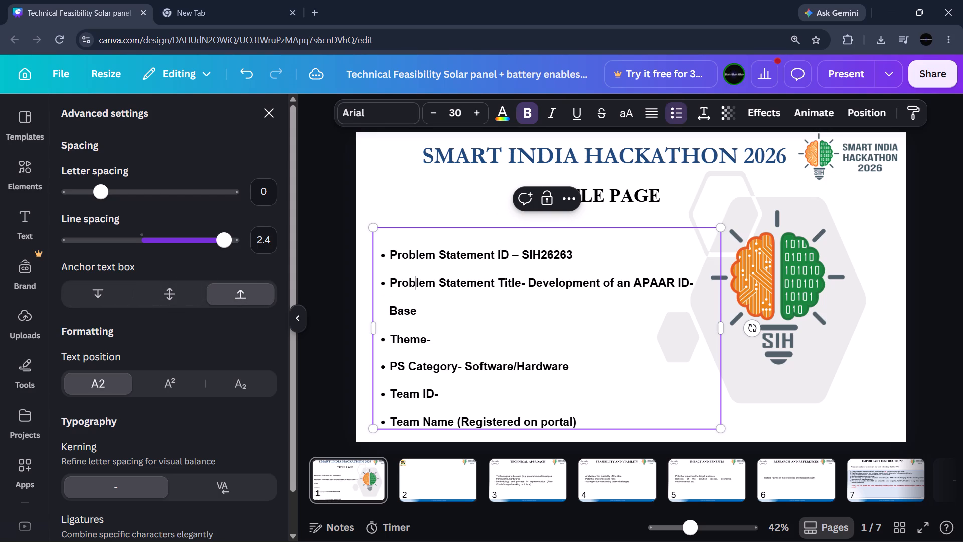
pyautogui.press('Up')
pyautogui.press('Down')
pyautogui.press('Down')
pyautogui.press('Down')
pyautogui.press('Down')
pyautogui.press('Down')
pyautogui.press('Down')
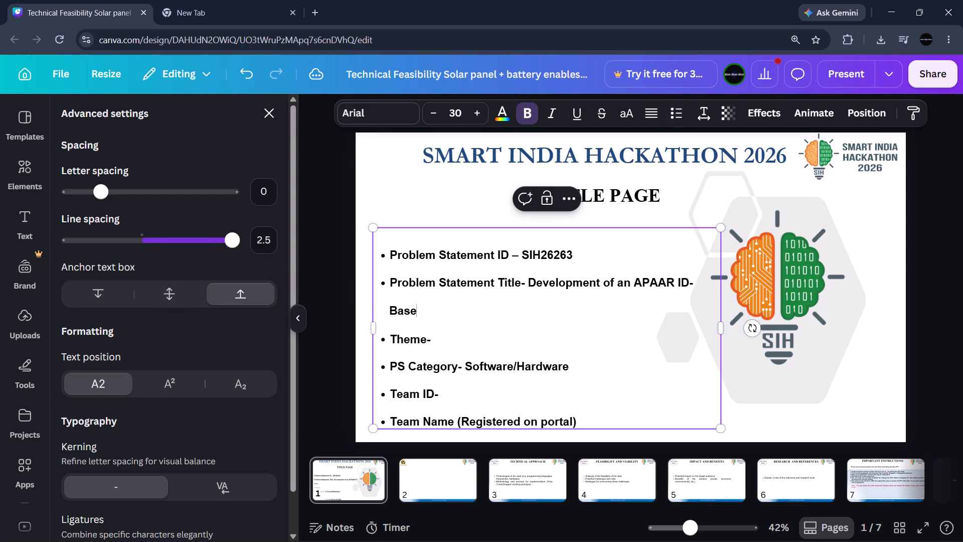
pyautogui.press('Up')
pyautogui.press('Up')
pyautogui.press('Up')
pyautogui.press('Up')
pyautogui.press('Up')
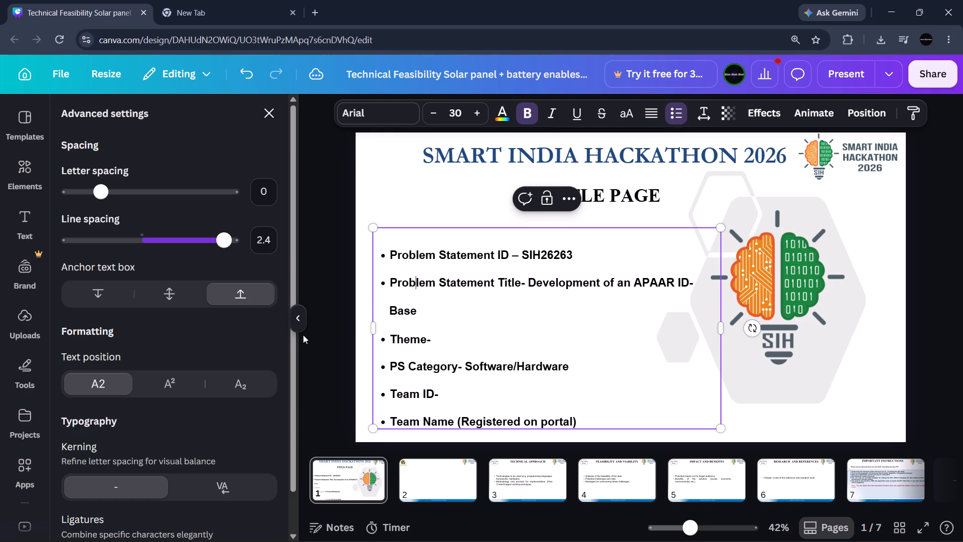
# Set the line spacing of the "Base" continuation line to 0.5, after trying 2.4.
pyautogui.click(425, 318)
pyautogui.moveTo(230, 243); pyautogui.dragTo(226, 243)
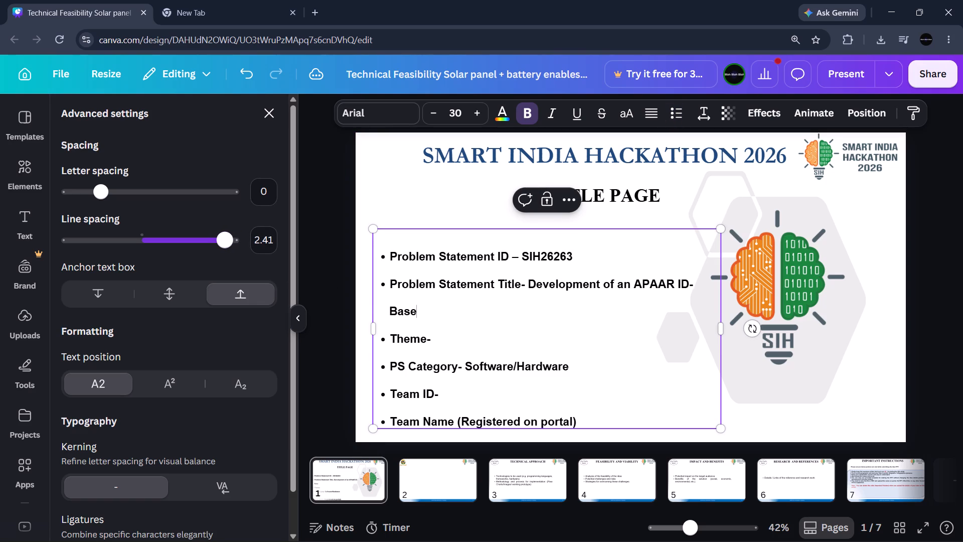
pyautogui.moveTo(226, 243); pyautogui.dragTo(225, 243)
pyautogui.scroll(-2, 219, 356)
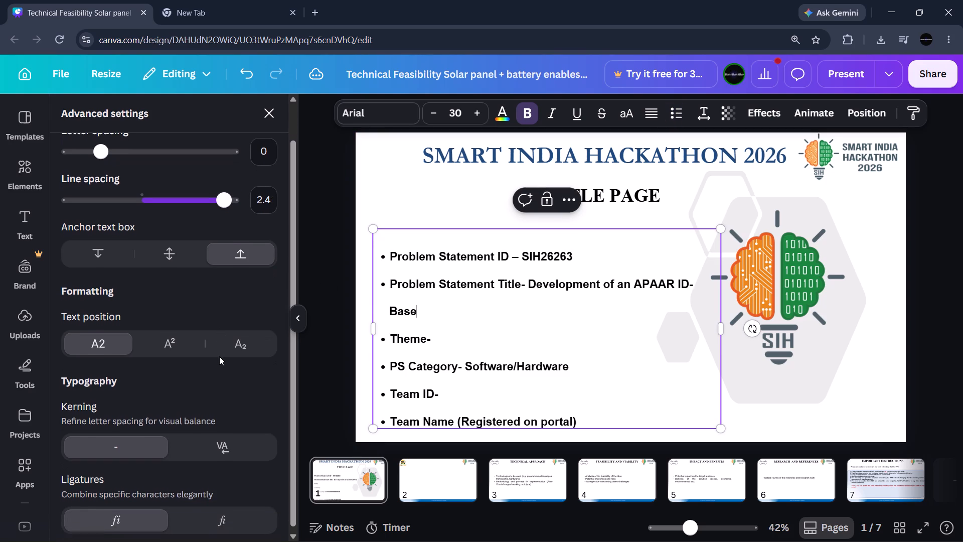
pyautogui.scroll(-2, 219, 356)
pyautogui.scroll(7, 219, 356)
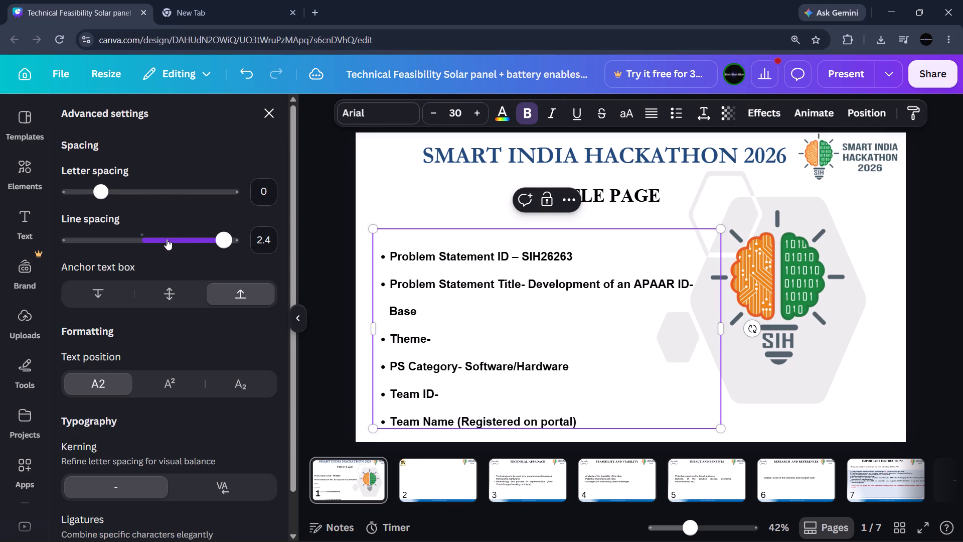
pyautogui.moveTo(167, 239); pyautogui.dragTo(68, 387)
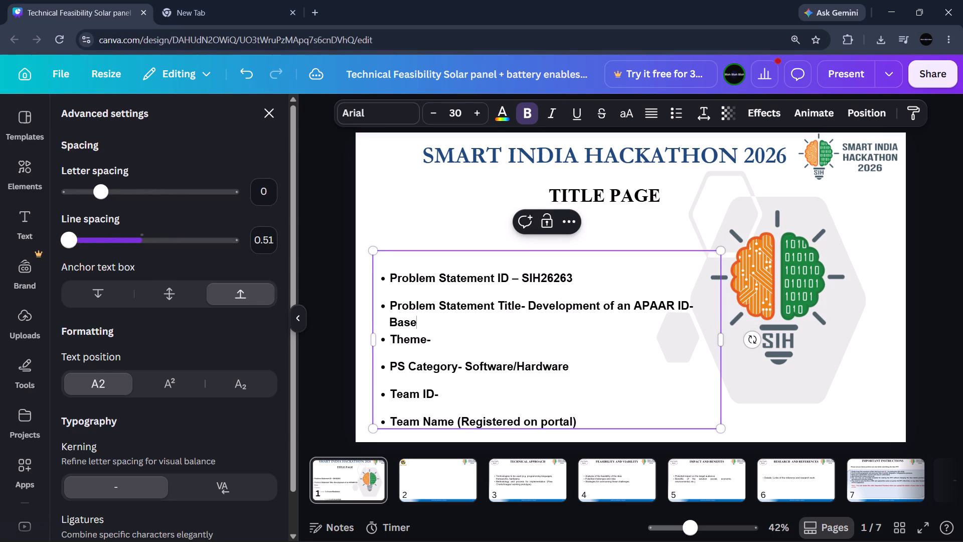
pyautogui.moveTo(68, 387); pyautogui.dragTo(24, 508)
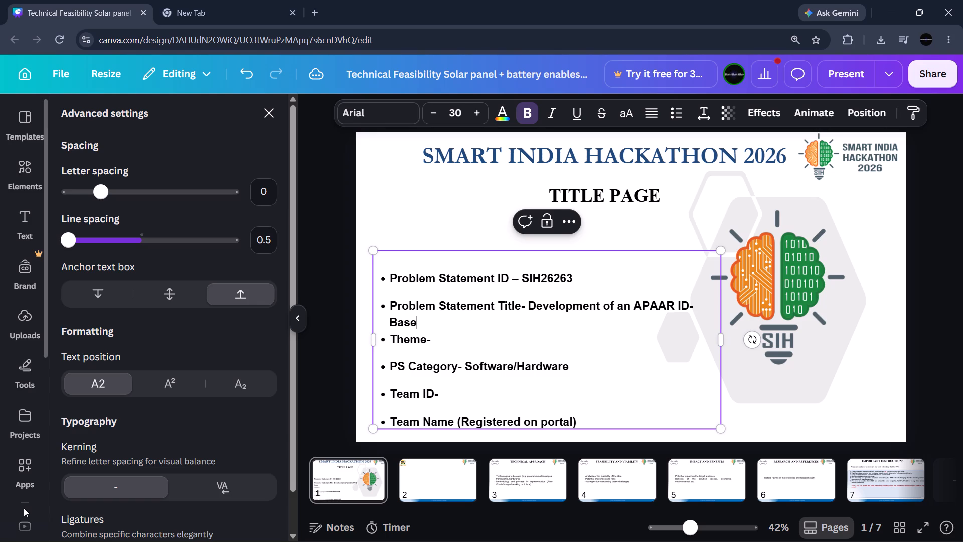
# Insert a blank line between "Base" and the Theme bullet, and close the advanced text settings.
pyautogui.press('Return')
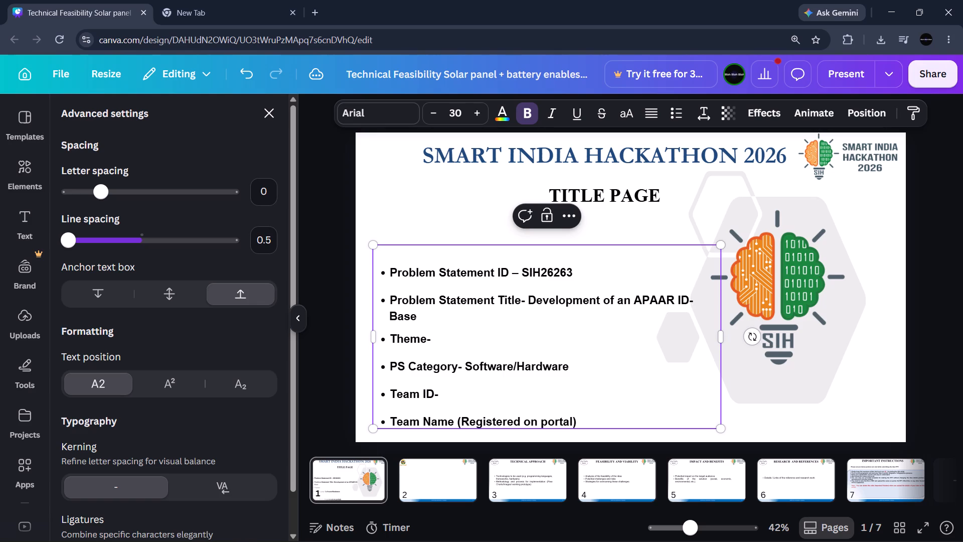
pyautogui.click(460, 343)
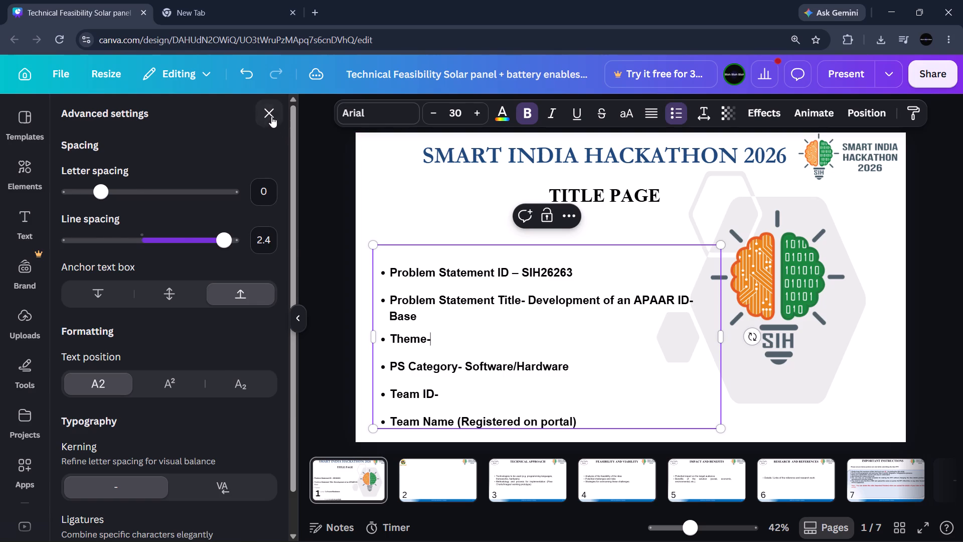
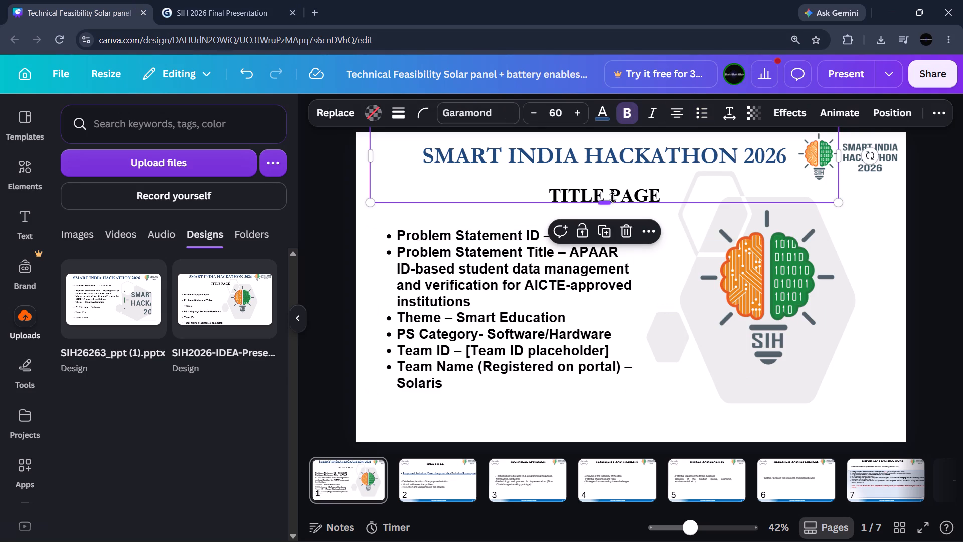
pyautogui.doubleClick(613, 197)
pyautogui.click(687, 258)
pyautogui.doubleClick(613, 206)
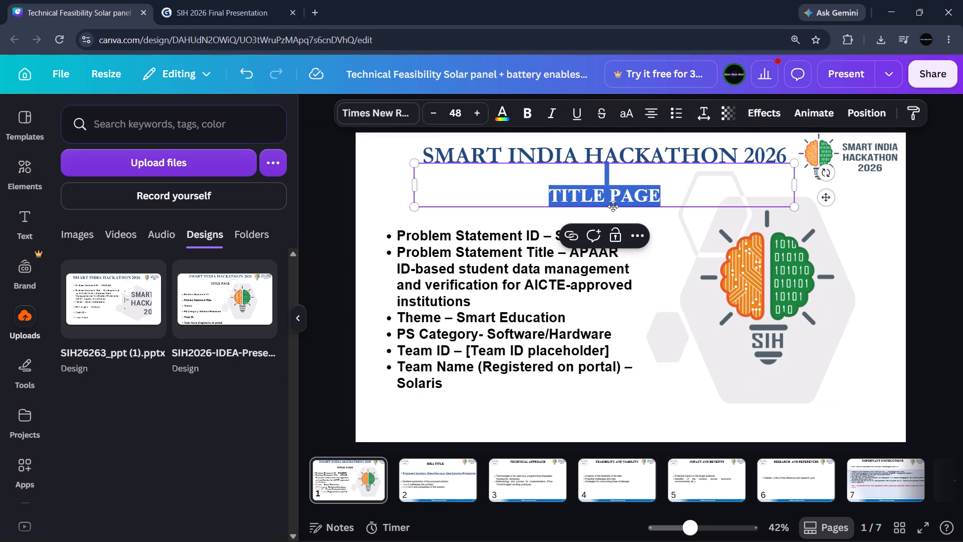
pyautogui.hotkey('ctrl', 'v')
pyautogui.hotkey('ctrl', 'Left')
pyautogui.press('Return')
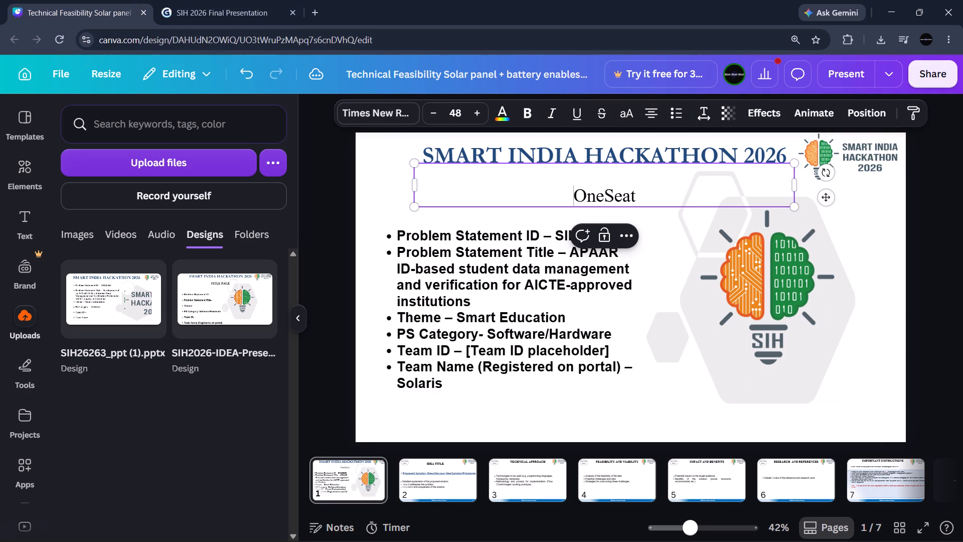
pyautogui.hotkey('ctrl', 'a')
pyautogui.hotkey('ctrl', 'v')
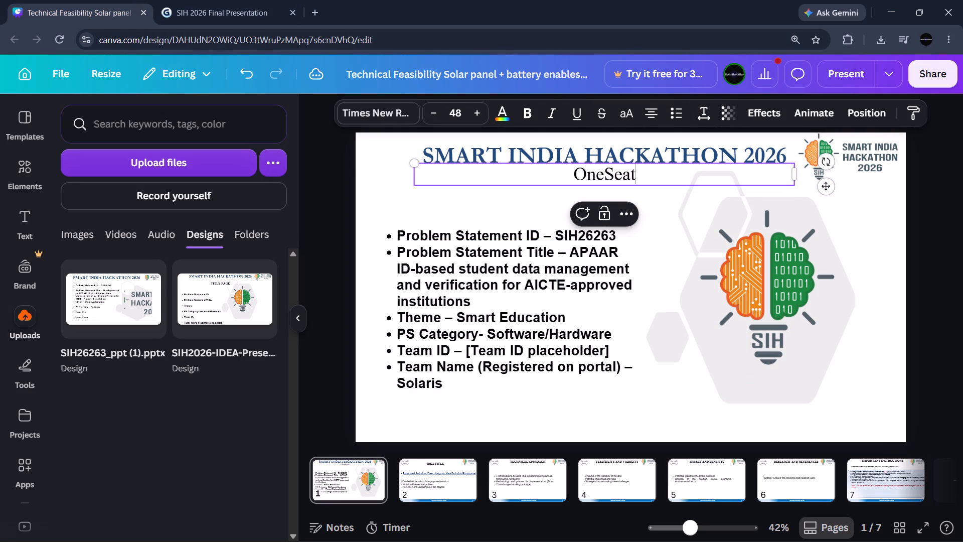
# Move the OneSeat text box down slightly so it sits clear of the SMART INDIA HACKATHON 2026 title.
pyautogui.hscroll(2, 614, 205)
pyautogui.click(526, 177)
pyautogui.moveTo(515, 189); pyautogui.dragTo(512, 205)
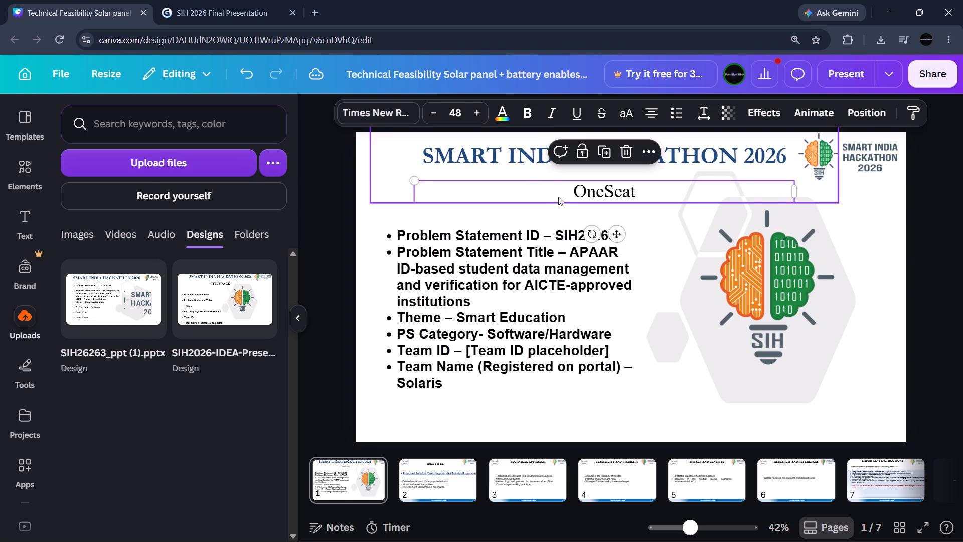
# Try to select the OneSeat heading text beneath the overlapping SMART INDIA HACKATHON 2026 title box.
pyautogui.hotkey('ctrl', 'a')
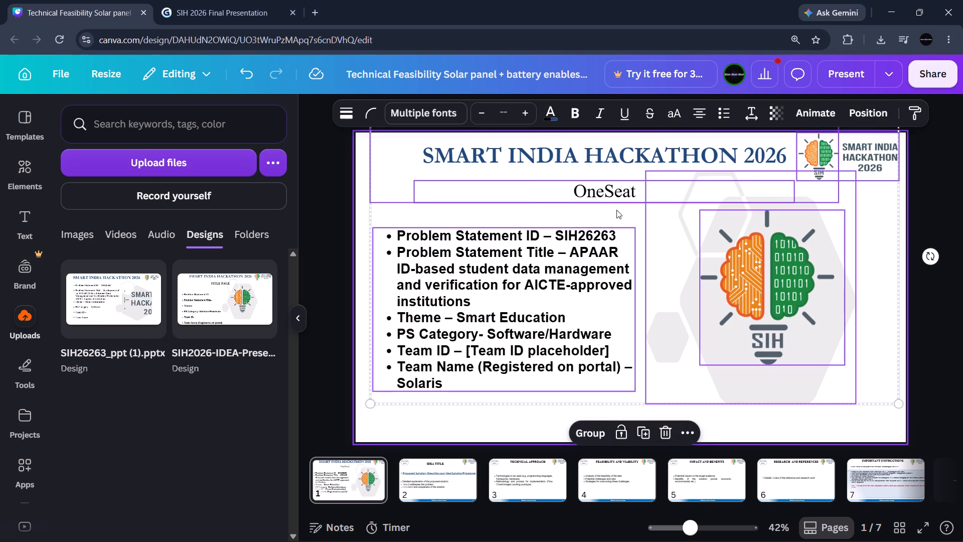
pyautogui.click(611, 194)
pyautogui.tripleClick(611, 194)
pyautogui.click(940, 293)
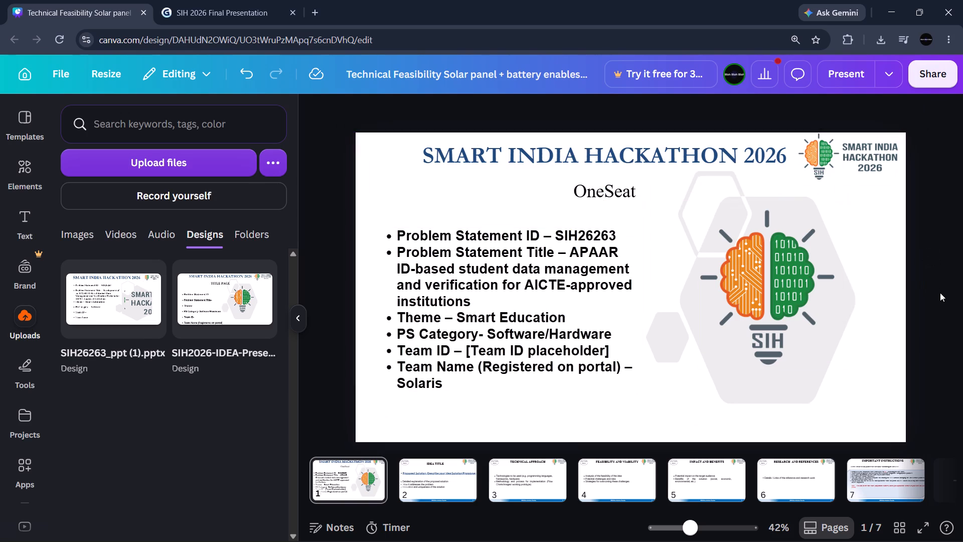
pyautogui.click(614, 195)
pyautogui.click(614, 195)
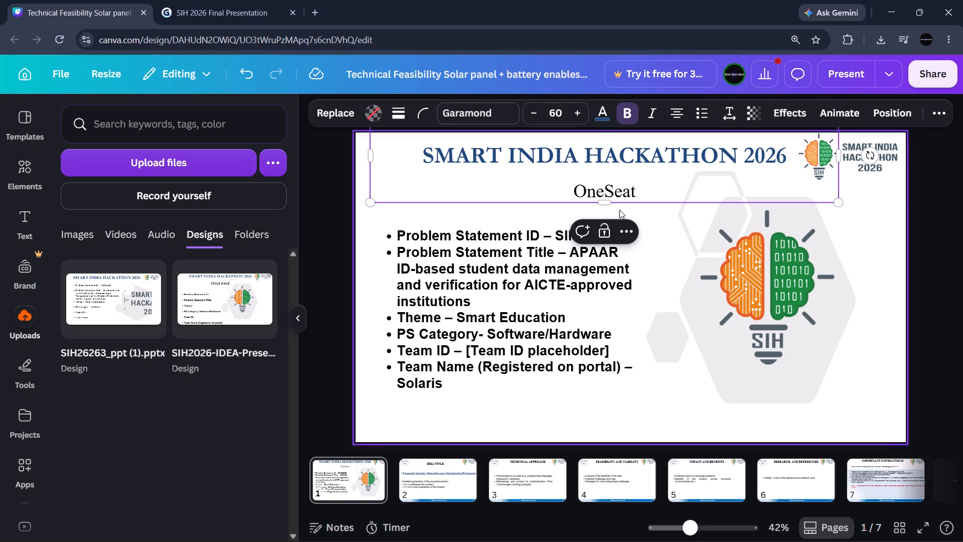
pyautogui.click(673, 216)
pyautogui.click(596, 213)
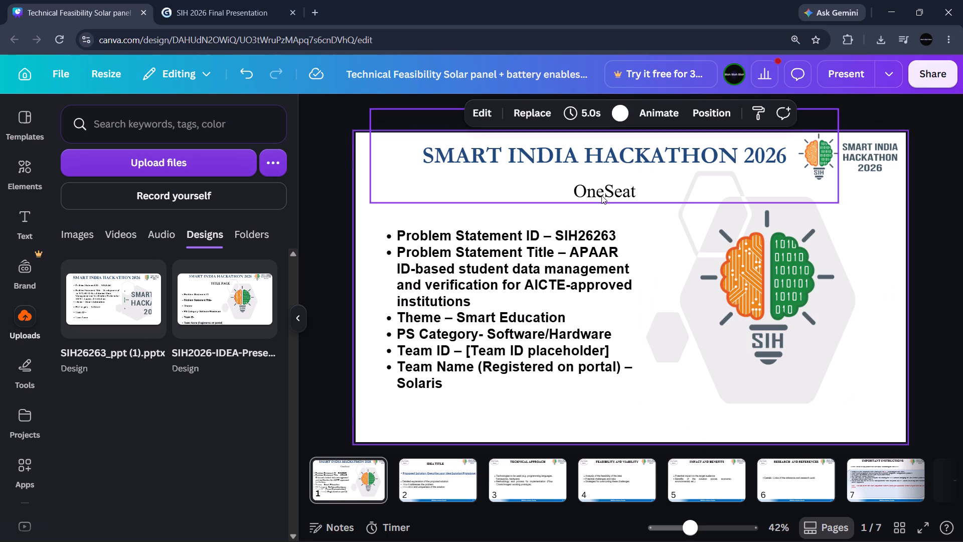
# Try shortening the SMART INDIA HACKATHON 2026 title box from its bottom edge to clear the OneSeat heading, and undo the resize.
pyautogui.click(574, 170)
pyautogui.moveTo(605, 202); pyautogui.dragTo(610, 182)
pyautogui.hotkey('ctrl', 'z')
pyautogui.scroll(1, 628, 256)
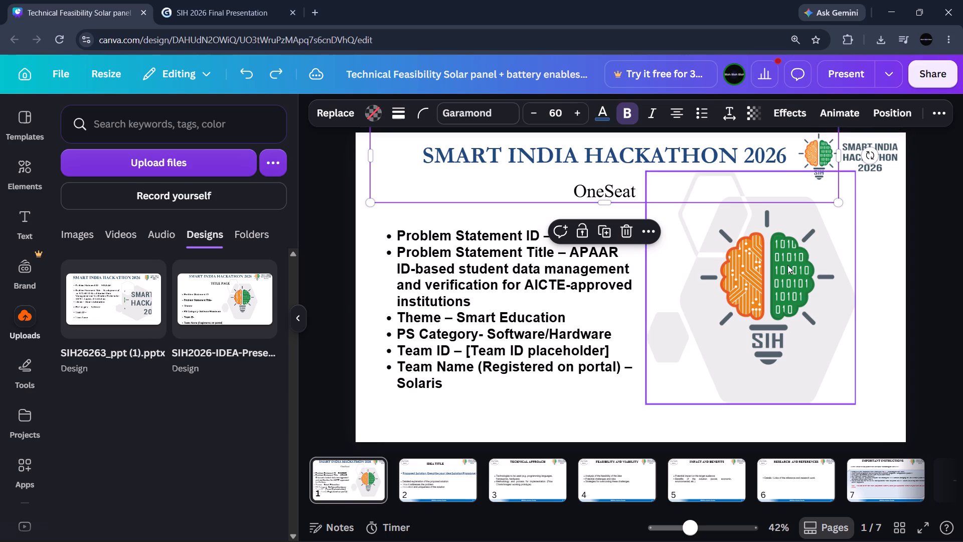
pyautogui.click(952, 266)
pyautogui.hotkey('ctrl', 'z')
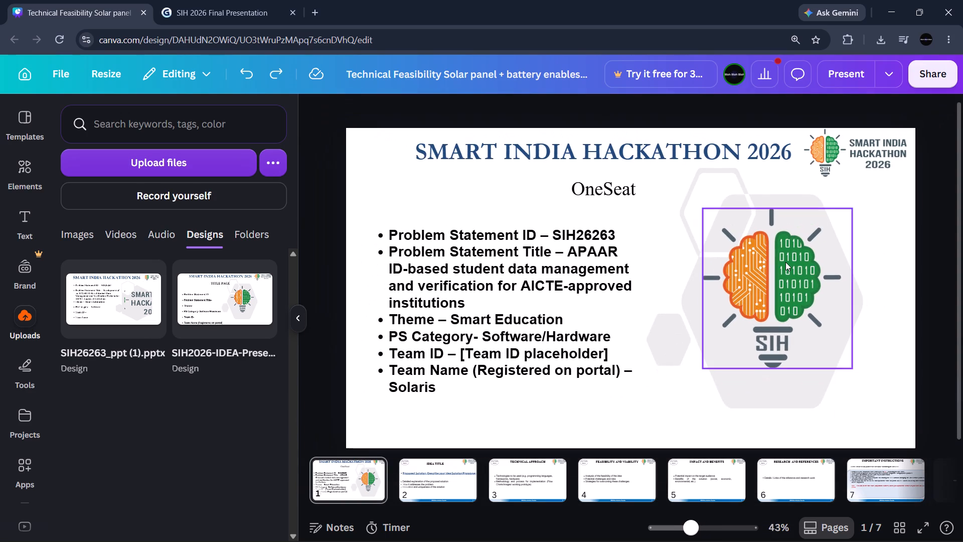
# Undo the OneSeat heading edits on the first slide back to the original TITLE PAGE heading.
pyautogui.hotkey('ctrl', 'z')
pyautogui.hotkey('ctrl', 'z')
pyautogui.hotkey('ctrl', 'z')
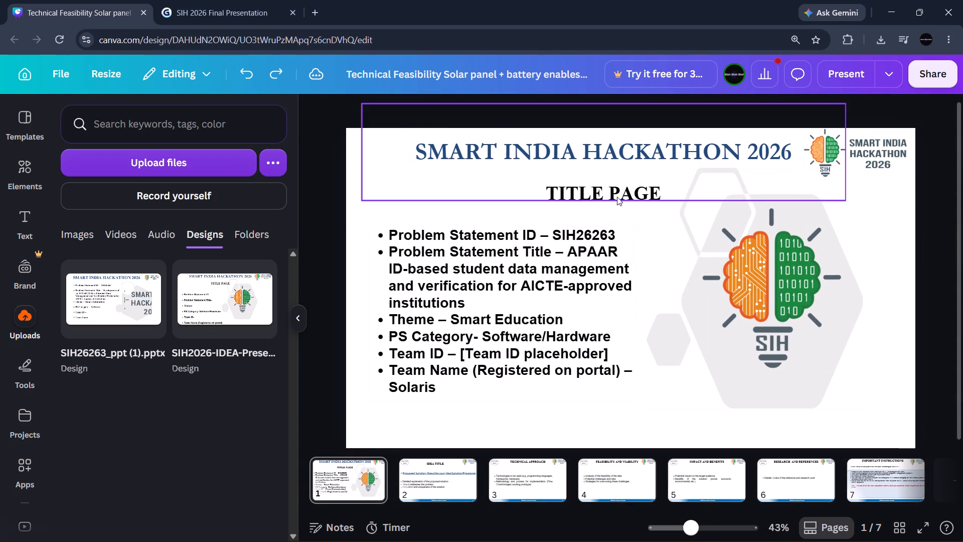
# Replace the bold TITLE PAGE heading text on the first slide with ONESEAT in capitals, checking the name in the Claude chat.
pyautogui.click(617, 197)
pyautogui.click(637, 210)
pyautogui.click(634, 202)
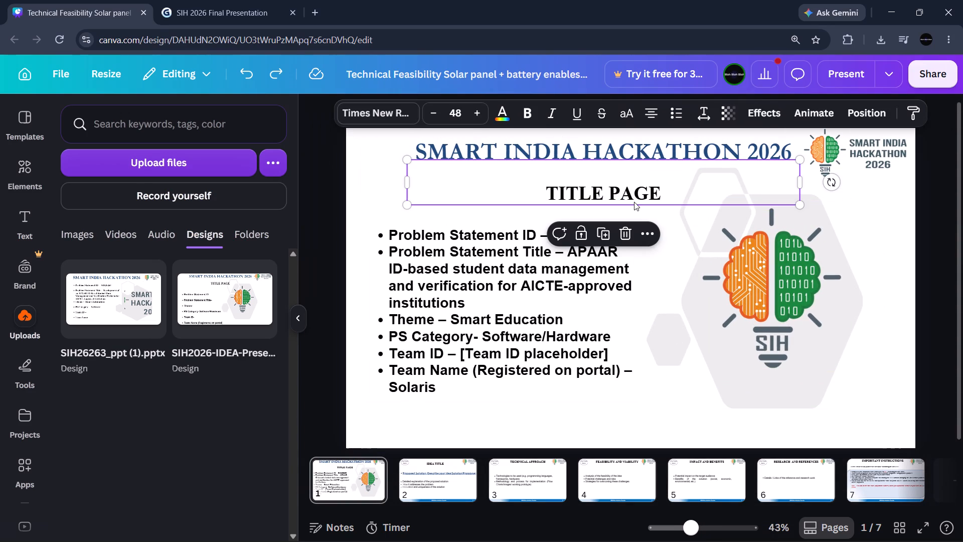
pyautogui.doubleClick(604, 202)
pyautogui.press('Down')
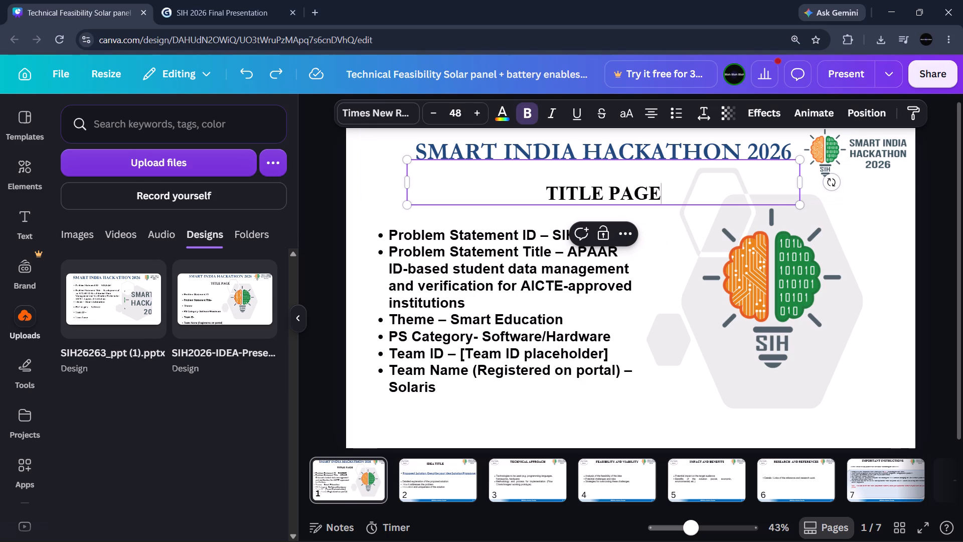
pyautogui.press('BackSpace')
pyautogui.press('BackSpace')
pyautogui.press('BackSpace')
pyautogui.press('BackSpace')
pyautogui.press('BackSpace')
pyautogui.press('BackSpace')
pyautogui.press('BackSpace')
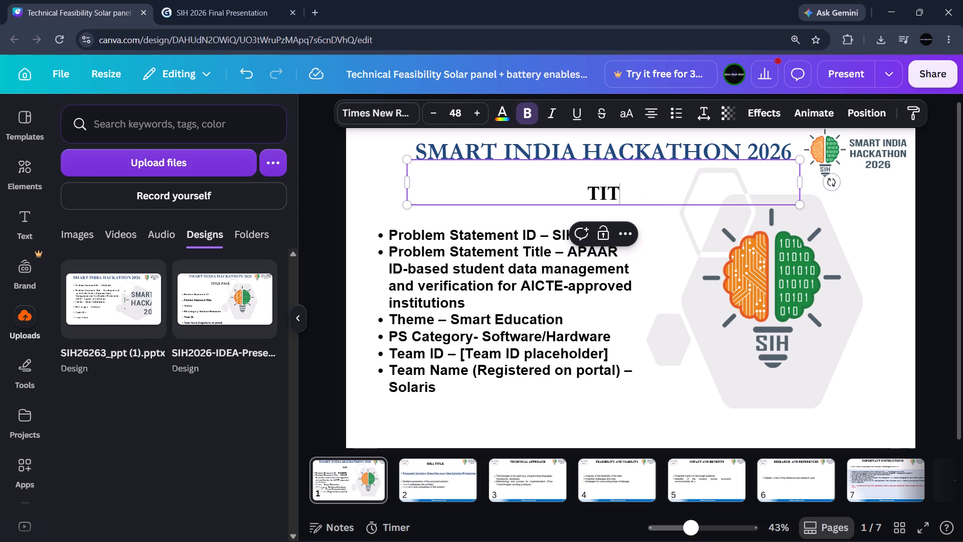
pyautogui.press('BackSpace')
pyautogui.press('BackSpace')
pyautogui.press('o')
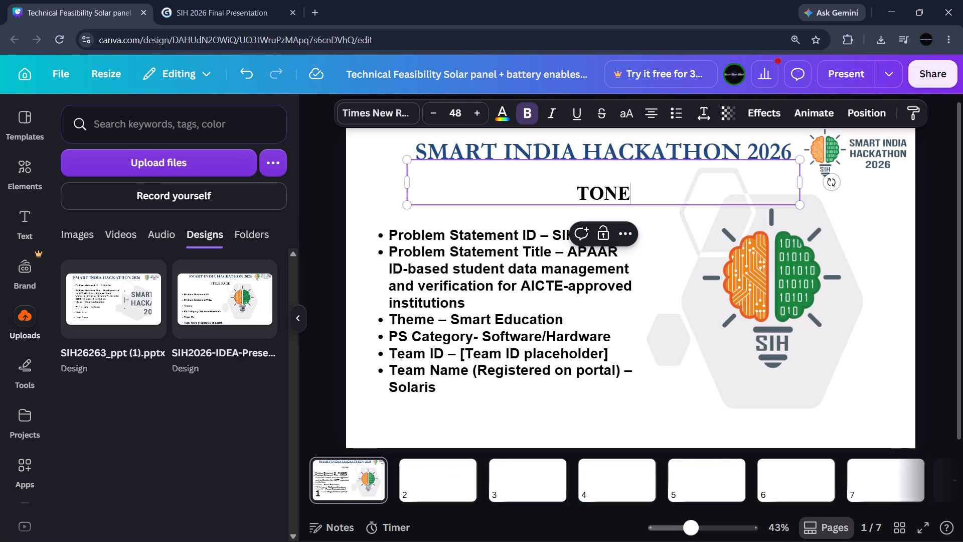
pyautogui.hotkey('shift', 's')
pyautogui.press('BackSpace')
pyautogui.write('SE')
pyautogui.press('BackSpace')
pyautogui.press('BackSpace')
pyautogui.press('-')
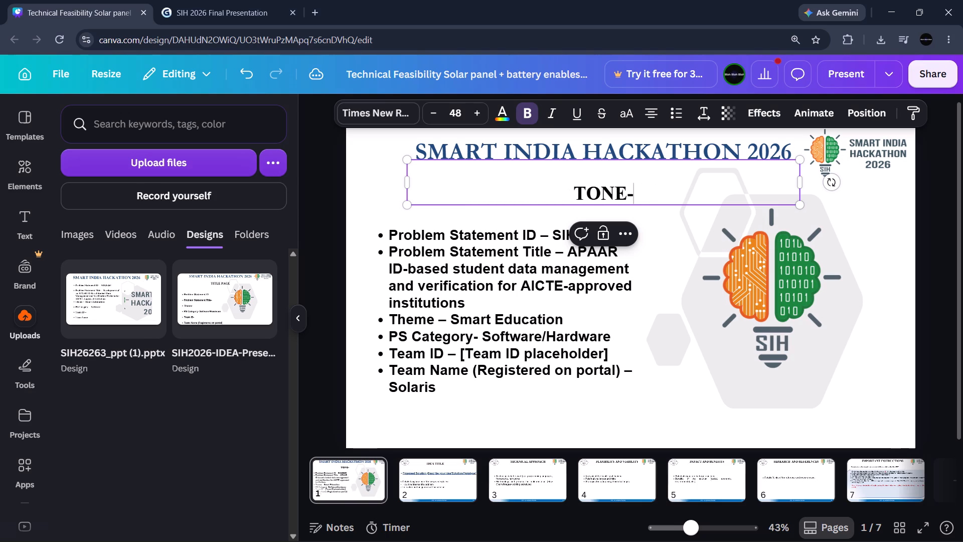
pyautogui.press('BackSpace')
pyautogui.hotkey('alt', 'Tab')
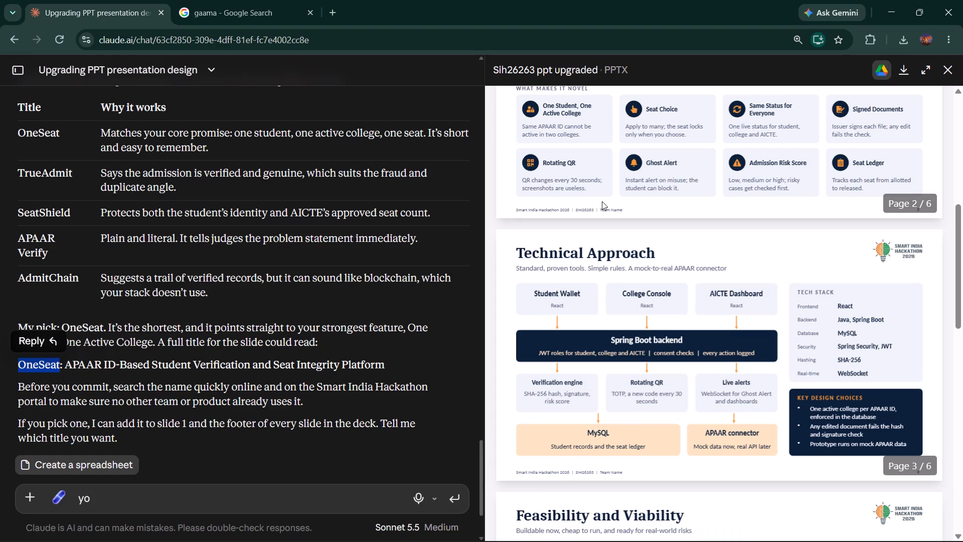
pyautogui.hotkey('alt', 'Tab')
pyautogui.write('SEAT')
# Insert a space between ONE and SEAT and delete the stray leading T so the heading reads ONE SEAT.
pyautogui.press('Left')
pyautogui.press('Left')
pyautogui.press('Left')
pyautogui.press('Left')
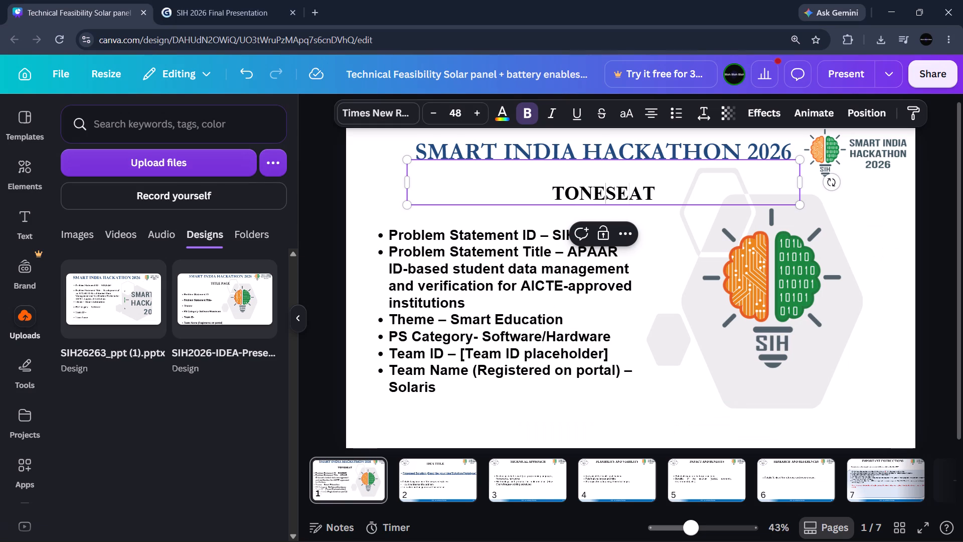
pyautogui.press('space')
pyautogui.press('Left')
pyautogui.press('Left')
pyautogui.press('Left')
pyautogui.press('Left')
pyautogui.press('BackSpace')
pyautogui.press('Right')
pyautogui.press('Right')
pyautogui.press('Right')
pyautogui.press('Right')
pyautogui.press('Right')
pyautogui.press('Right')
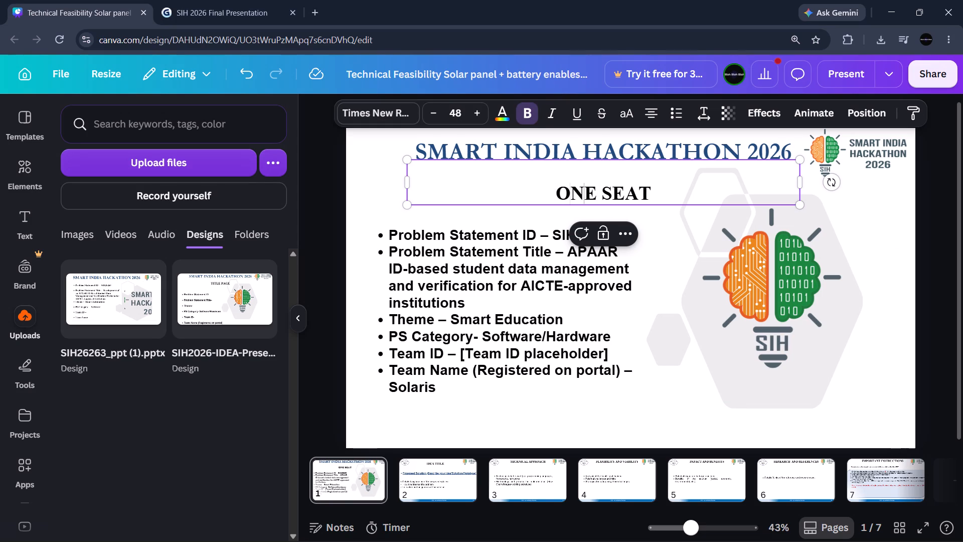
pyautogui.press('Right')
pyautogui.press('Right')
# Remove the empty line above ONE SEAT inside the heading text box.
pyautogui.press('Up')
pyautogui.press('BackSpace')
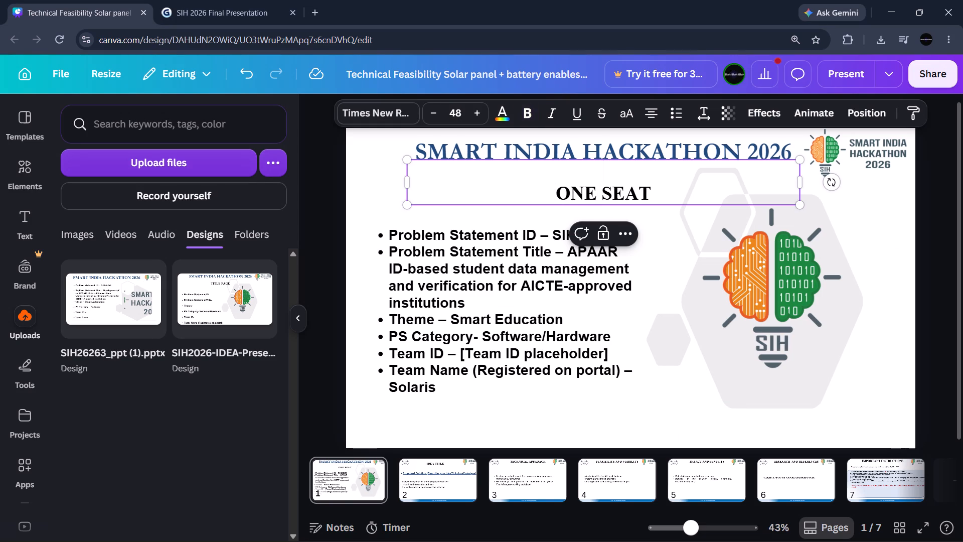
pyautogui.press('Down')
pyautogui.hotkey('ctrl', 'Left')
pyautogui.press('BackSpace')
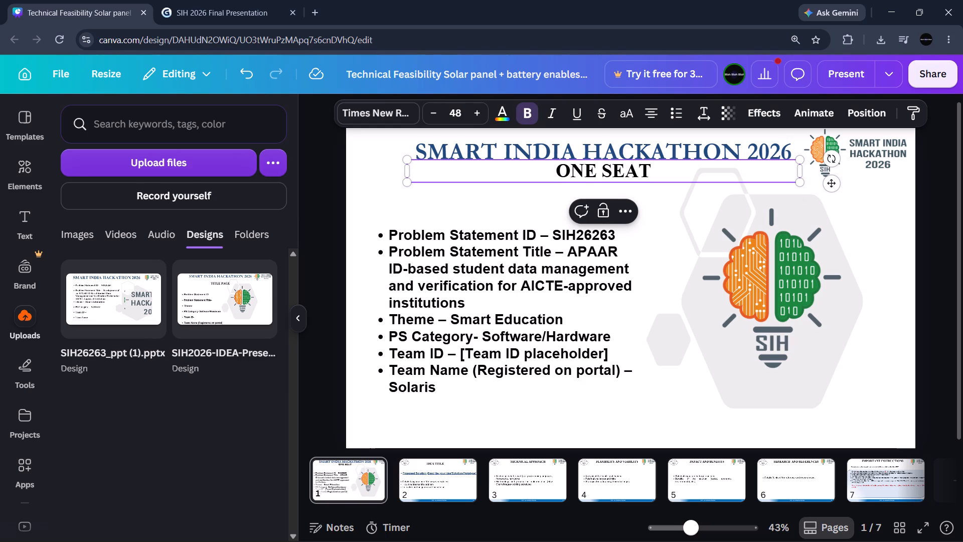
pyautogui.hotkey('ctrl', 'Right')
pyautogui.hotkey('ctrl', 'Right')
pyautogui.press('-')
pyautogui.hotkey('alt', 'Tab')
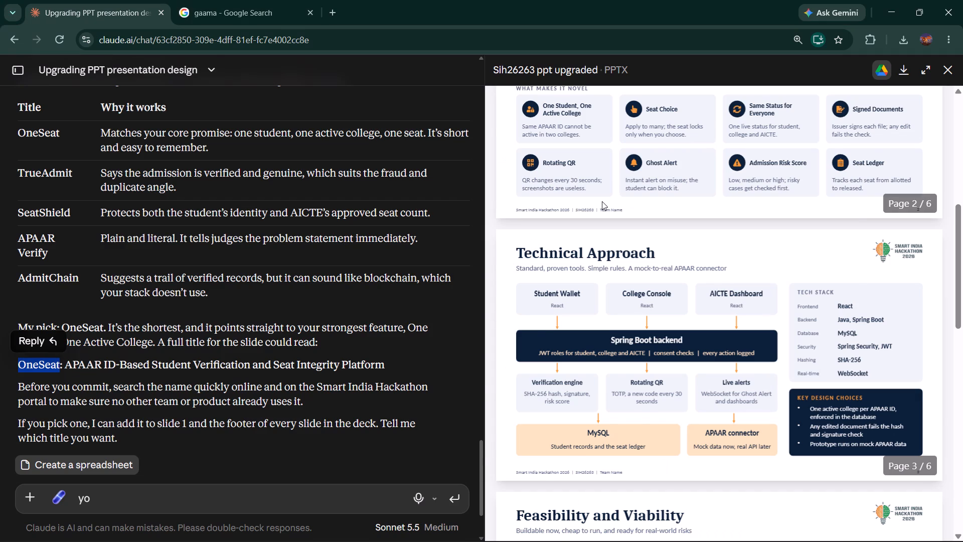
pyautogui.hotkey('alt', 'Tab')
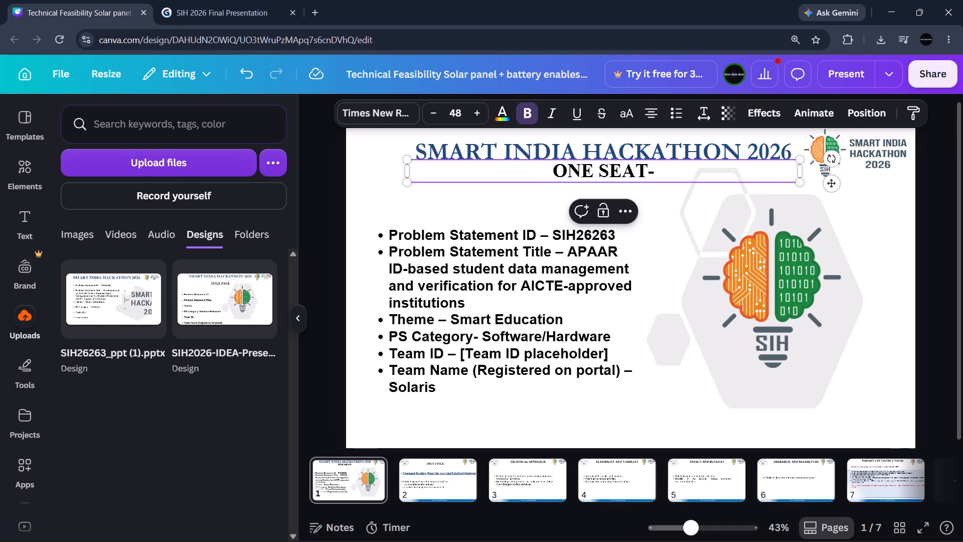
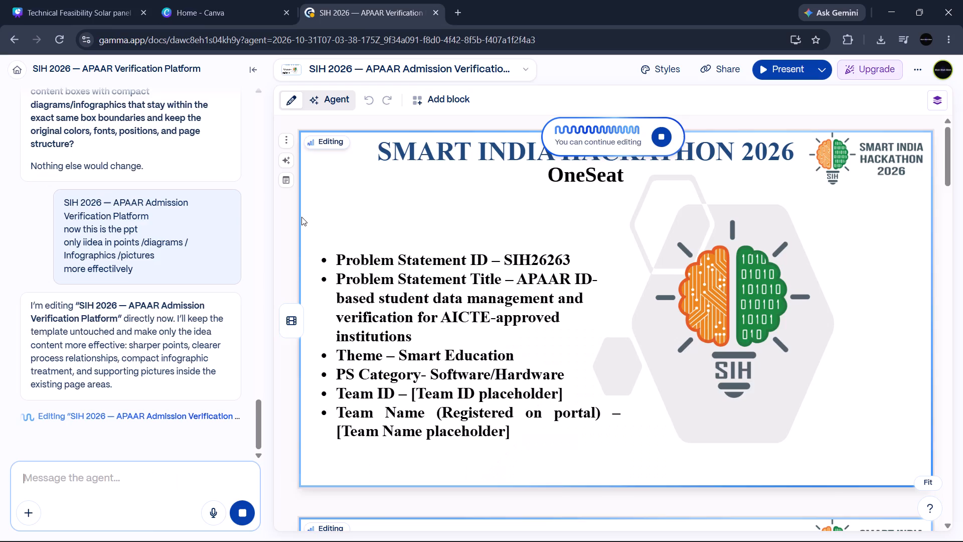
pyautogui.hotkey('ctrl', '1')
pyautogui.hotkey('alt', 'Tab')
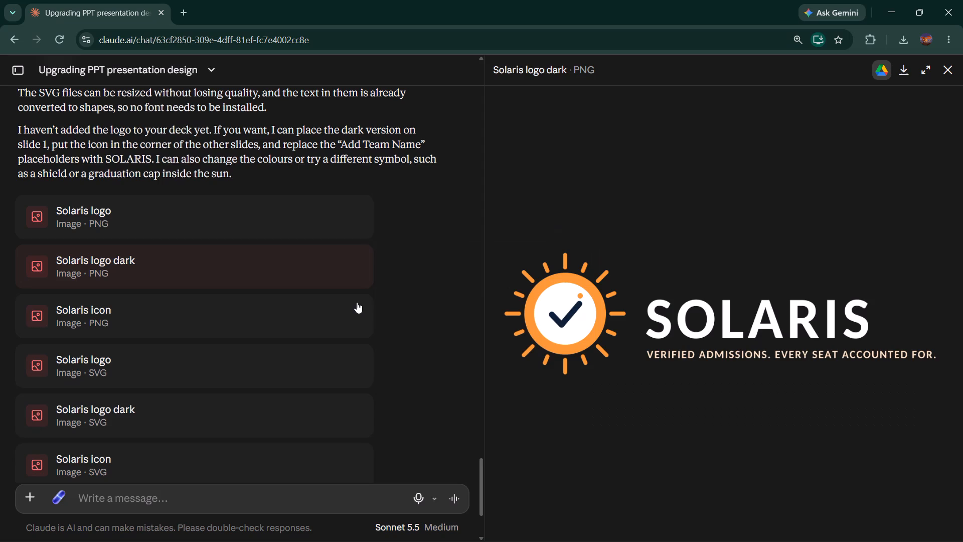
pyautogui.hotkey('alt', 'Tab')
pyautogui.click(456, 493)
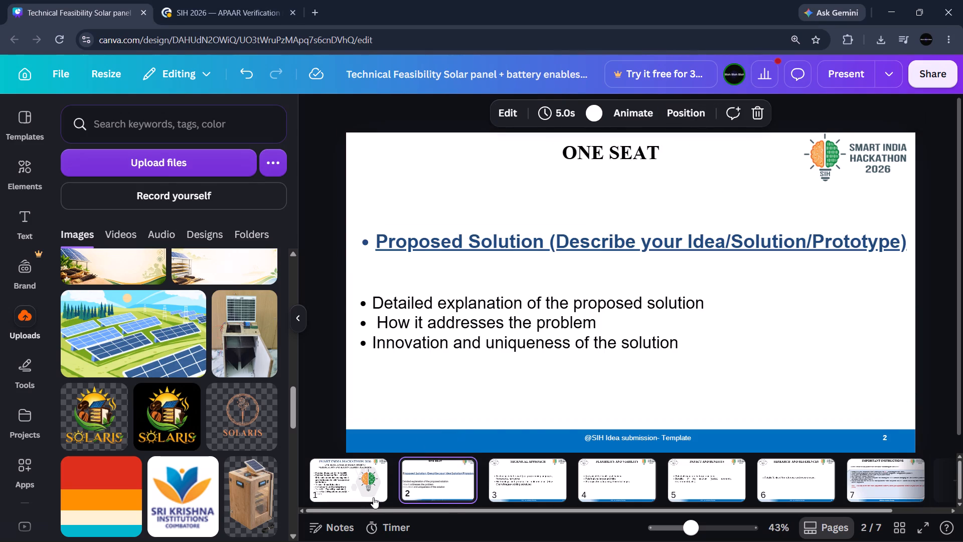
pyautogui.click(368, 497)
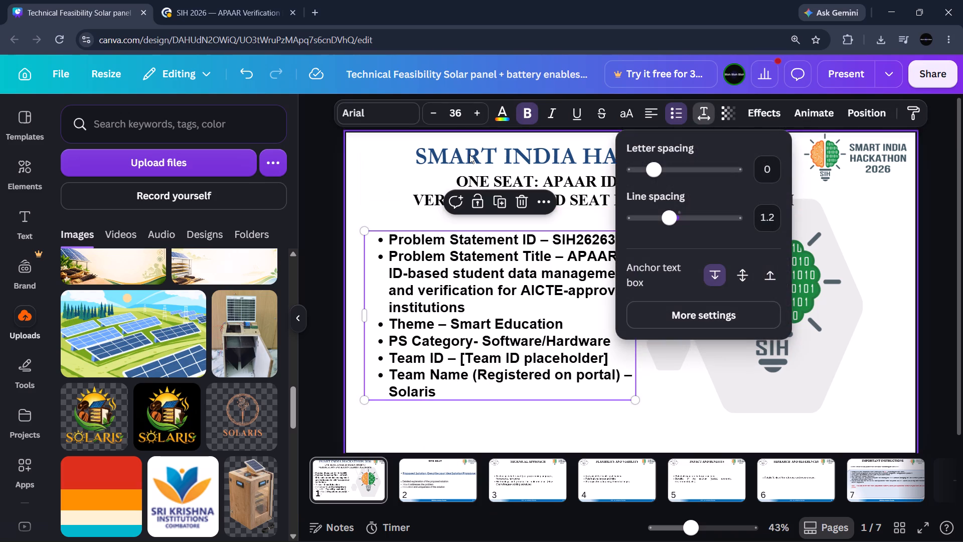
pyautogui.moveTo(675, 216); pyautogui.dragTo(677, 216)
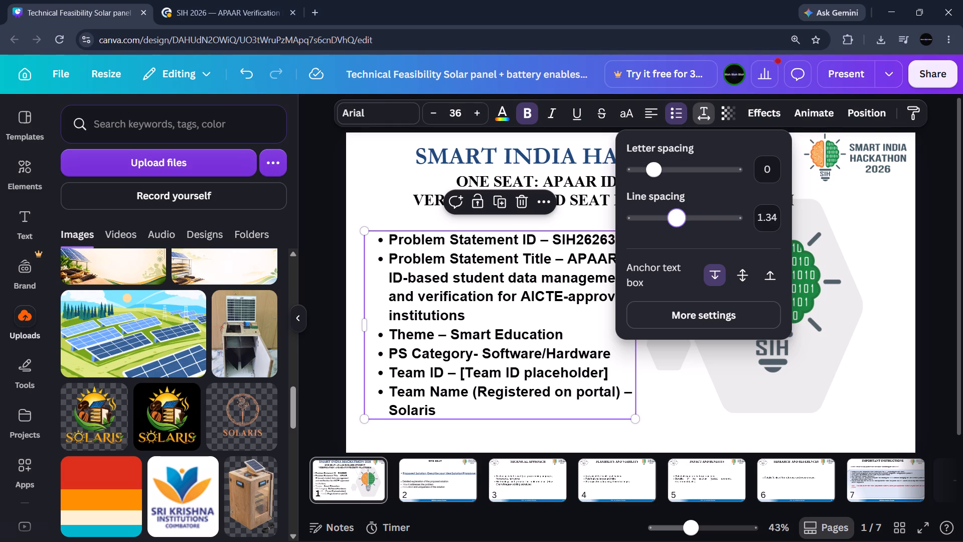
pyautogui.moveTo(677, 216); pyautogui.dragTo(682, 217)
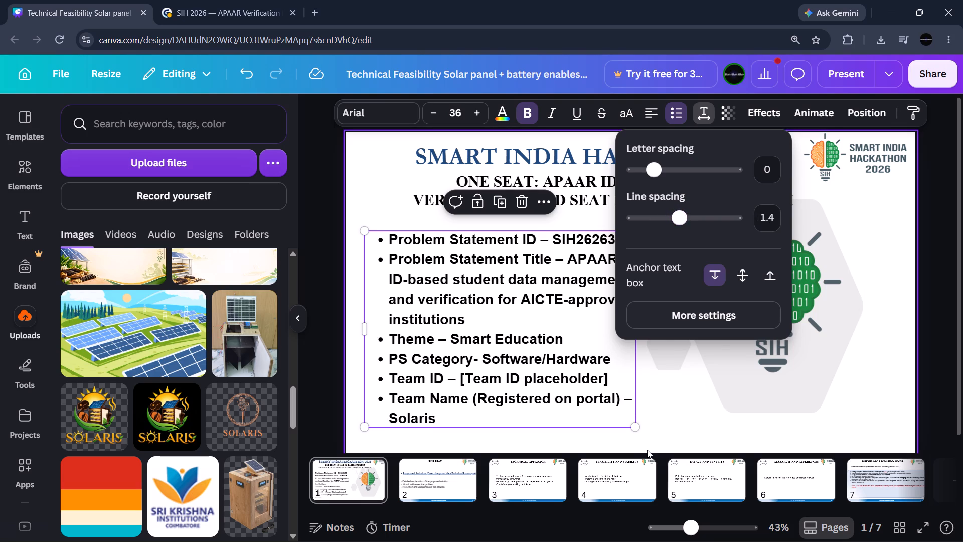
pyautogui.click(647, 449)
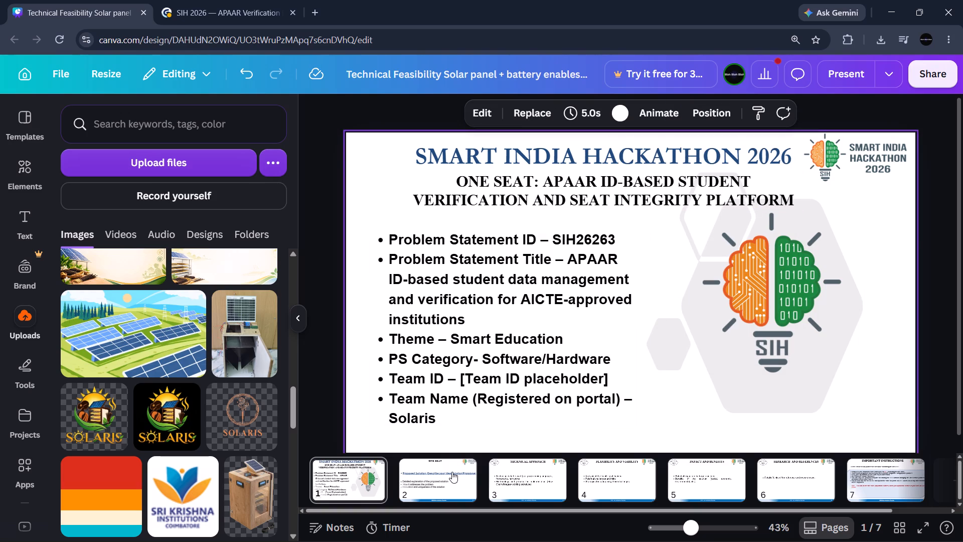
# On page 2, move the Proposed Solution text box up to just below the ONE SEAT title.
pyautogui.click(447, 483)
pyautogui.click(526, 226)
pyautogui.click(519, 243)
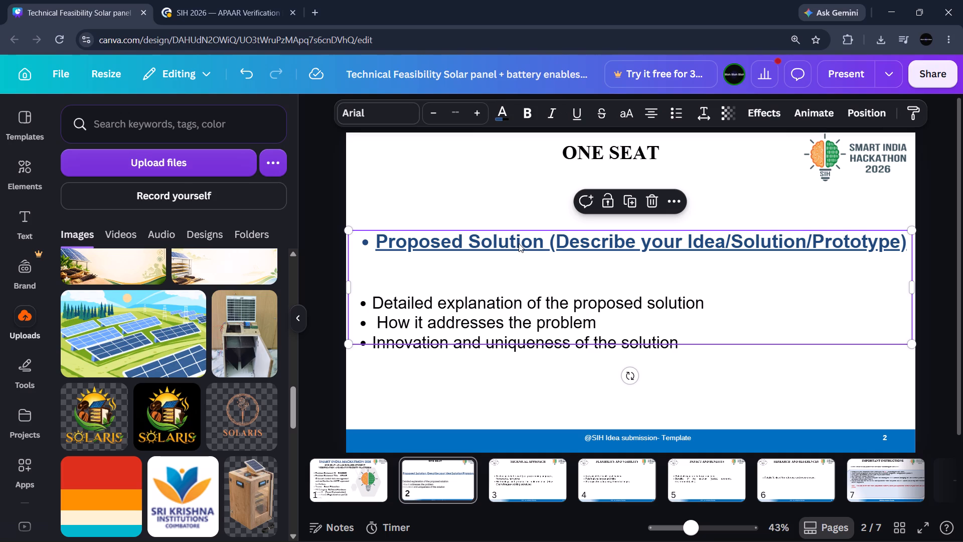
pyautogui.moveTo(519, 243); pyautogui.dragTo(503, 177)
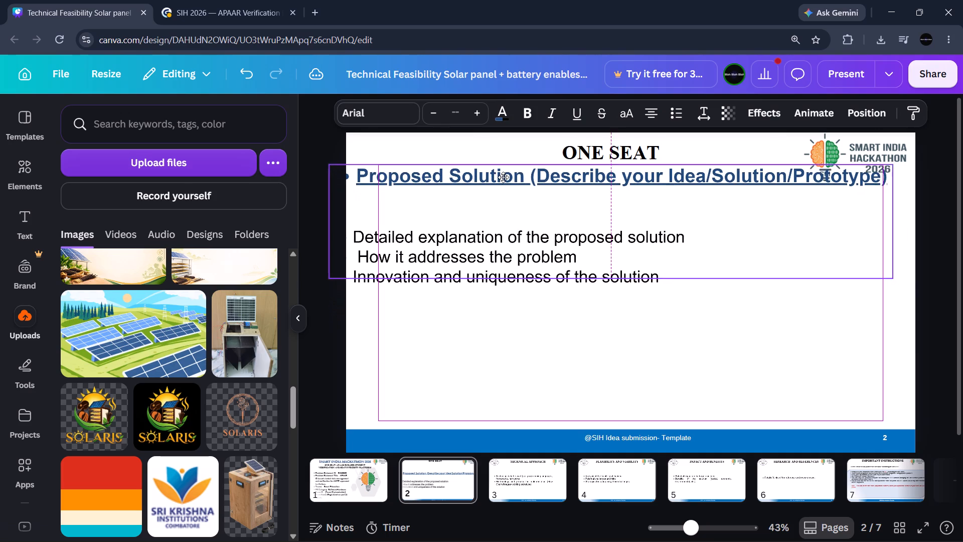
pyautogui.moveTo(503, 177); pyautogui.dragTo(507, 178)
# Delete the "(Describe your Idea/Solution/Prototype)" text and the three bullets beneath, keeping only the Proposed Solution heading.
pyautogui.doubleClick(536, 173)
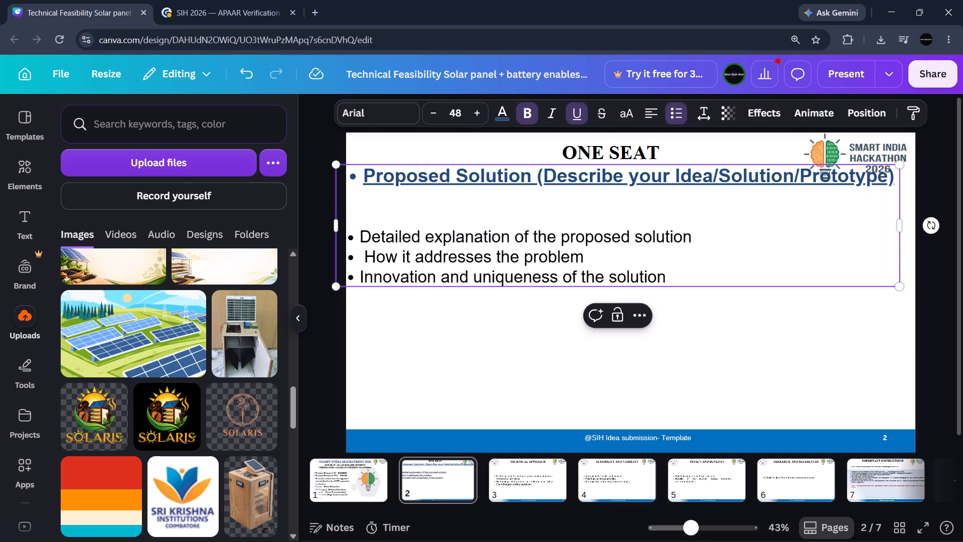
pyautogui.moveTo(673, 264); pyautogui.dragTo(689, 281)
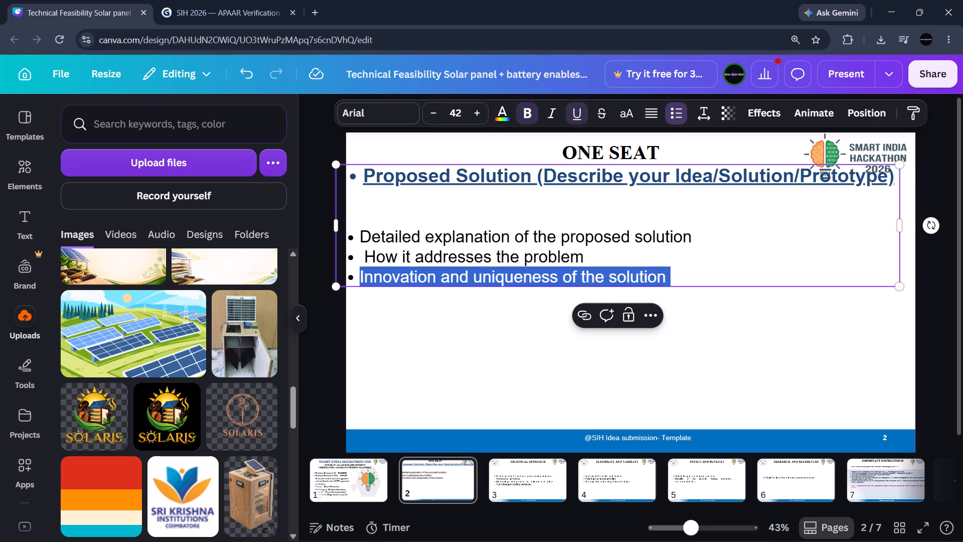
pyautogui.moveTo(689, 281); pyautogui.dragTo(540, 173)
pyautogui.press('BackSpace')
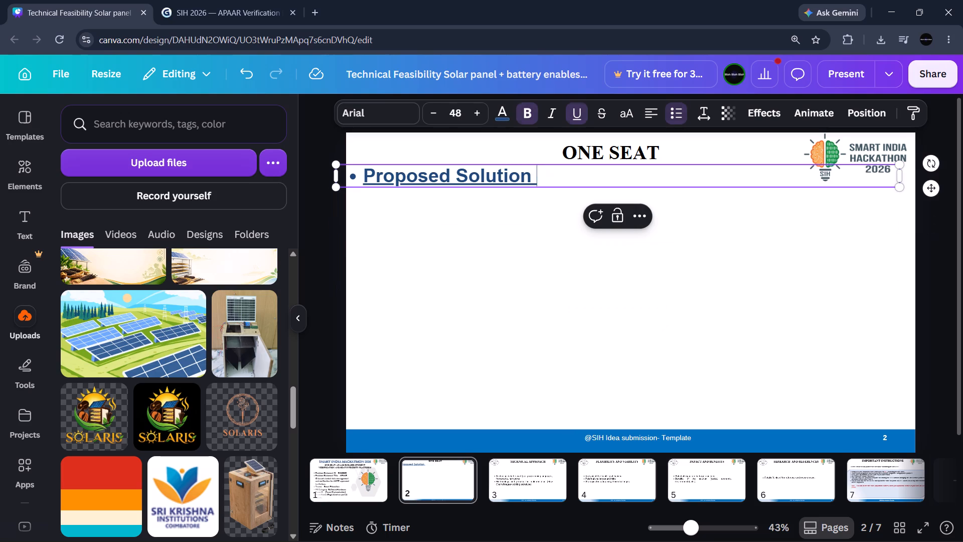
pyautogui.click(733, 261)
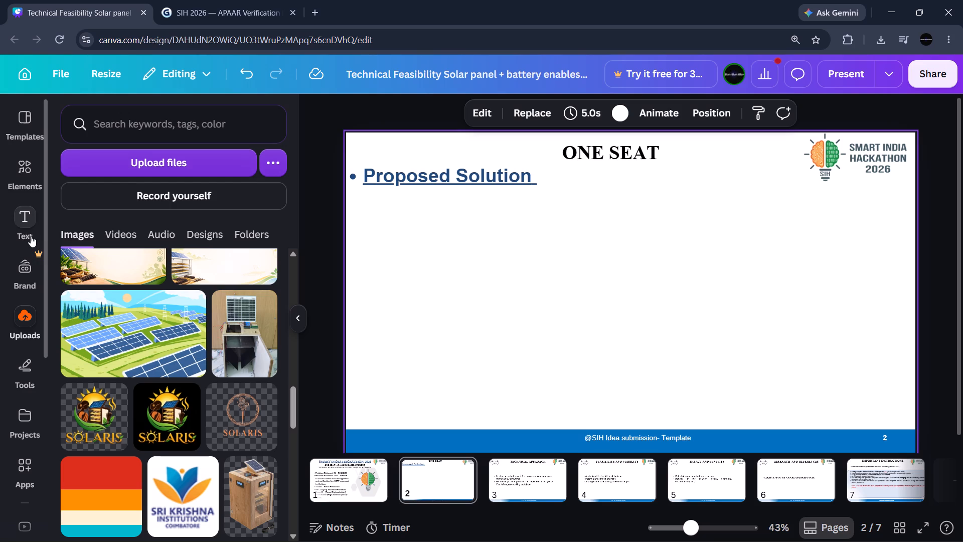
# Add the Solution and Novelty page from the uploaded SIH26263_ppt (1).pptx design as a new page after page 2.
pyautogui.click(28, 327)
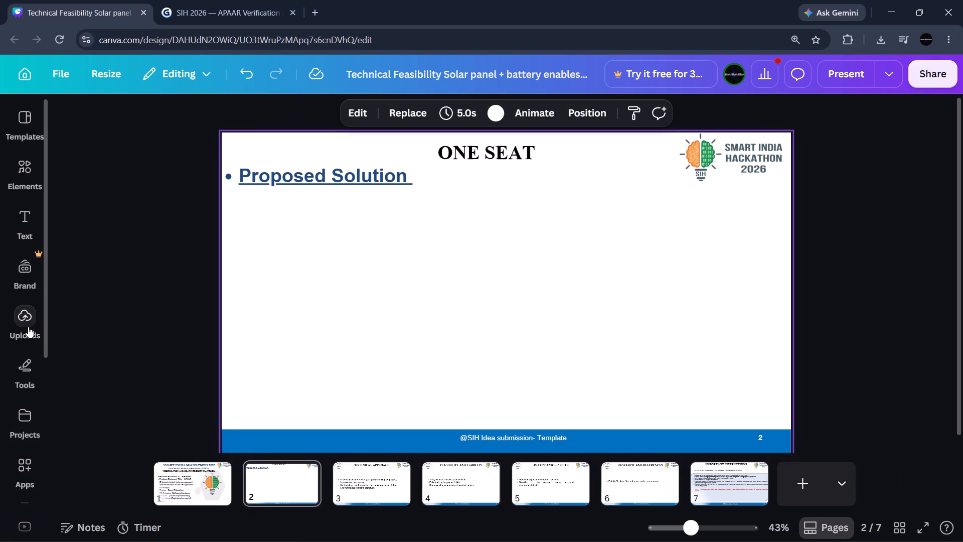
pyautogui.click(8, 320)
pyautogui.click(209, 228)
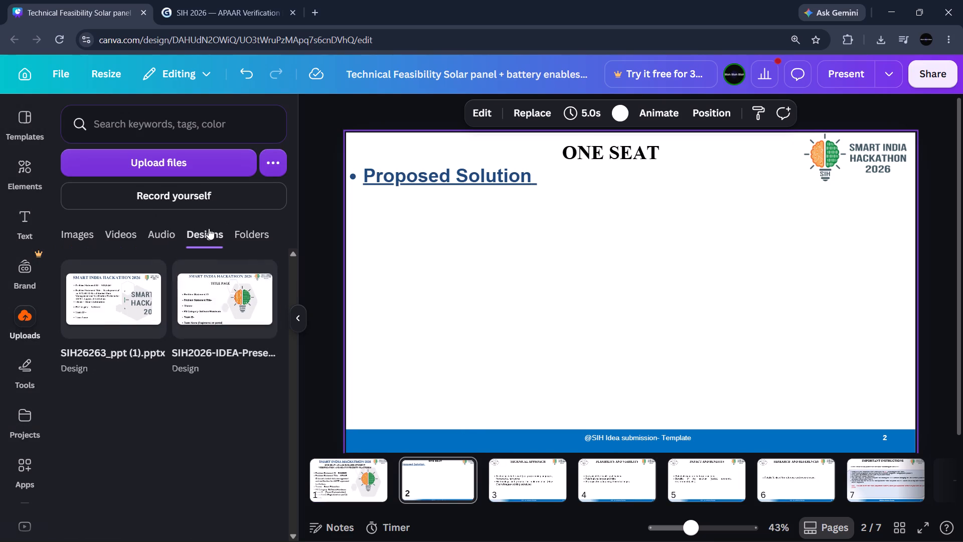
pyautogui.click(107, 325)
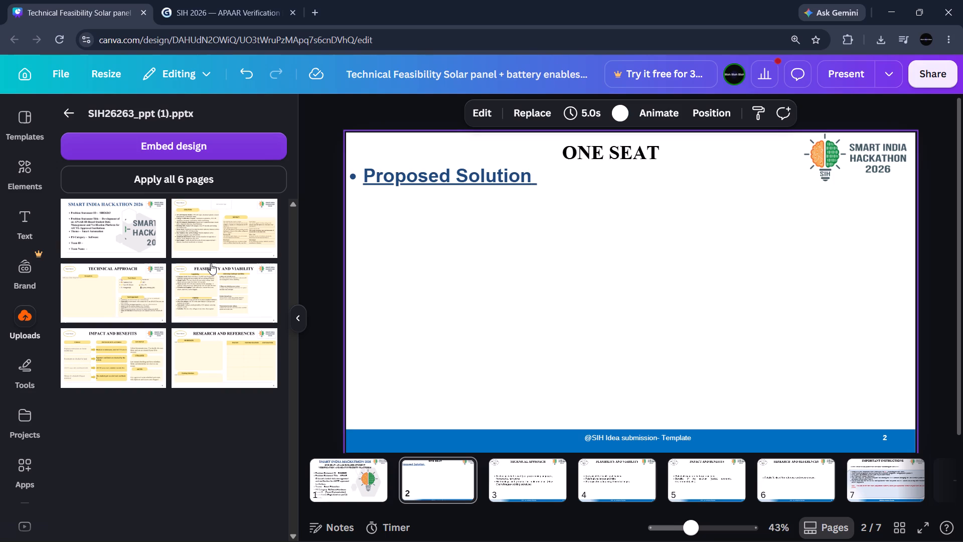
pyautogui.click(225, 215)
pyautogui.click(225, 215)
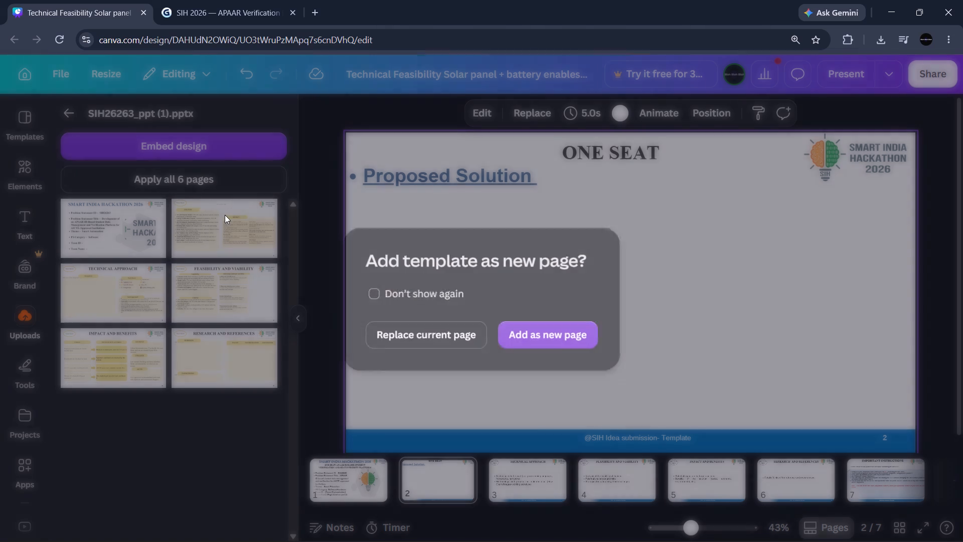
pyautogui.click(225, 215)
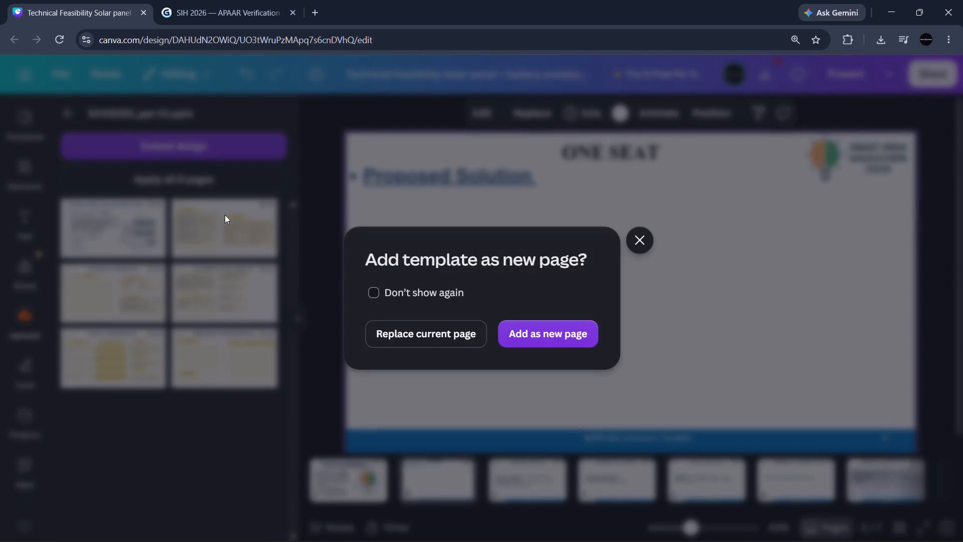
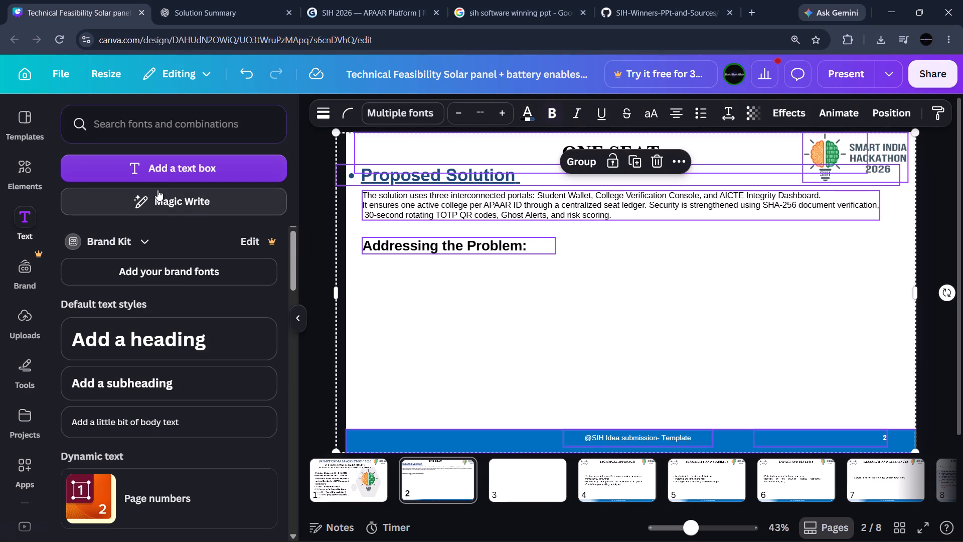
pyautogui.press('BackSpace')
pyautogui.click(419, 490)
pyautogui.hotkey('ctrl', 'a')
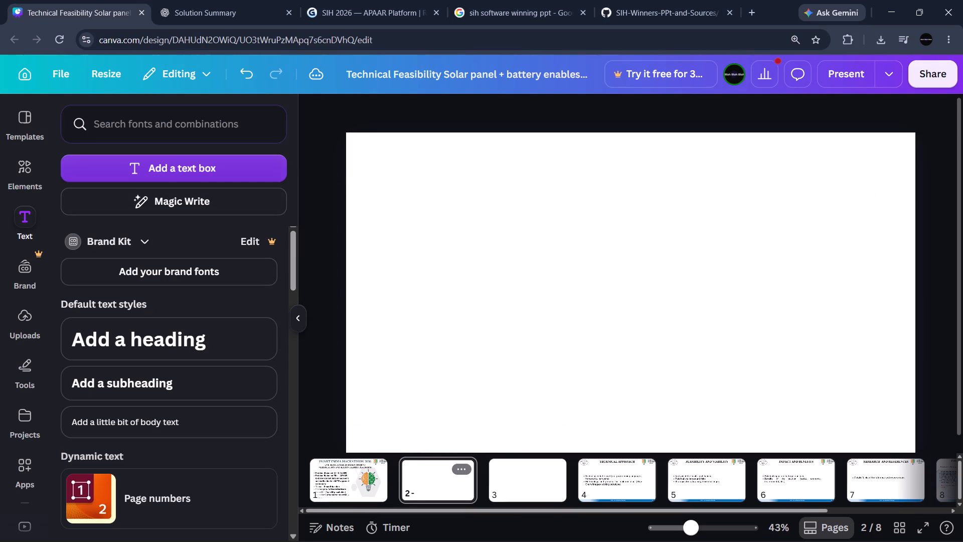
pyautogui.press('BackSpace')
pyautogui.click(307, 442)
pyautogui.click(326, 468)
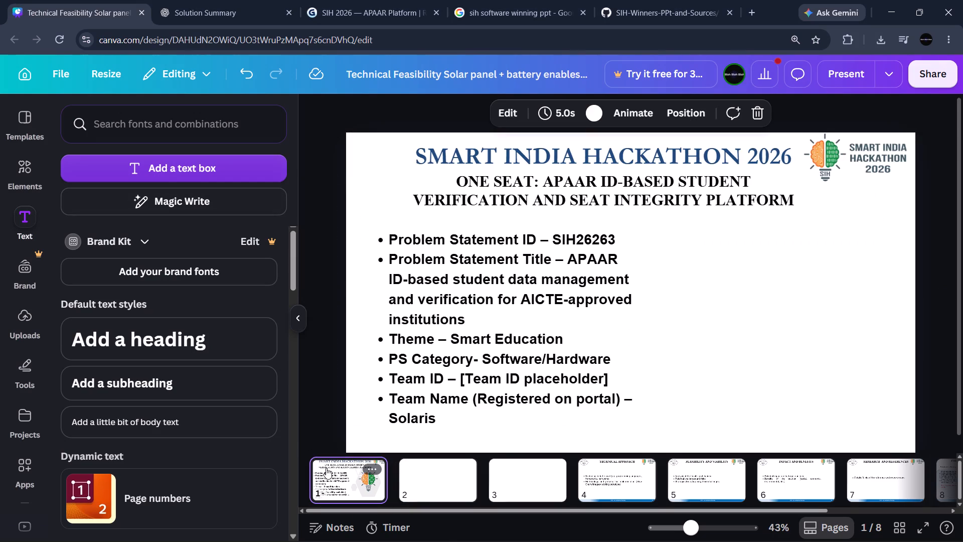
pyautogui.hotkey('ctrl', 'a')
pyautogui.press('BackSpace')
pyautogui.moveTo(326, 468); pyautogui.dragTo(215, 318)
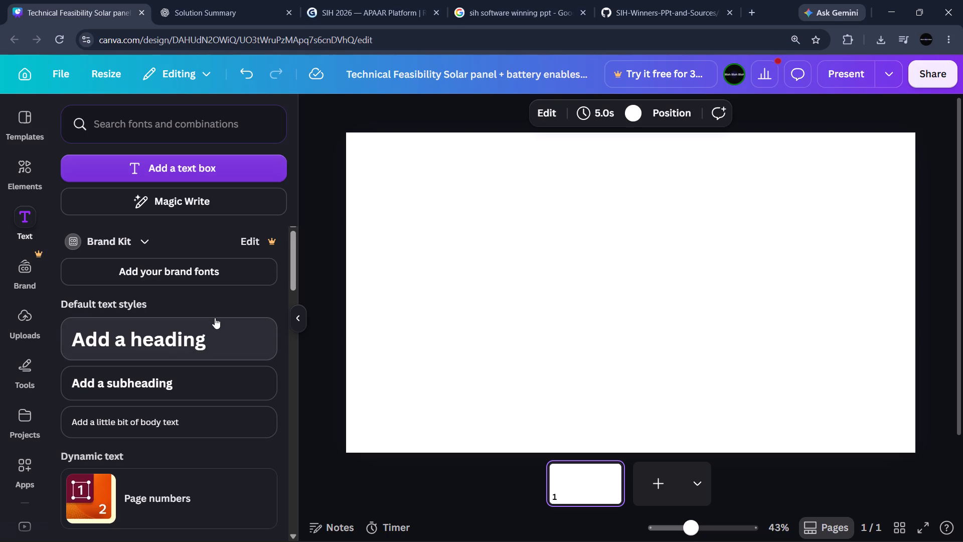
# Upload the SIH26263_SOLARIS_Idea_PPT PowerPoint presentation from Downloads to the Canva uploads.
pyautogui.click(35, 329)
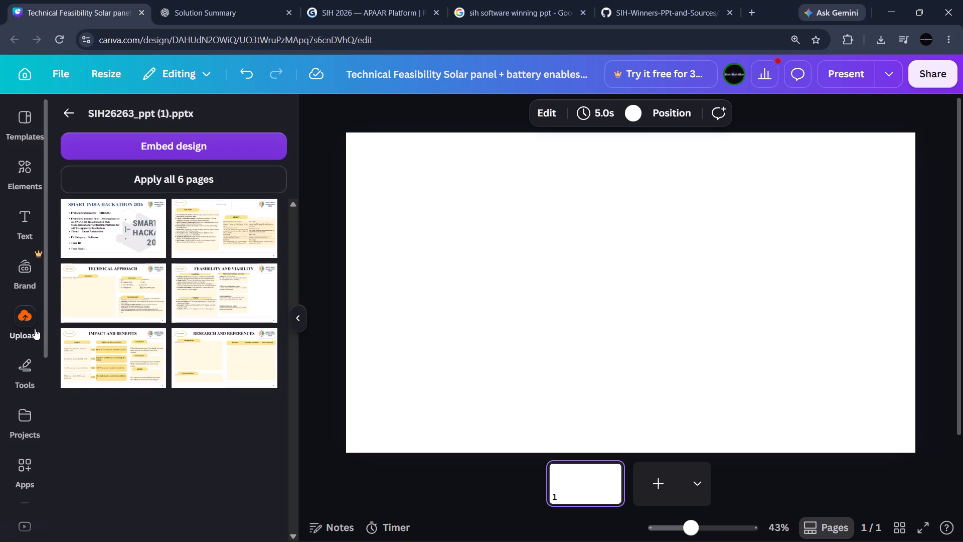
pyautogui.click(70, 109)
pyautogui.click(144, 145)
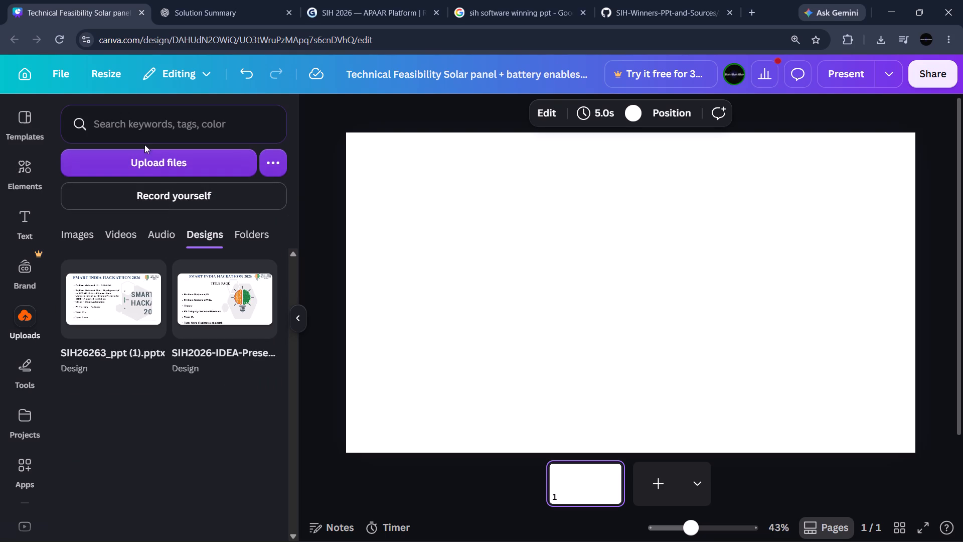
pyautogui.click(147, 160)
pyautogui.click(199, 119)
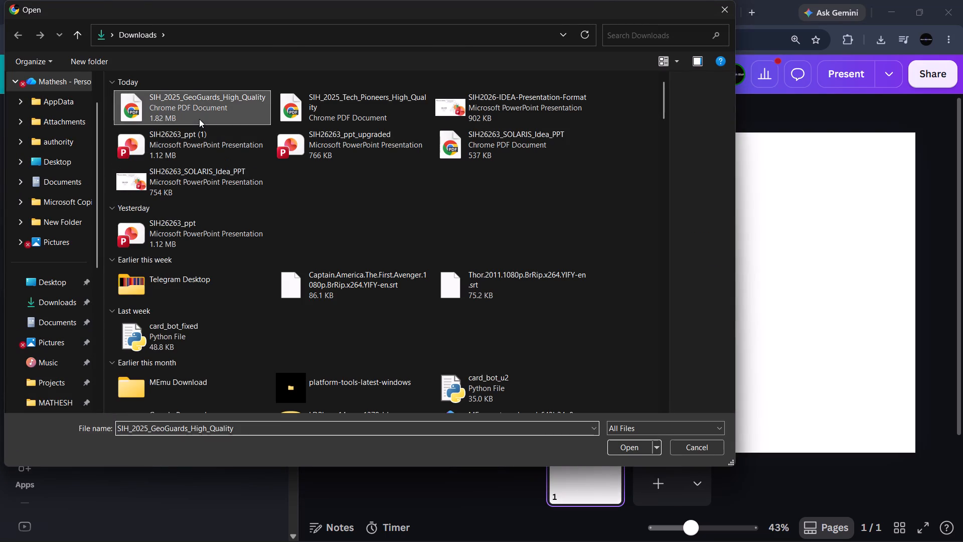
pyautogui.click(532, 115)
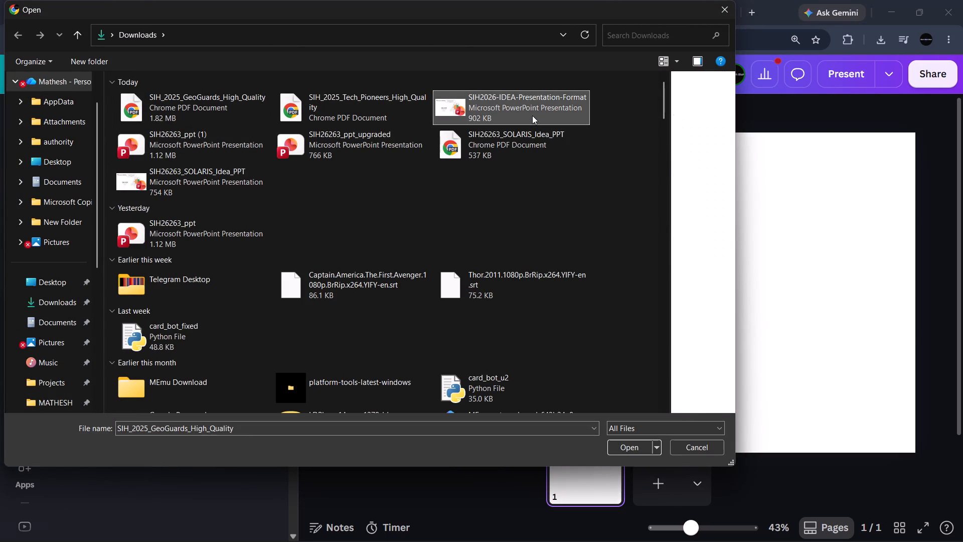
pyautogui.hotkey('alt', 'Tab')
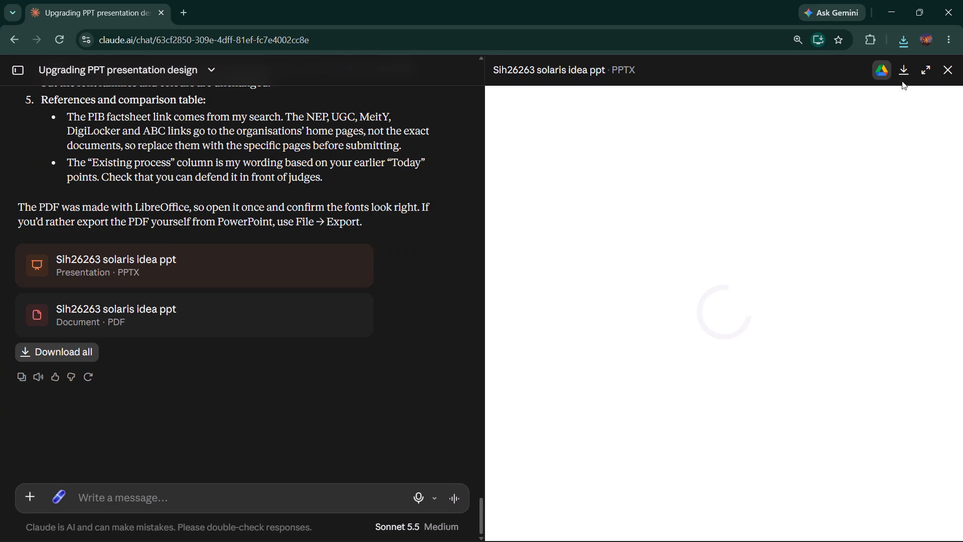
pyautogui.click(903, 39)
pyautogui.hotkey('alt', 'Tab')
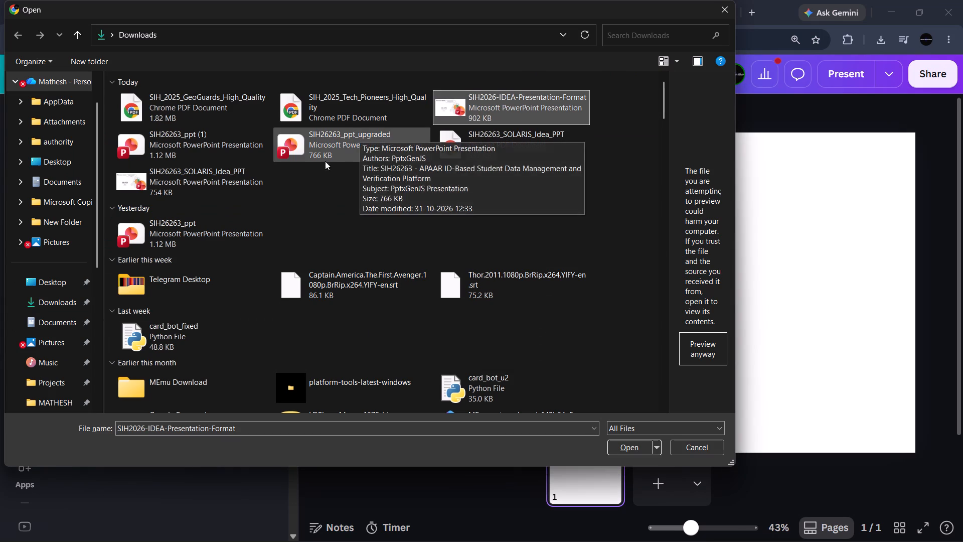
pyautogui.click(571, 152)
pyautogui.click(225, 181)
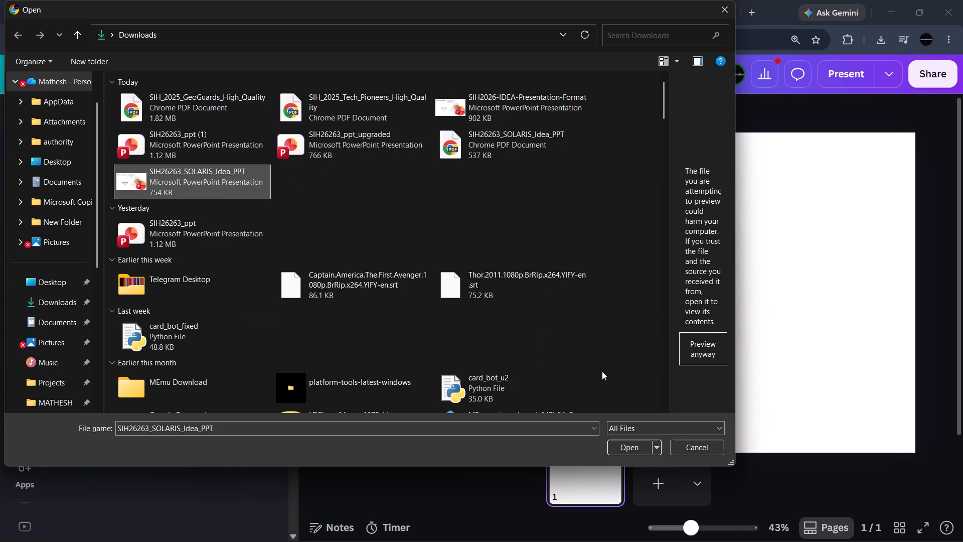
pyautogui.click(634, 448)
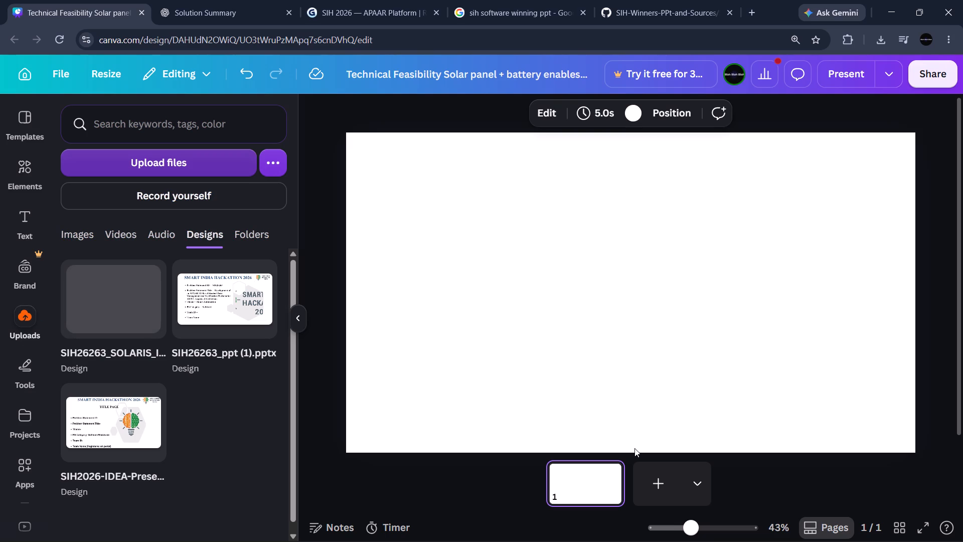
# Apply all six pages of the uploaded SIH26263_SOLARIS_Idea_PPT presentation to the blank Canva design.
pyautogui.click(96, 309)
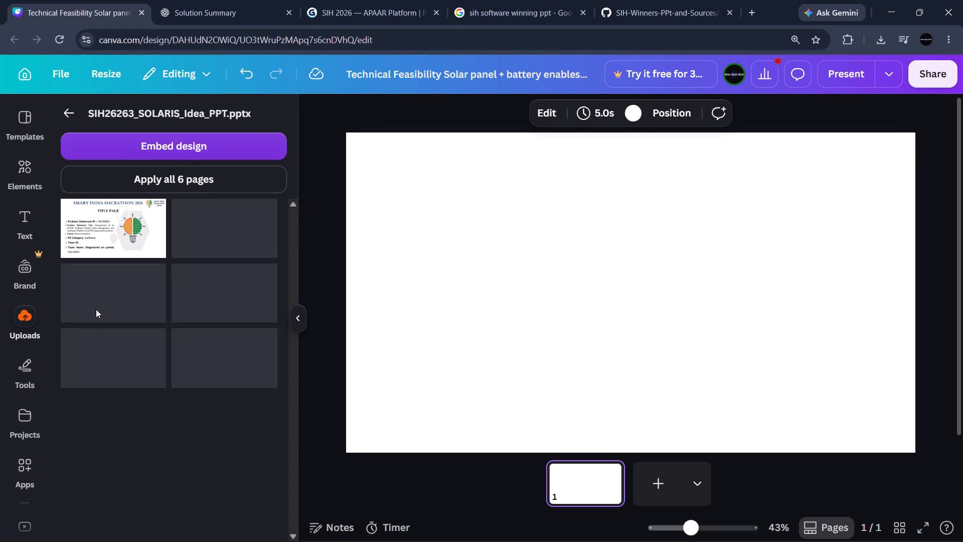
pyautogui.click(60, 111)
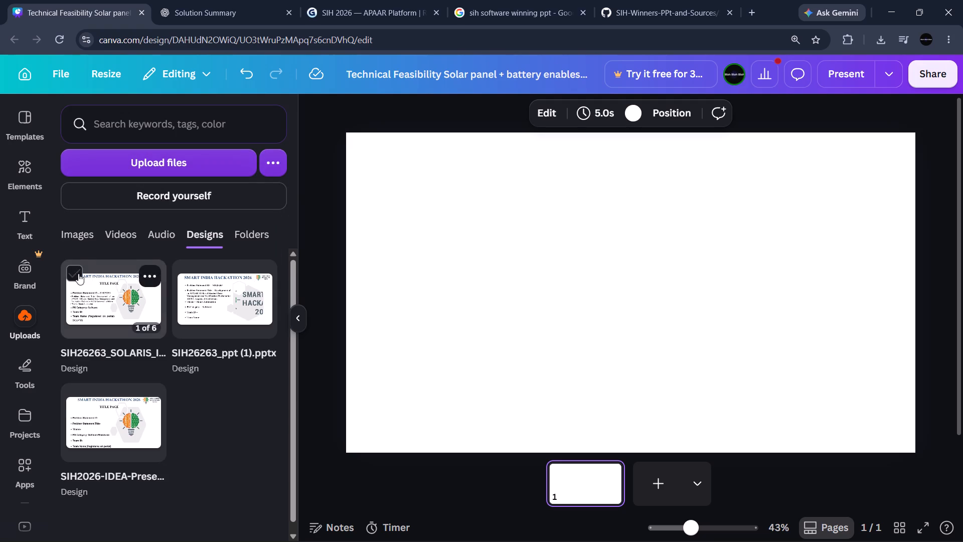
pyautogui.click(75, 270)
pyautogui.click(127, 314)
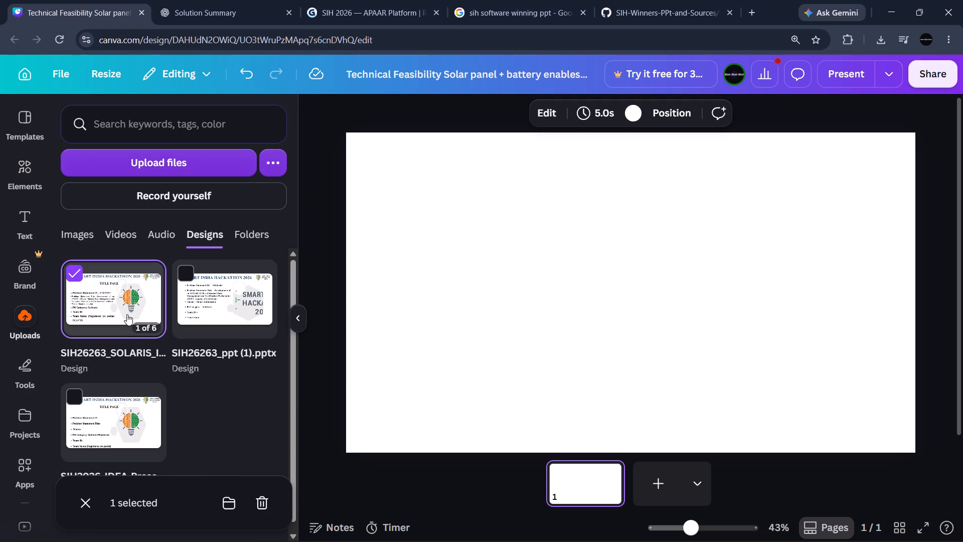
pyautogui.click(100, 285)
pyautogui.click(169, 185)
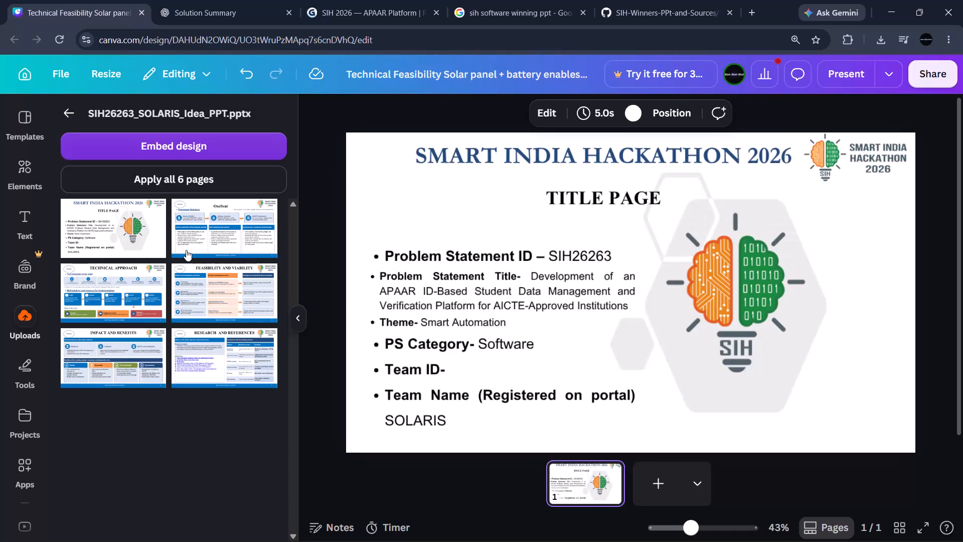
pyautogui.click(481, 361)
pyautogui.click(473, 397)
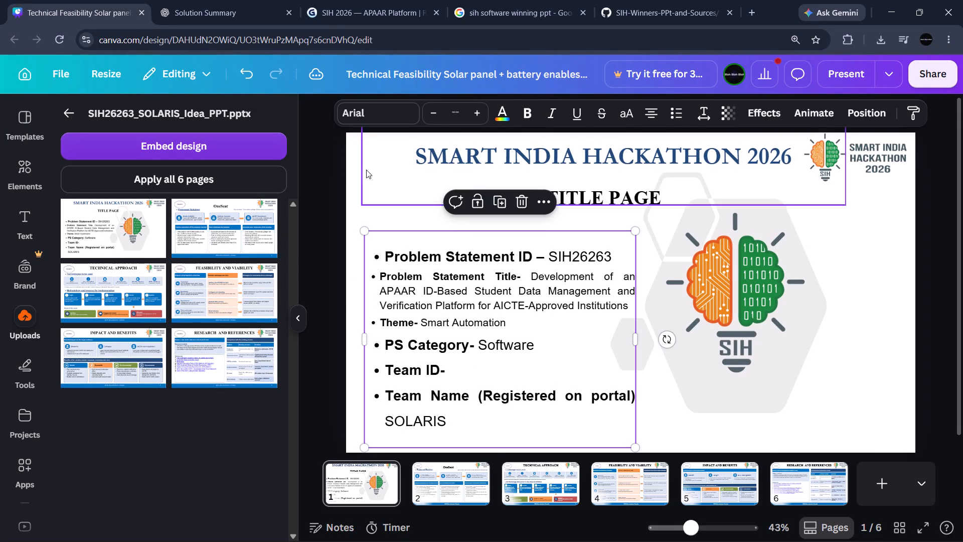
pyautogui.click(366, 170)
# Switch to Gamma and look at the title slide of the APAAR deck.
pyautogui.click(418, 1)
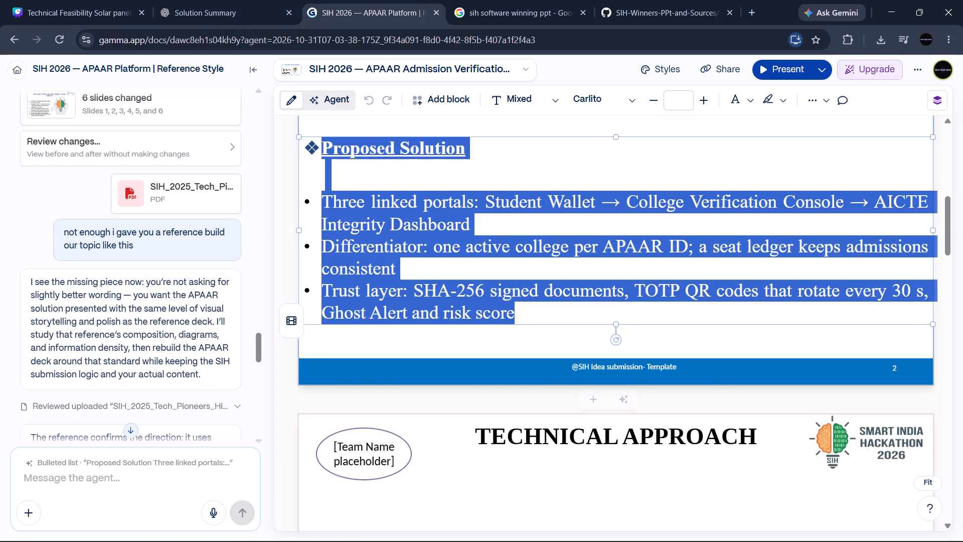
pyautogui.scroll(7, 505, 246)
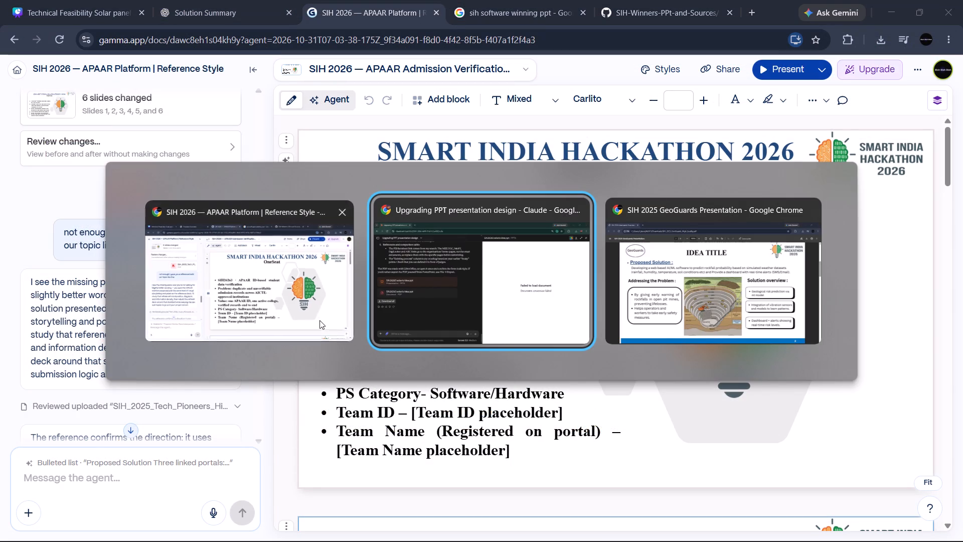
pyautogui.click(503, 2)
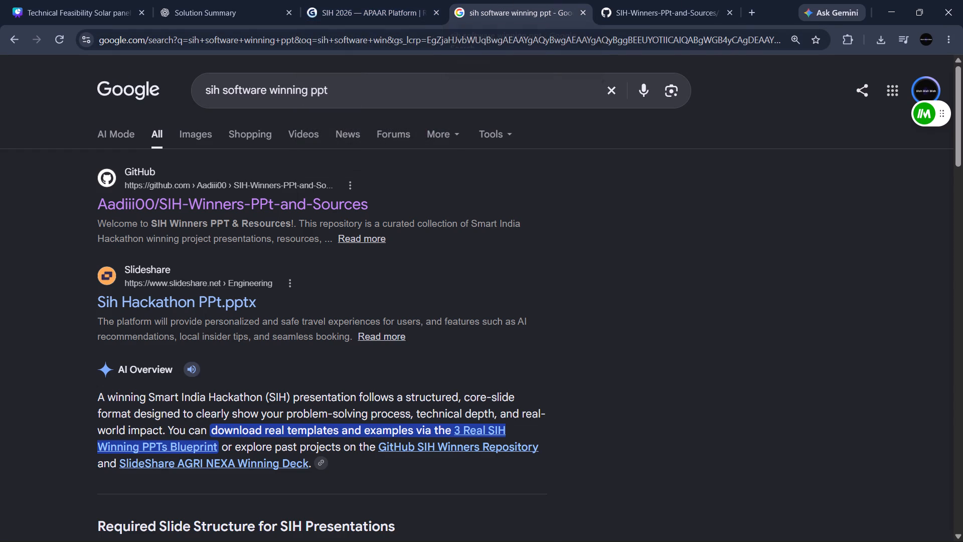
pyautogui.click(681, 3)
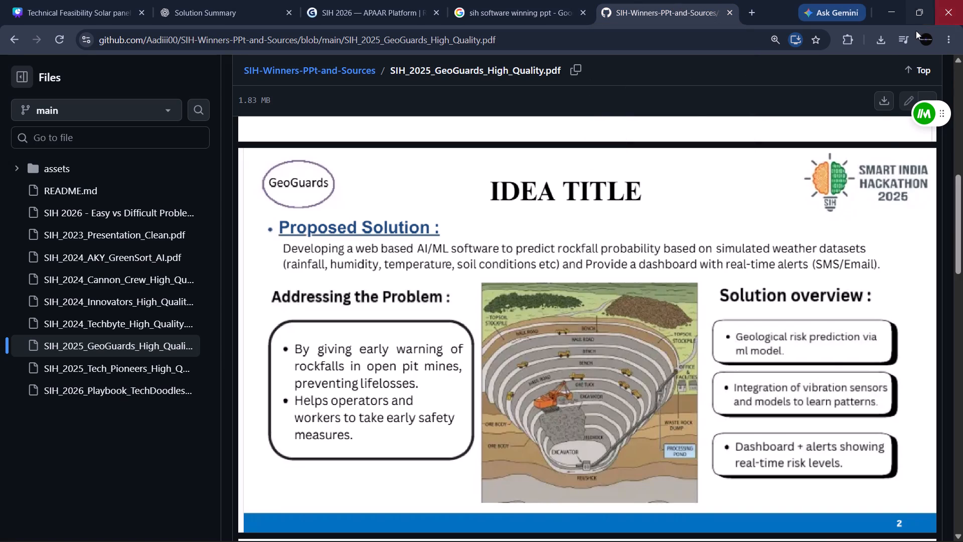
pyautogui.click(887, 42)
pyautogui.scroll(-1, 781, 152)
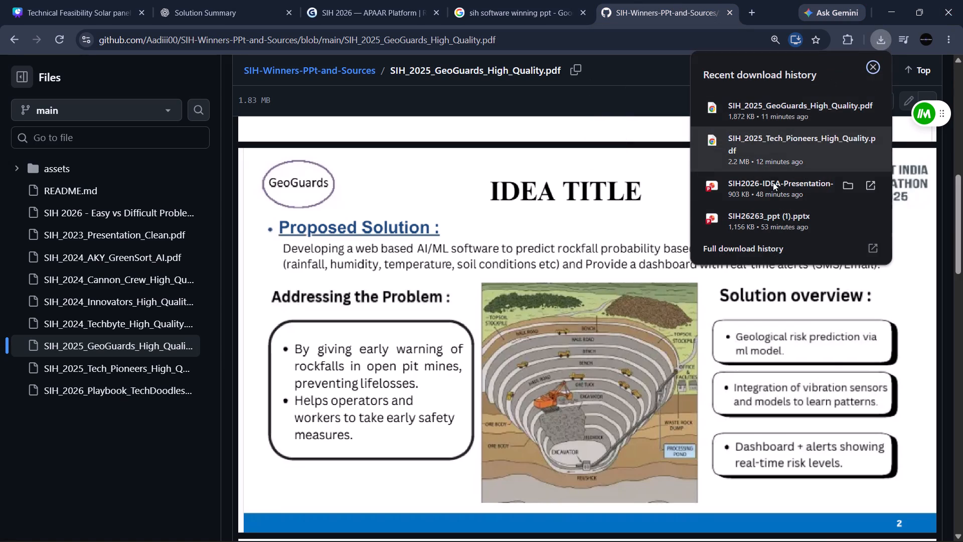
pyautogui.click(772, 193)
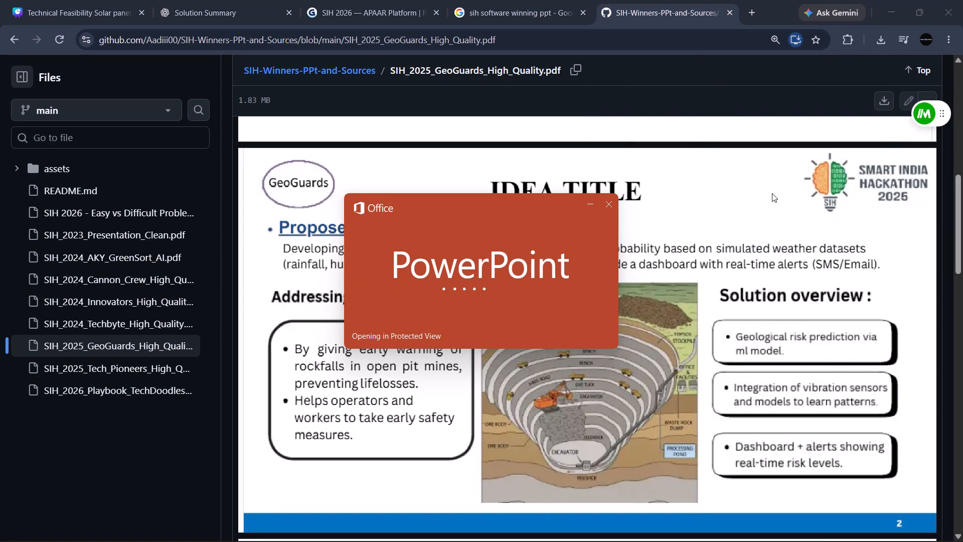
# Open the downloaded SIH_2025_GeoGuards_High_Quality PDF, view its title page for reference, close the extra copy and return to Canva.
pyautogui.click(213, 1)
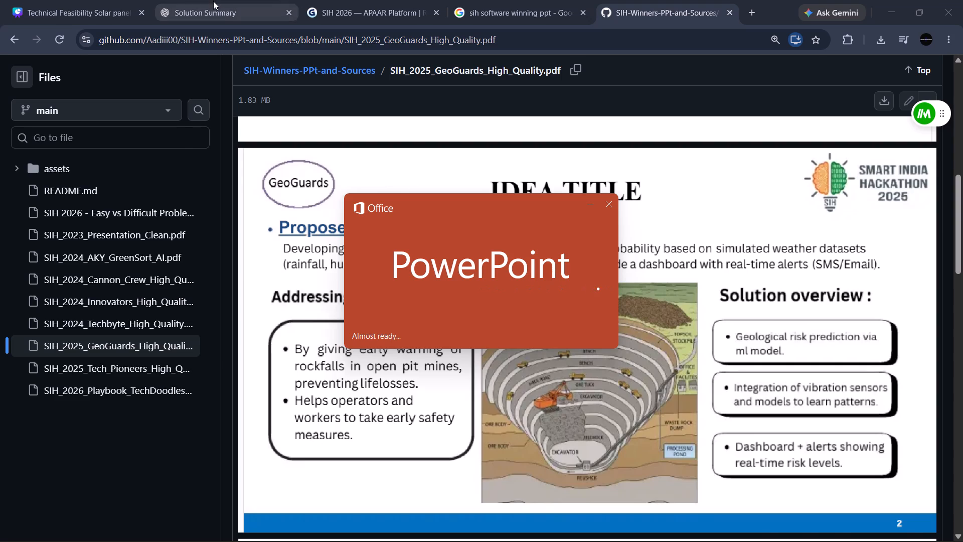
pyautogui.click(72, 0)
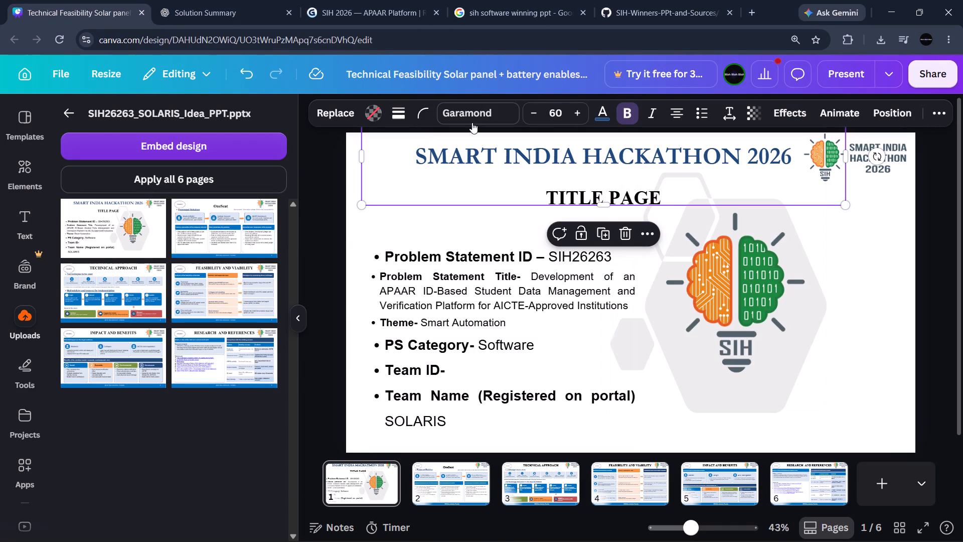
pyautogui.click(565, 0)
pyautogui.click(358, 0)
pyautogui.click(221, 0)
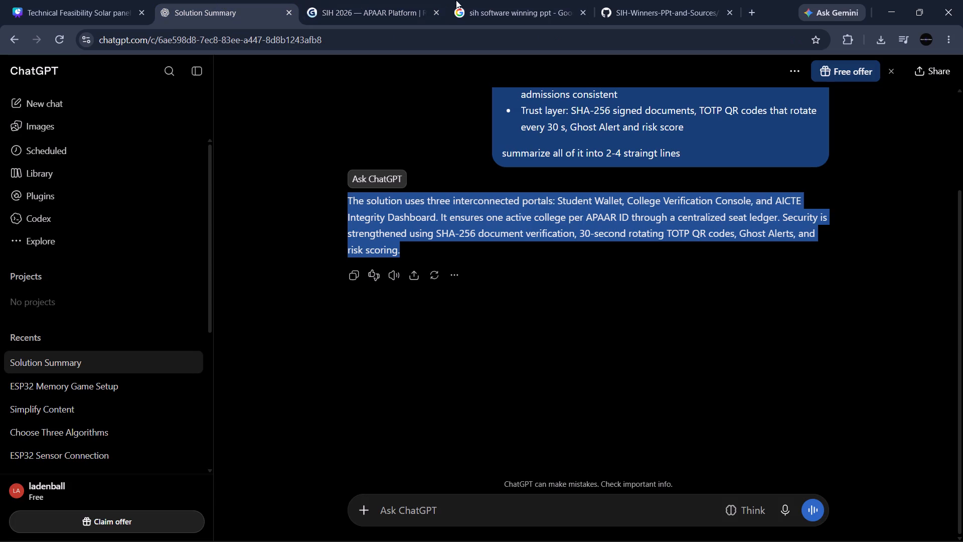
pyautogui.click(492, 0)
pyautogui.click(877, 38)
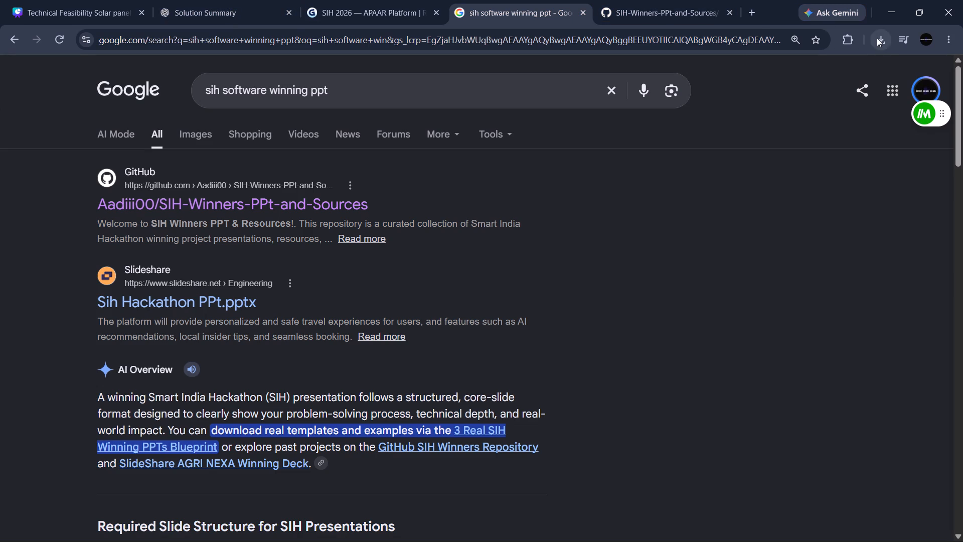
pyautogui.moveTo(777, 111); pyautogui.dragTo(207, 1)
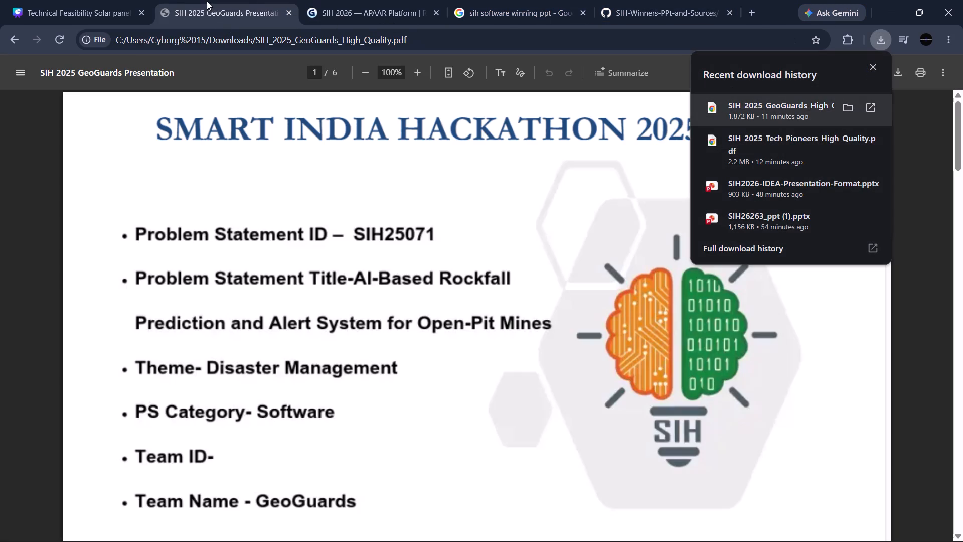
pyautogui.click(347, 303)
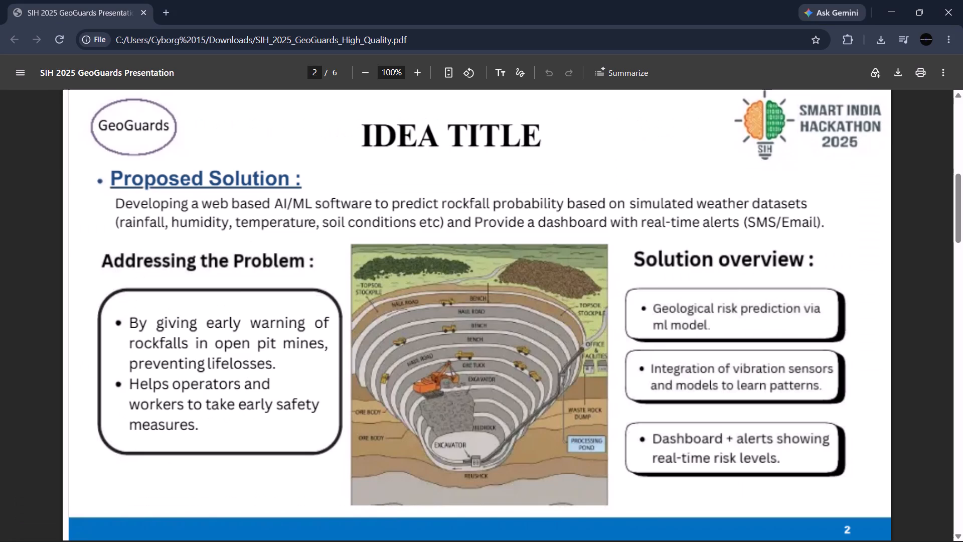
pyautogui.scroll(6, 338, 295)
pyautogui.hotkey('alt', 'Tab')
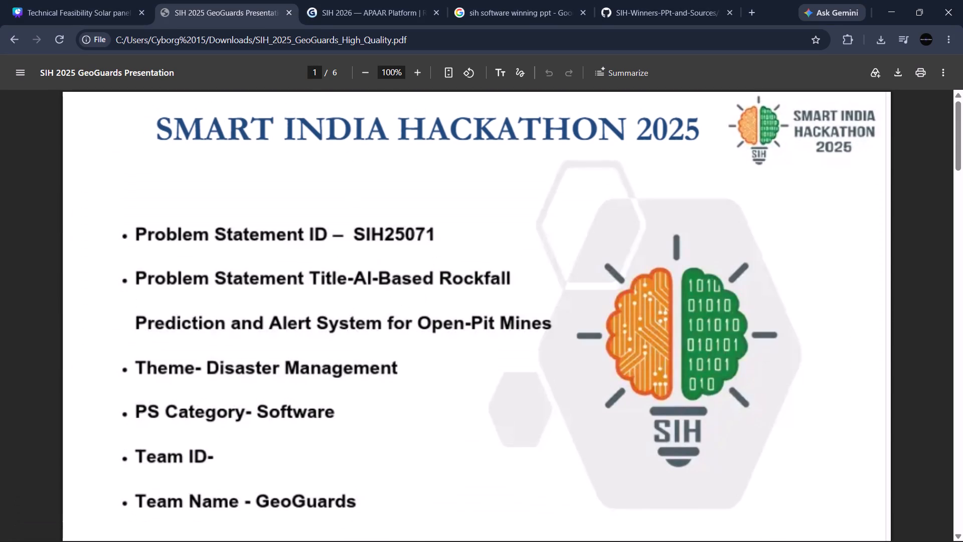
pyautogui.hotkey('ctrl', 'w')
pyautogui.click(93, 11)
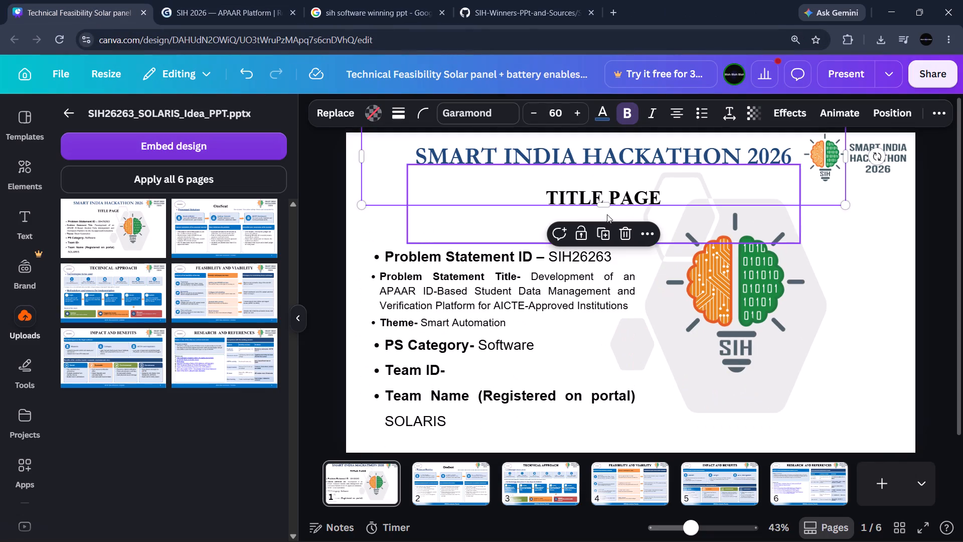
# Delete the "TITLE PAGE" text from slide 1 and move the bulleted problem statement details up into its space.
pyautogui.click(560, 212)
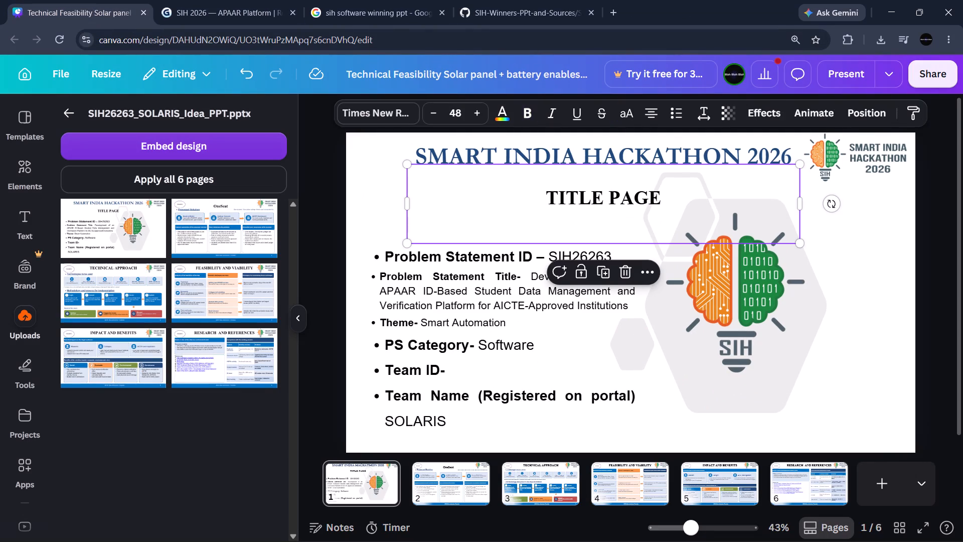
pyautogui.press('BackSpace')
pyautogui.click(496, 301)
pyautogui.moveTo(496, 301); pyautogui.dragTo(494, 270)
pyautogui.click(546, 440)
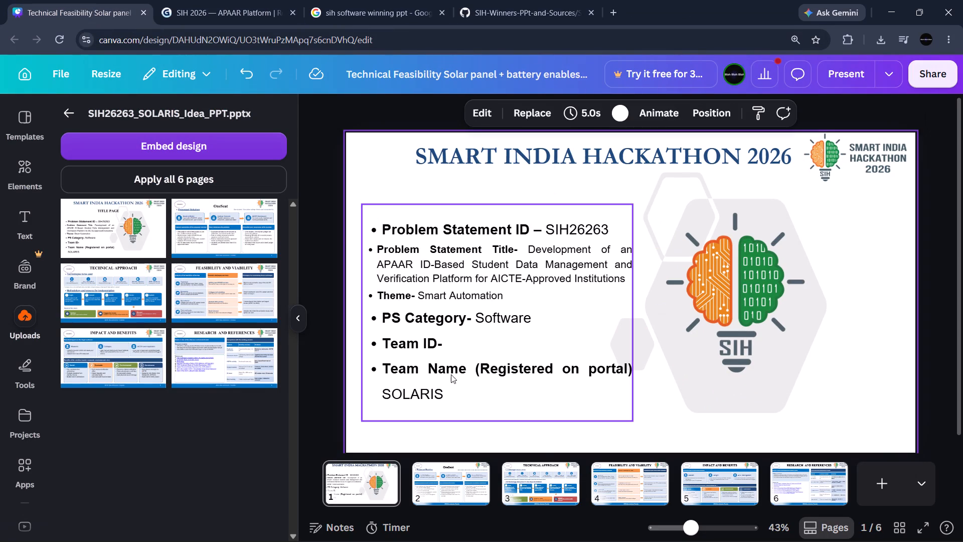
# Compare with the GeoGuards title page and shorten the last bullet on slide 1 to "Team Name SOLARIS" on a single line.
pyautogui.tripleClick(425, 390)
pyautogui.click(425, 390)
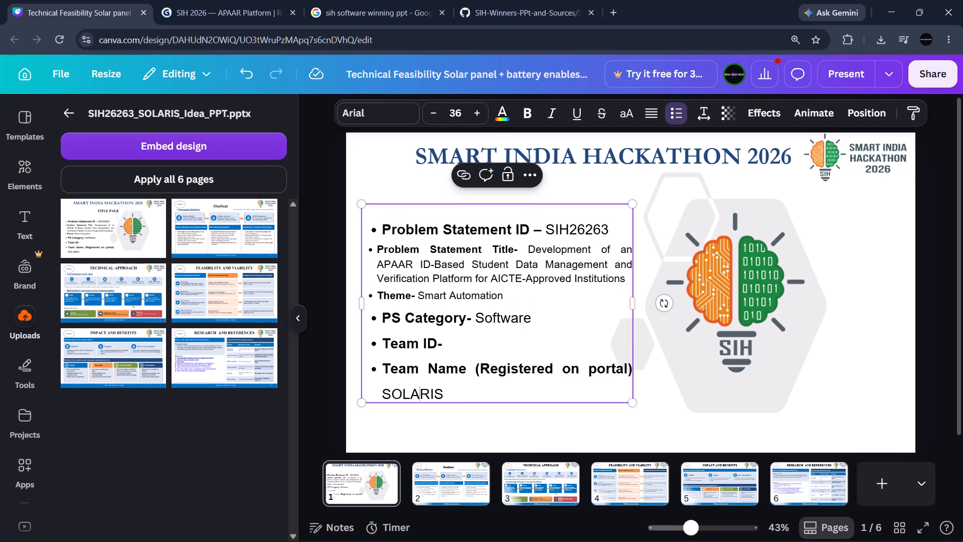
pyautogui.doubleClick(425, 390)
pyautogui.hotkey('alt', 'Tab')
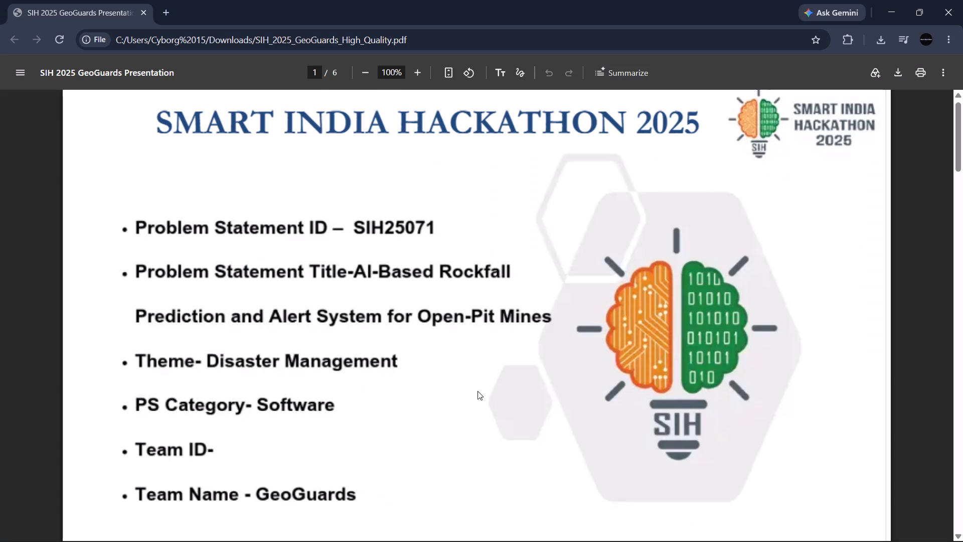
pyautogui.hotkey('alt', 'Tab')
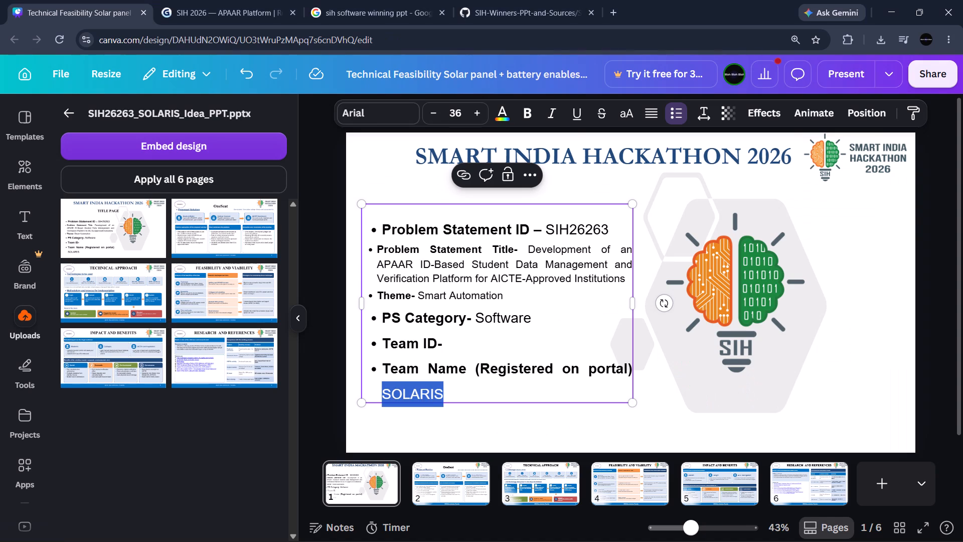
pyautogui.hotkey('alt', 'Tab')
pyautogui.hotkey('alt', 'Tab')
pyautogui.moveTo(468, 373); pyautogui.dragTo(628, 371)
pyautogui.press('BackSpace')
pyautogui.press('Right')
pyautogui.press('BackSpace')
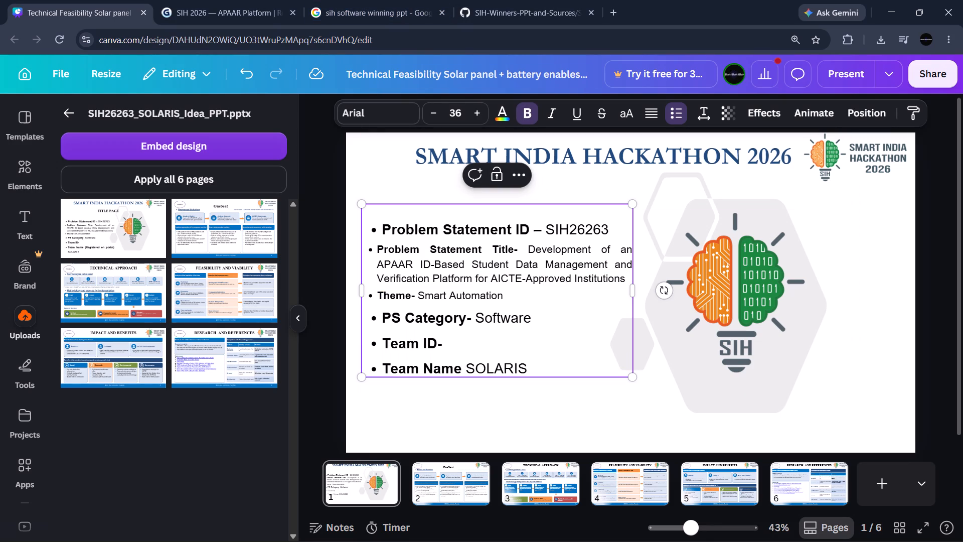
# Add a dash to the last bullet on slide 1 so it reads "Team Name - SOLARIS" and make SOLARIS bold.
pyautogui.press('space')
pyautogui.write('-')
pyautogui.hotkey('ctrl', 'Right')
pyautogui.hotkey('ctrl', 'Right')
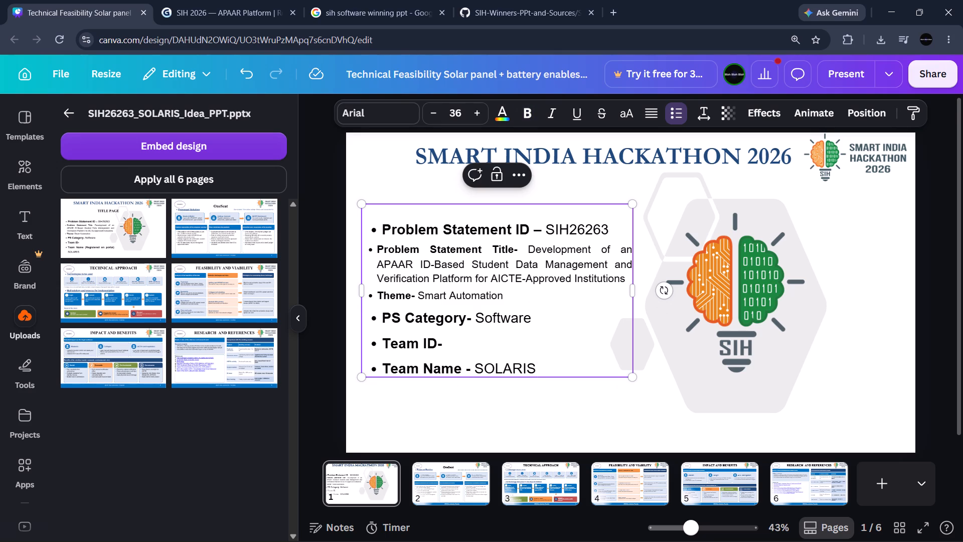
pyautogui.hotkey('ctrl', 'shift', 'Left')
pyautogui.hotkey('ctrl', 'b')
# Make the PS category "Software", the problem statement title text and the theme "Smart Automation" bold on slide 1.
pyautogui.doubleClick(505, 321)
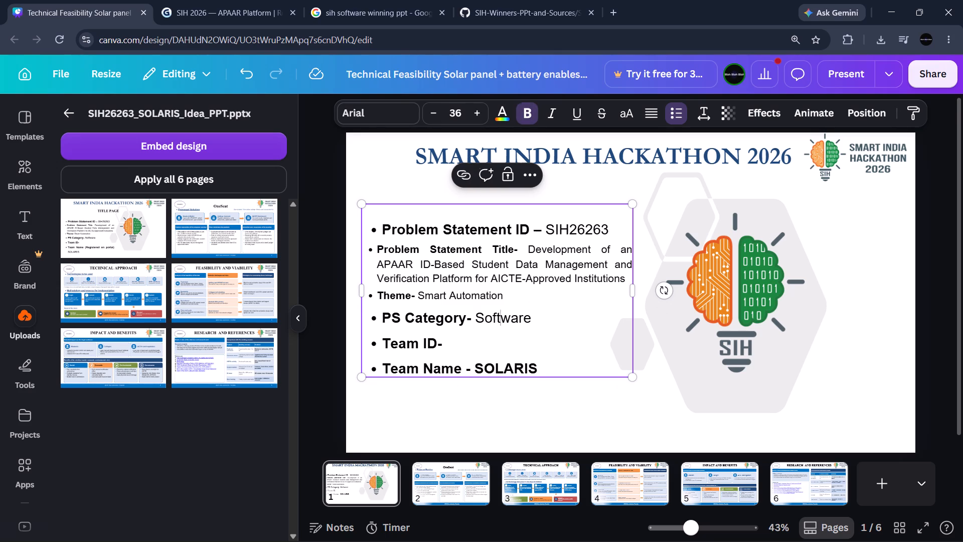
pyautogui.hotkey('ctrl', 'b')
pyautogui.moveTo(515, 293); pyautogui.dragTo(528, 253)
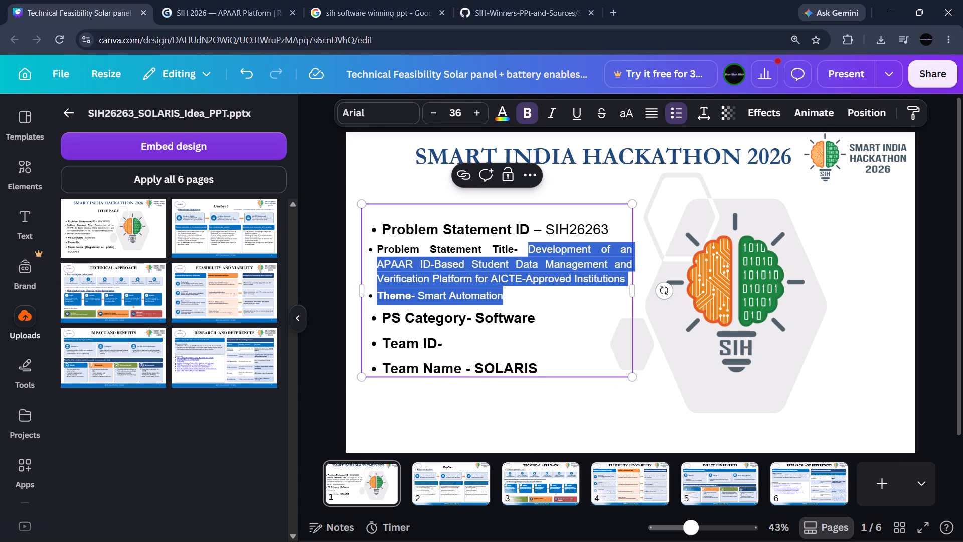
pyautogui.moveTo(528, 253); pyautogui.dragTo(528, 250)
pyautogui.hotkey('ctrl', 'b')
pyautogui.click(504, 251)
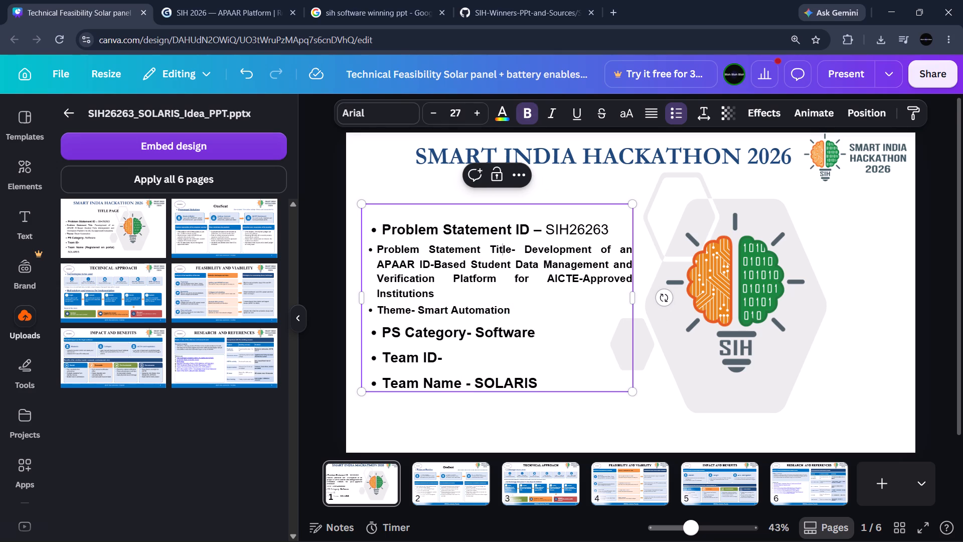
pyautogui.moveTo(511, 250); pyautogui.dragTo(378, 252)
pyautogui.click(375, 314)
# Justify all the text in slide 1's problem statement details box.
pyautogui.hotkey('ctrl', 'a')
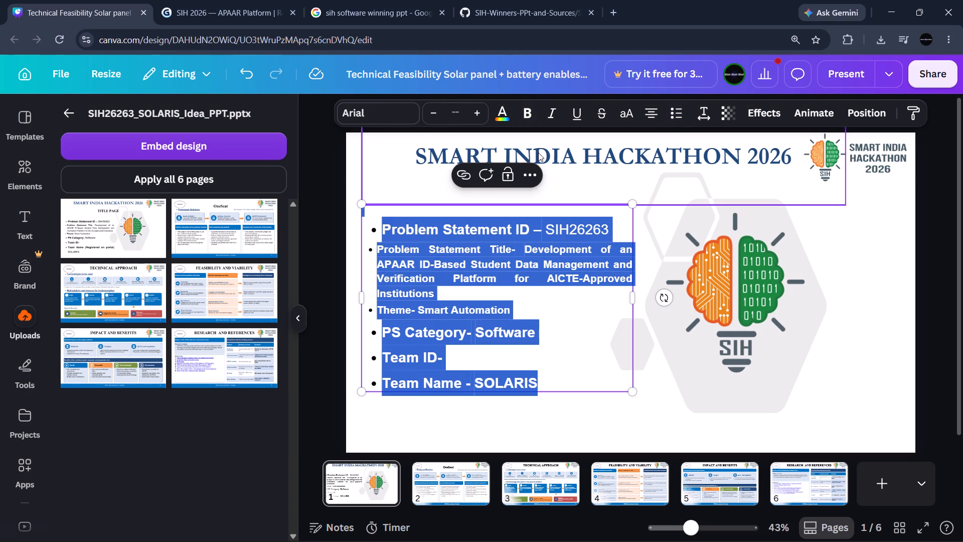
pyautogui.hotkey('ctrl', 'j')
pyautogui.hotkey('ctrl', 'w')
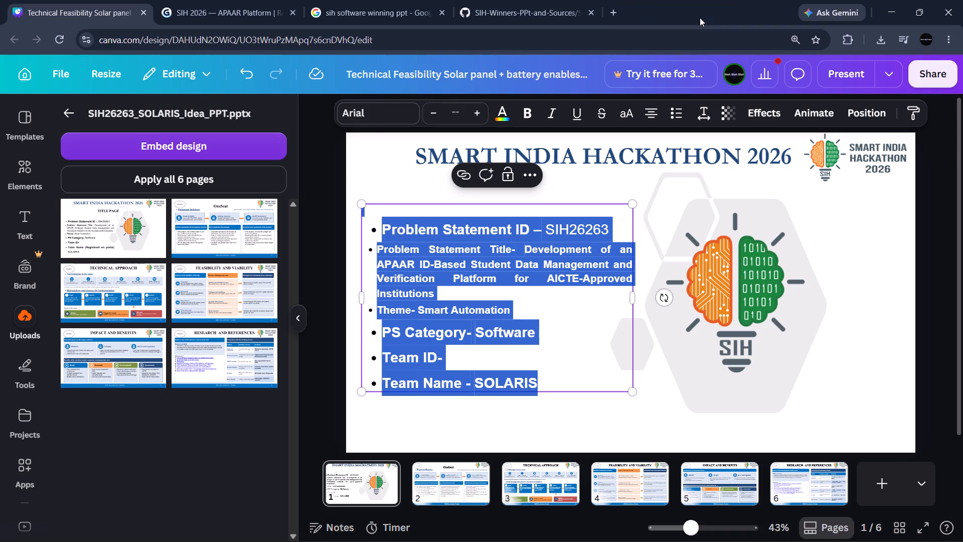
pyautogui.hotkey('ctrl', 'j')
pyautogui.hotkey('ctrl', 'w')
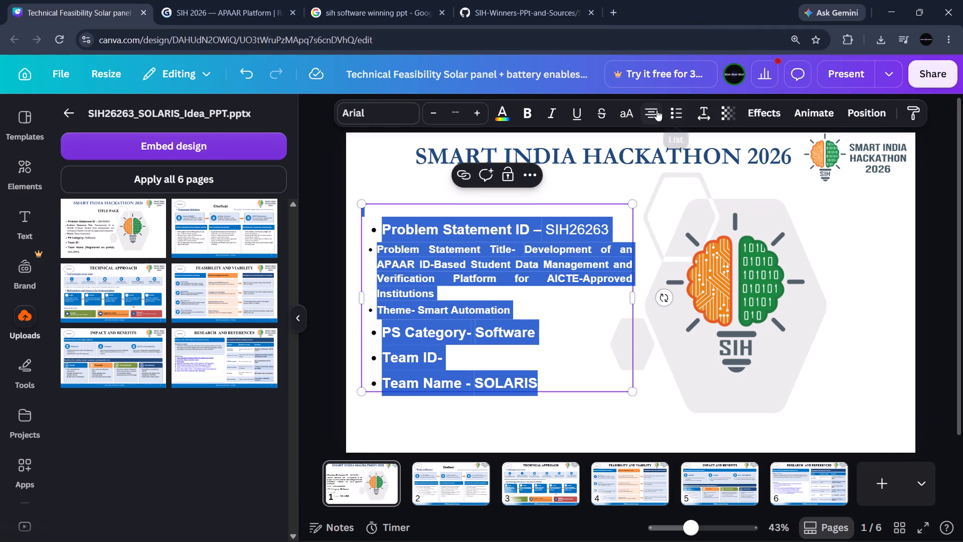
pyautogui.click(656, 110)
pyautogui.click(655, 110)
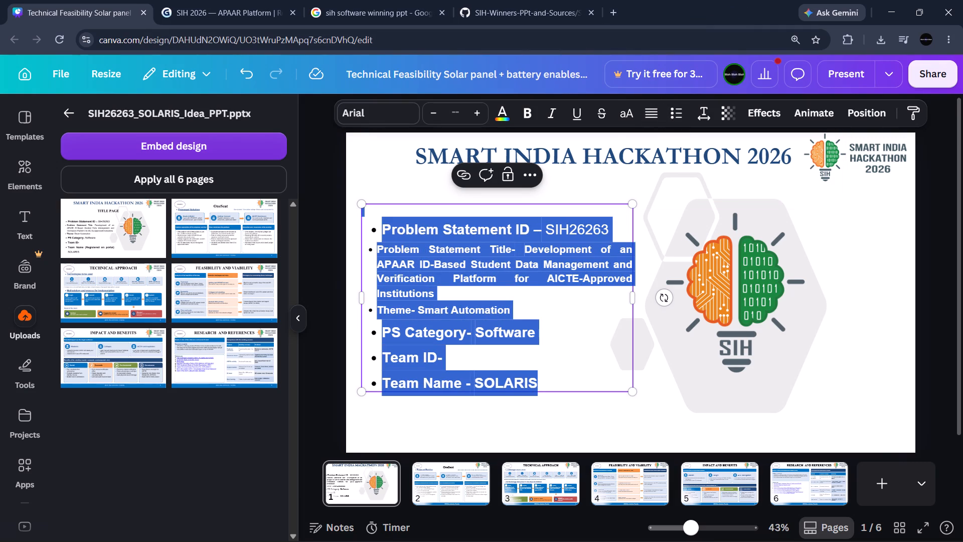
# Remove the bullets from all six lines of slide 1's details, from Problem Statement ID through Team Name.
pyautogui.click(385, 229)
pyautogui.press('Left')
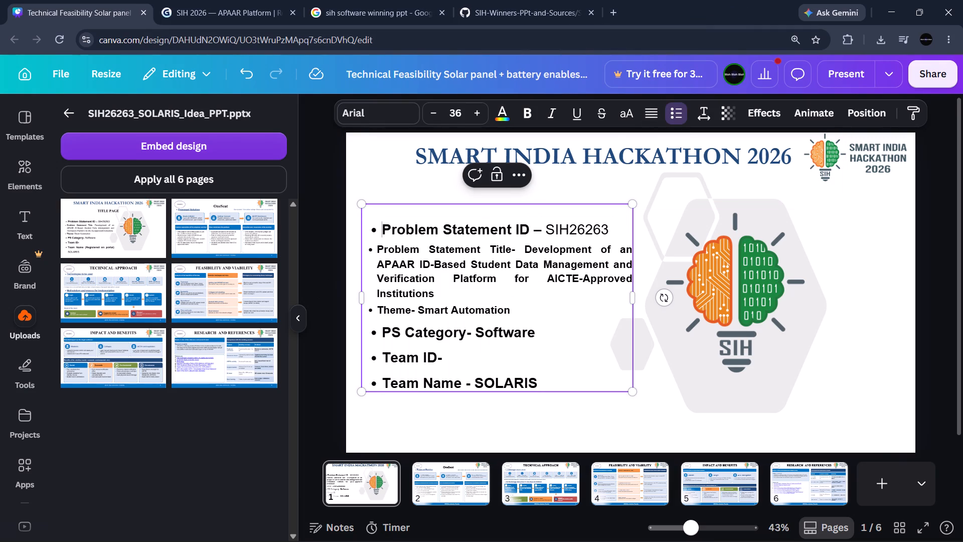
pyautogui.press('BackSpace')
pyautogui.press('Tab')
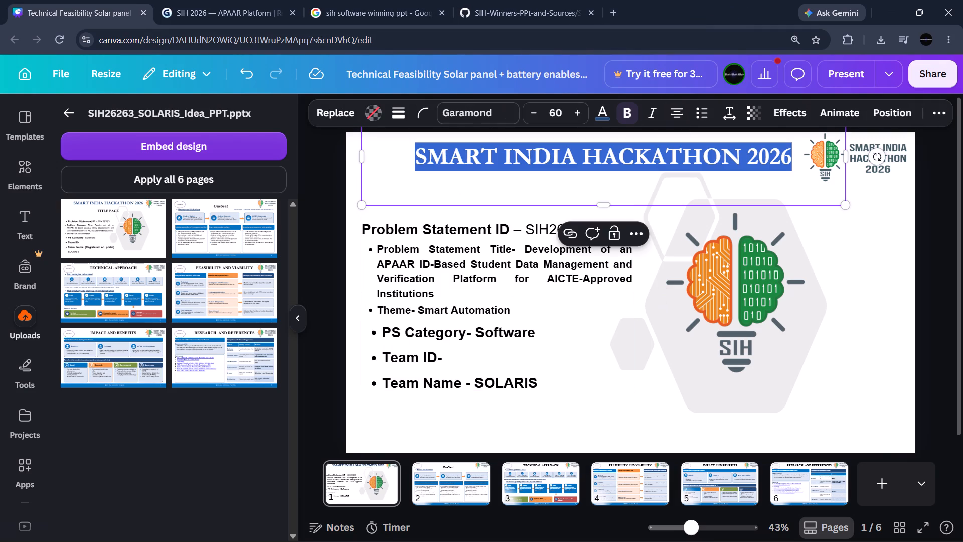
pyautogui.click(400, 231)
pyautogui.click(369, 252)
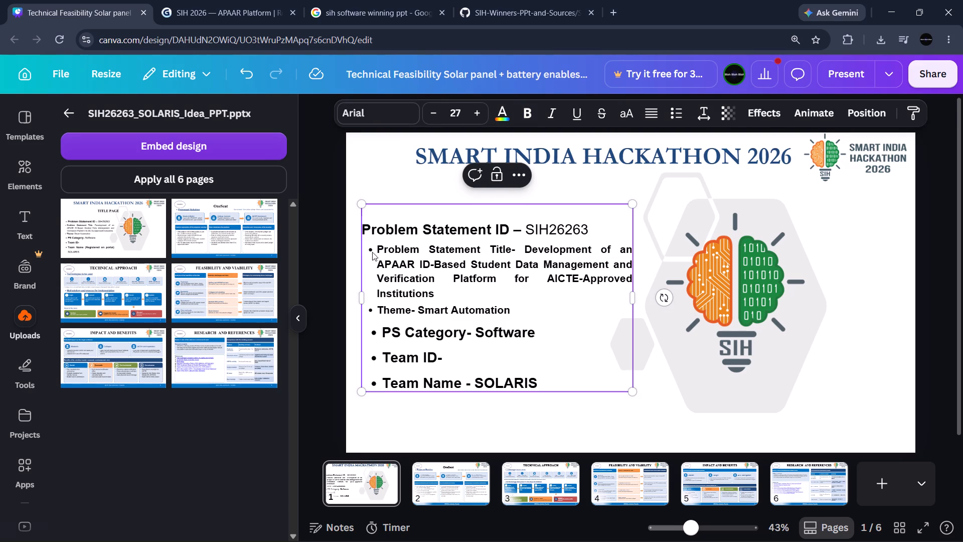
pyautogui.click(375, 252)
pyautogui.press('BackSpace')
pyautogui.press('Down')
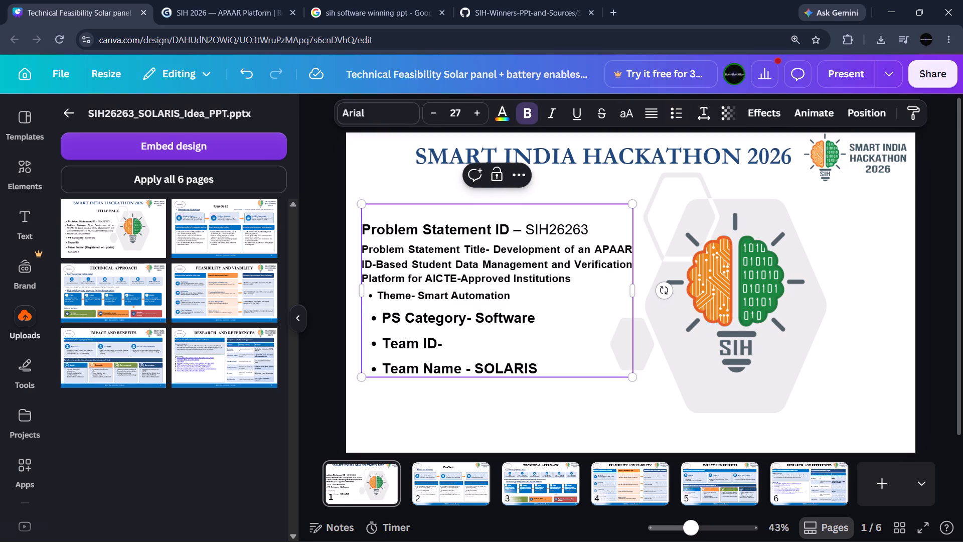
pyautogui.click(381, 290)
pyautogui.press('Left')
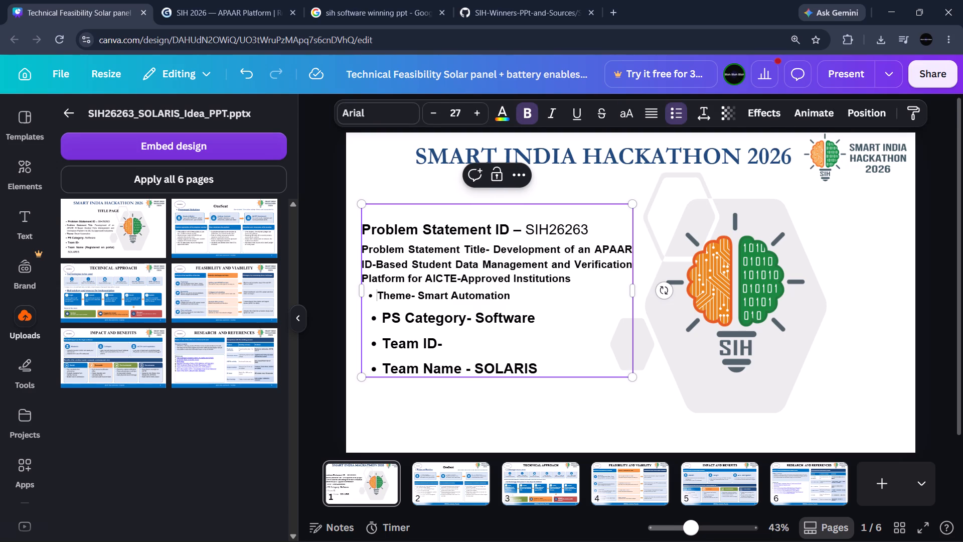
pyautogui.press('BackSpace')
pyautogui.press('Down')
pyautogui.press('BackSpace')
pyautogui.press('Down')
pyautogui.press('BackSpace')
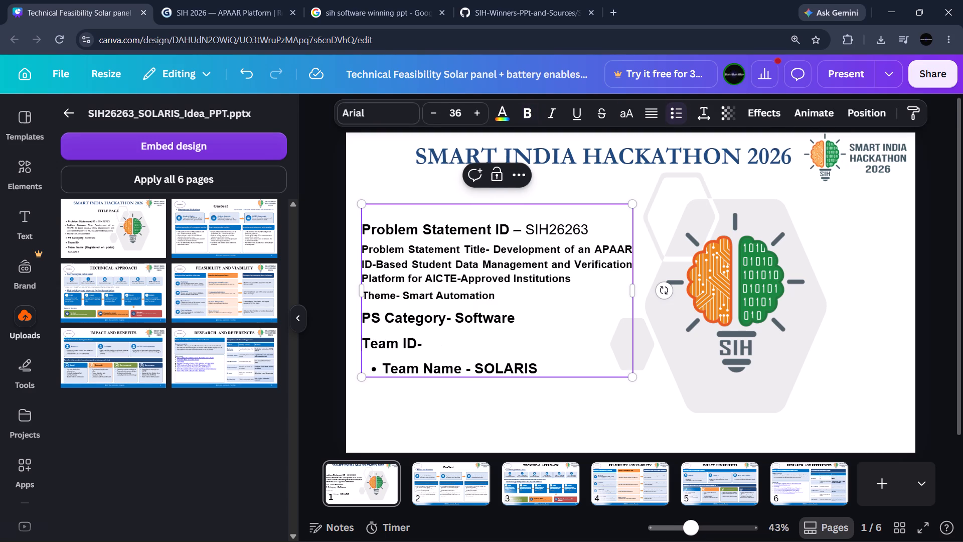
pyautogui.press('Down')
pyautogui.press('BackSpace')
# Set the font size of all the details text on slide 1 to 36.
pyautogui.hotkey('ctrl', 'a')
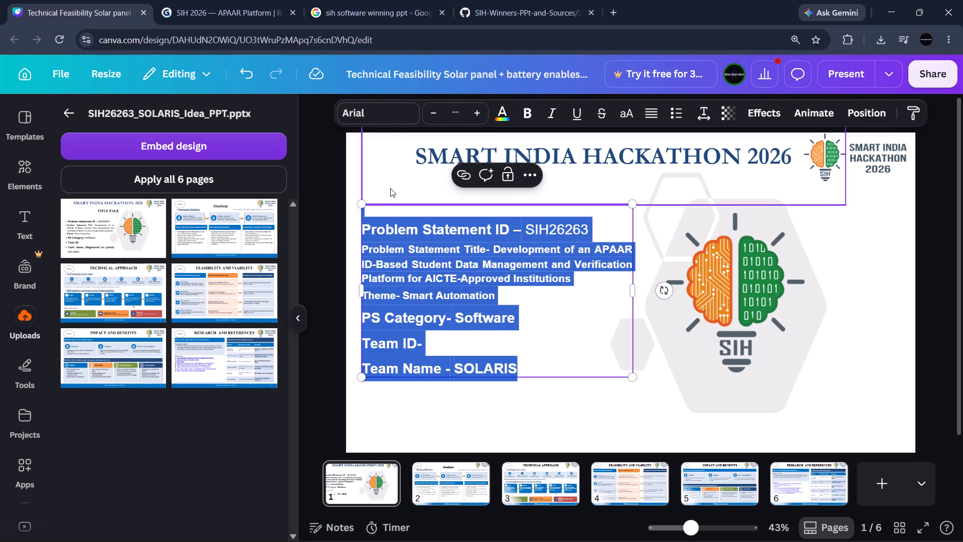
pyautogui.click(452, 108)
pyautogui.write('36')
pyautogui.press('Return')
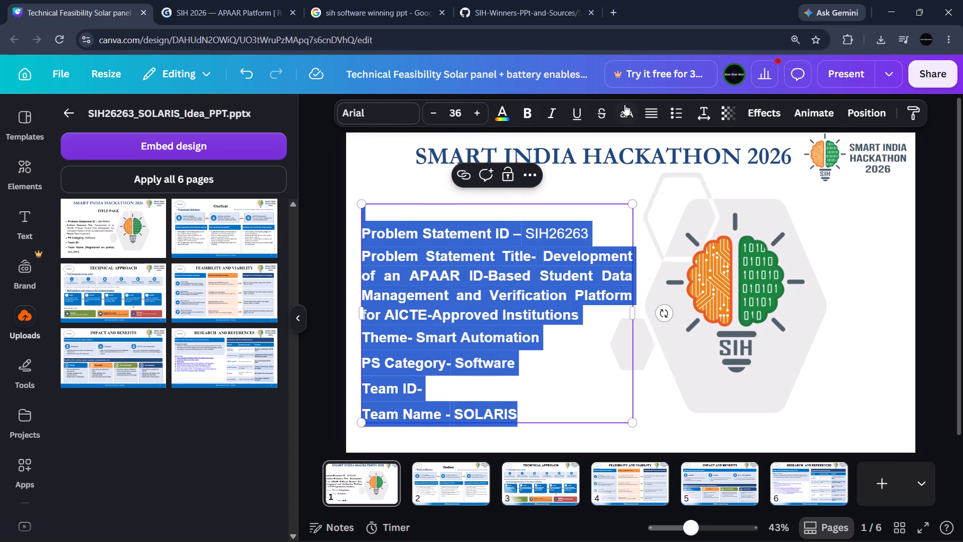
# Reapply bullets to slide 1's details list and remove the blank line above the Problem Statement ID bullet.
pyautogui.click(681, 109)
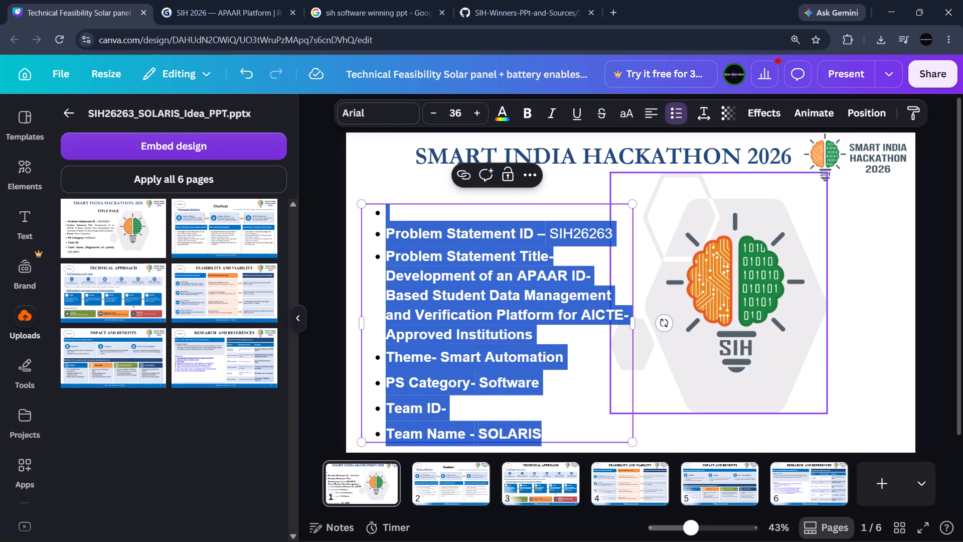
pyautogui.click(535, 220)
pyautogui.press('Up')
pyautogui.press('BackSpace')
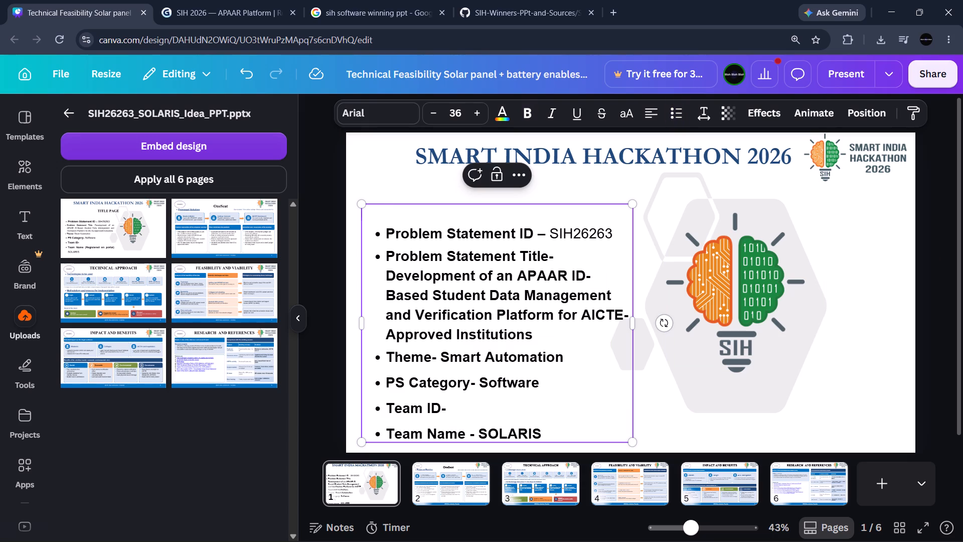
pyautogui.press('BackSpace')
pyautogui.press('Down')
pyautogui.press('BackSpace')
pyautogui.press('BackSpace')
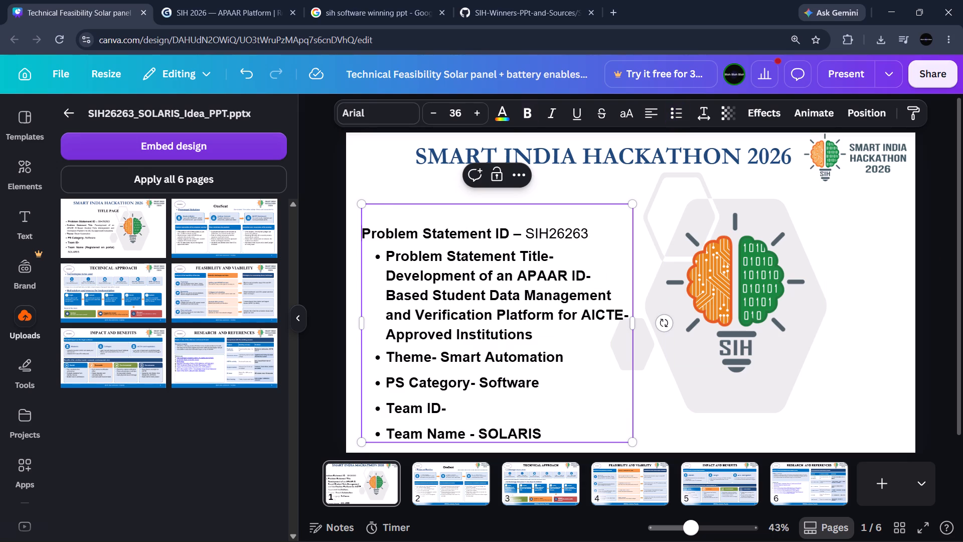
pyautogui.click(666, 108)
# Make the problem statement ID "SIH26263" on slide 1 bold.
pyautogui.doubleClick(576, 222)
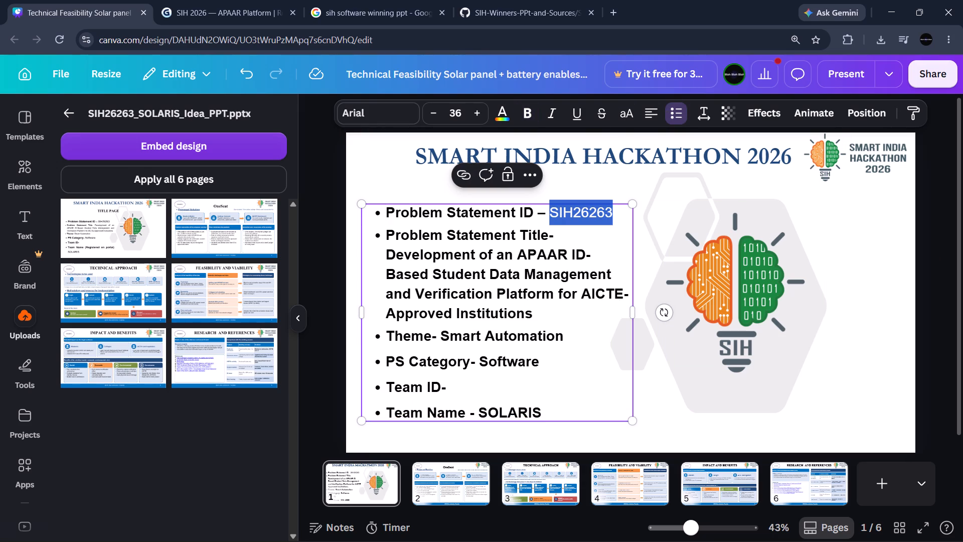
pyautogui.hotkey('ctrl', 'b')
pyautogui.click(939, 285)
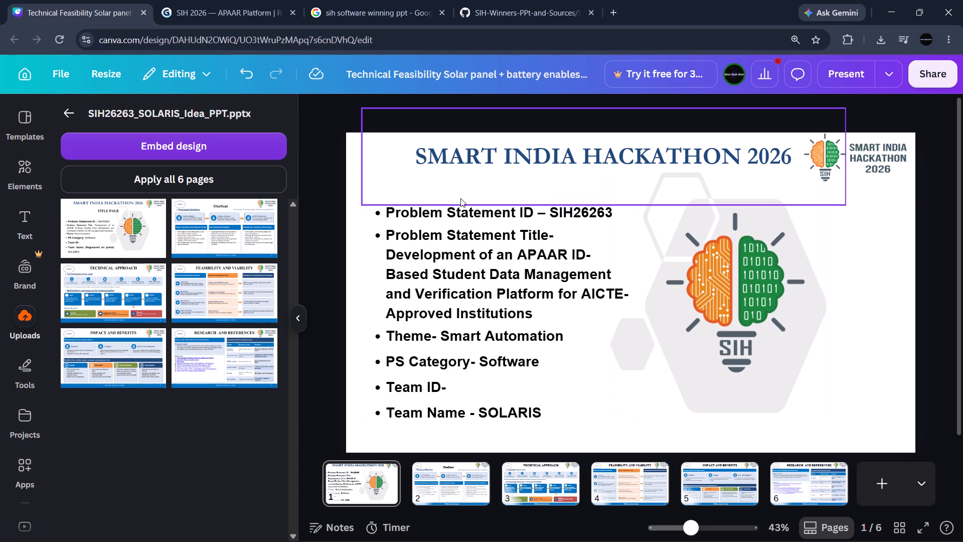
pyautogui.click(517, 285)
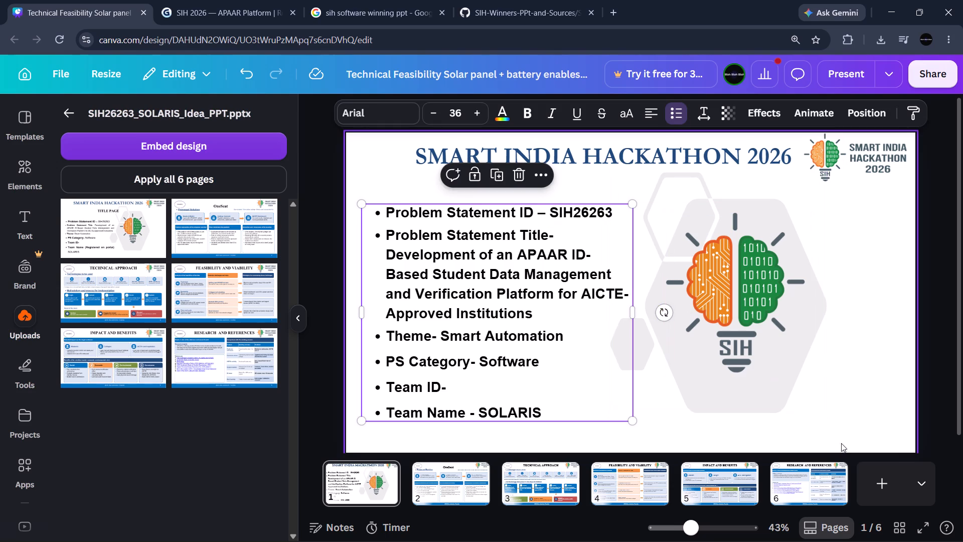
# On slide 2, set the bullets under "Detailed explanation of the proposed solution" to font size 24.
pyautogui.click(466, 494)
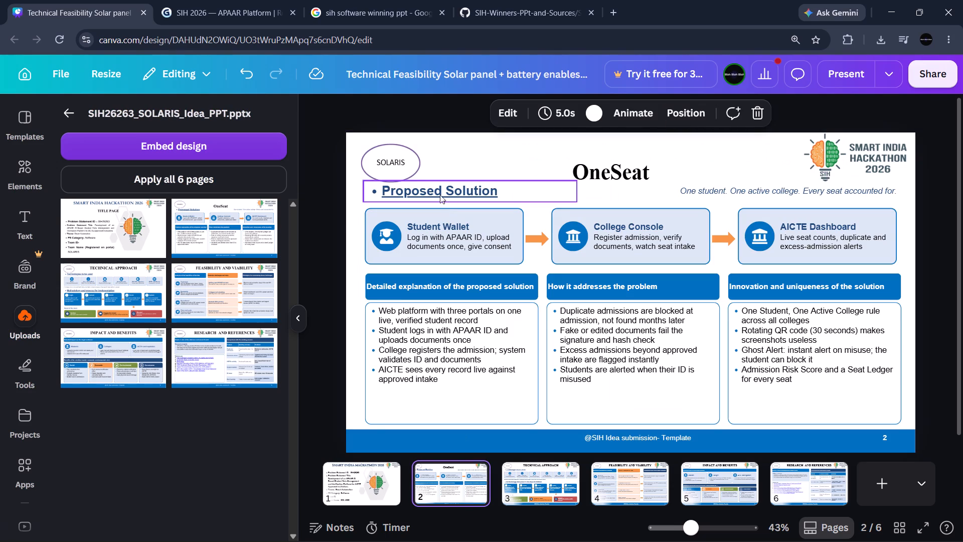
pyautogui.click(393, 165)
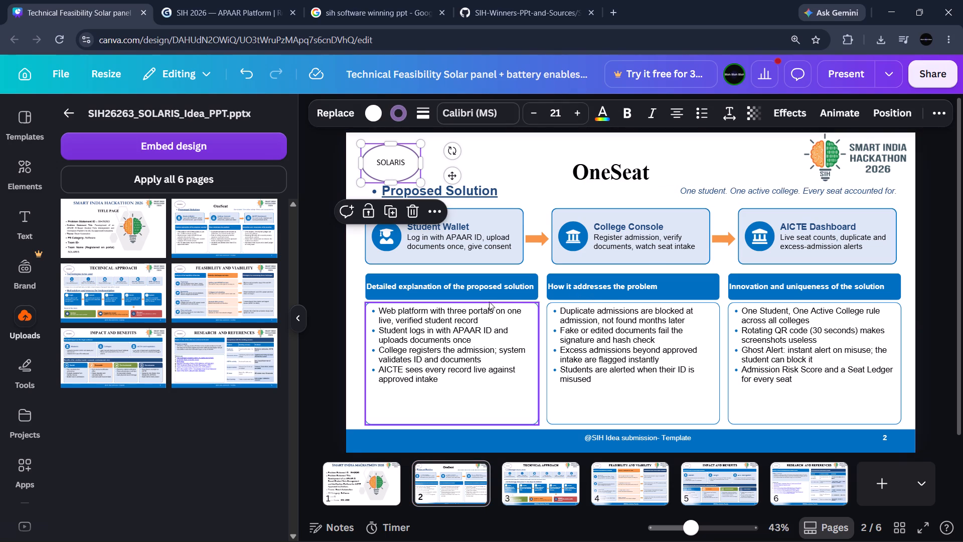
pyautogui.click(519, 297)
pyautogui.moveTo(519, 297); pyautogui.dragTo(513, 297)
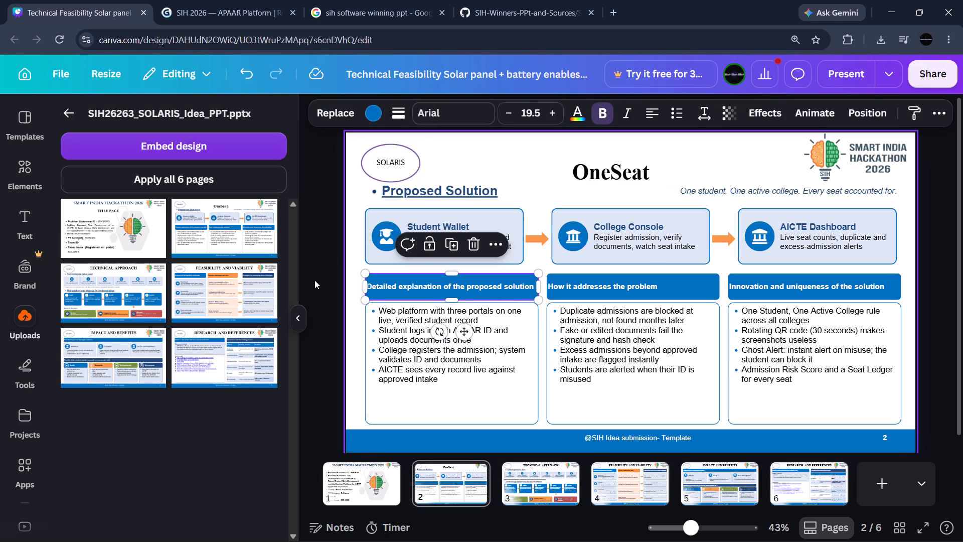
pyautogui.click(338, 287)
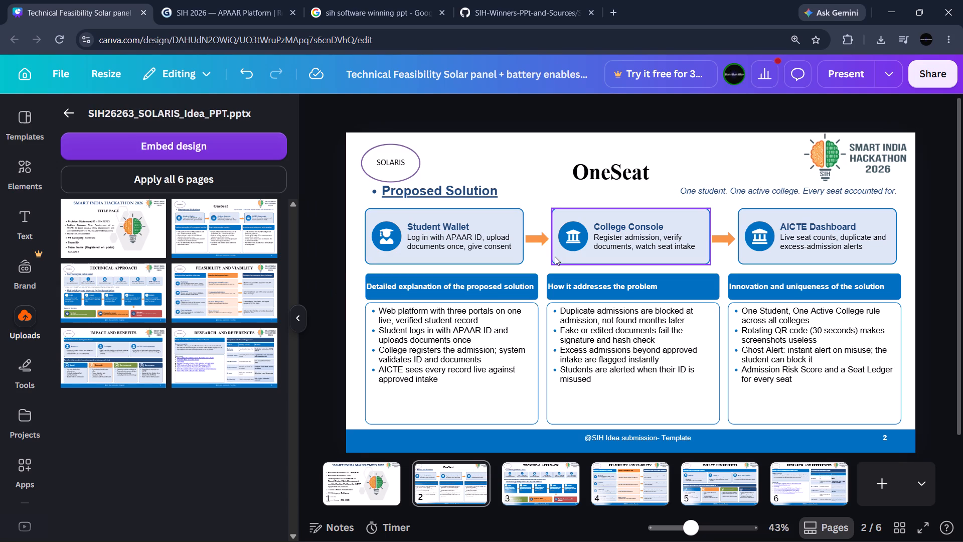
pyautogui.click(416, 343)
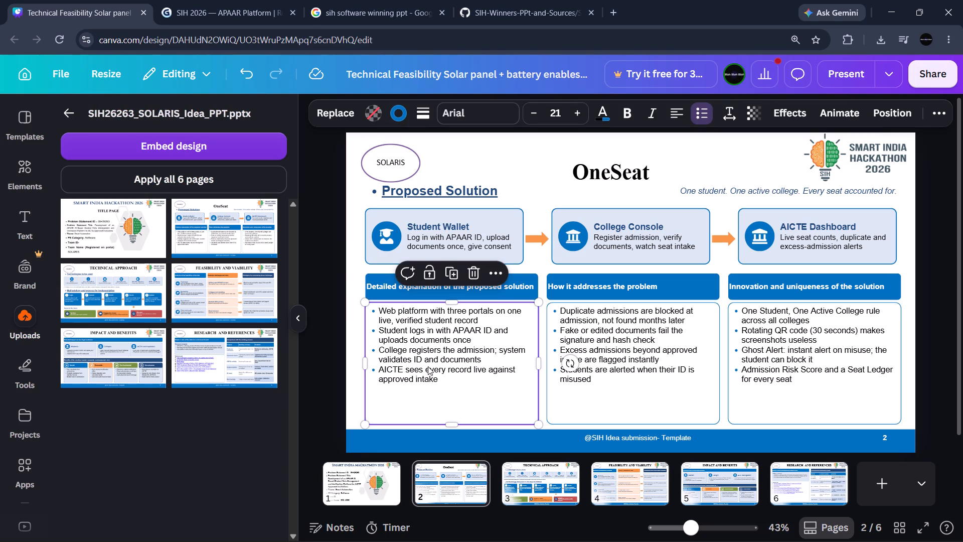
pyautogui.click(433, 377)
pyautogui.moveTo(444, 380); pyautogui.dragTo(366, 316)
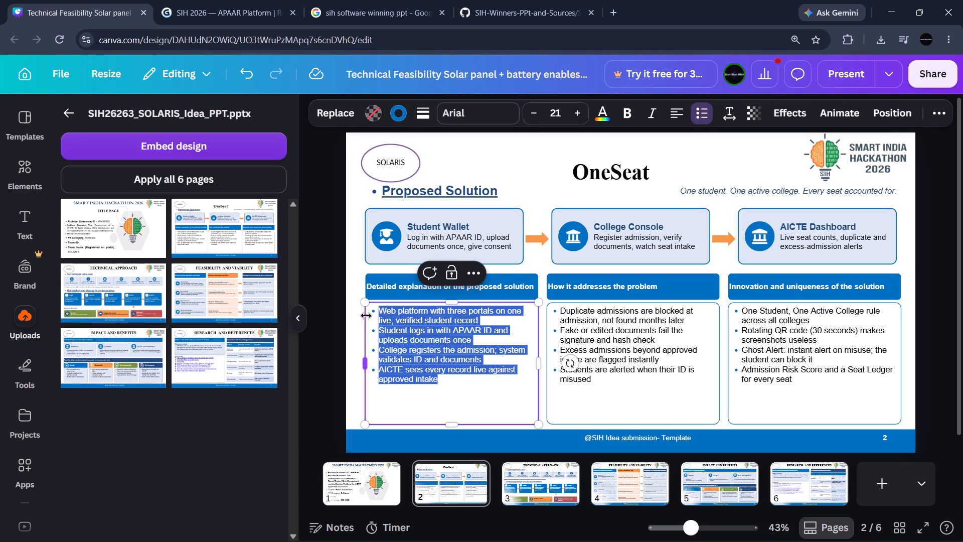
pyautogui.moveTo(366, 316); pyautogui.dragTo(366, 314)
pyautogui.click(576, 118)
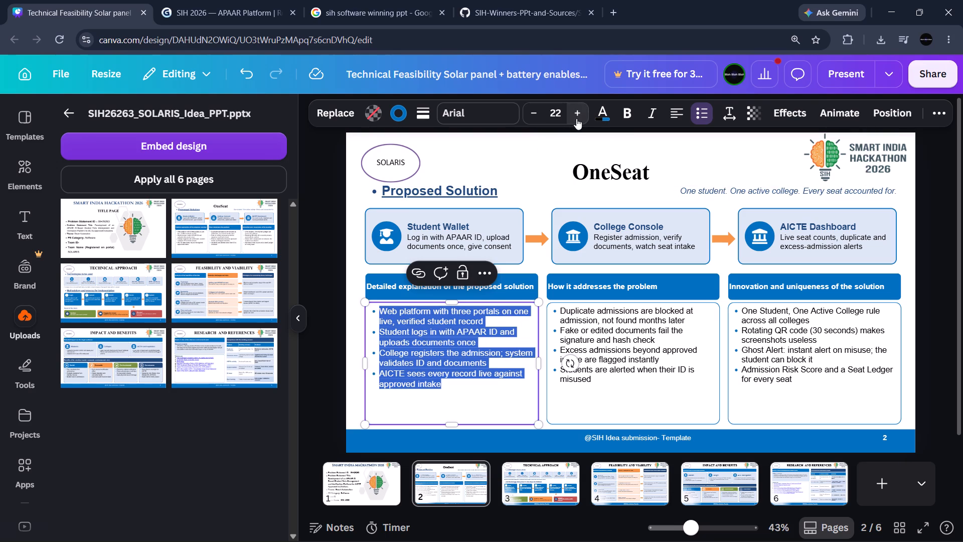
pyautogui.click(576, 118)
pyautogui.click(576, 118)
pyautogui.click(576, 118)
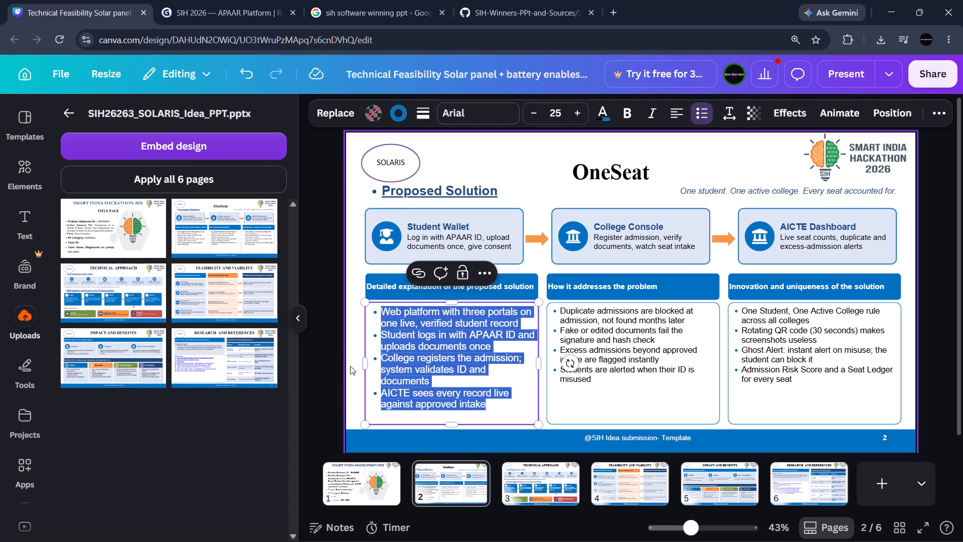
pyautogui.click(330, 366)
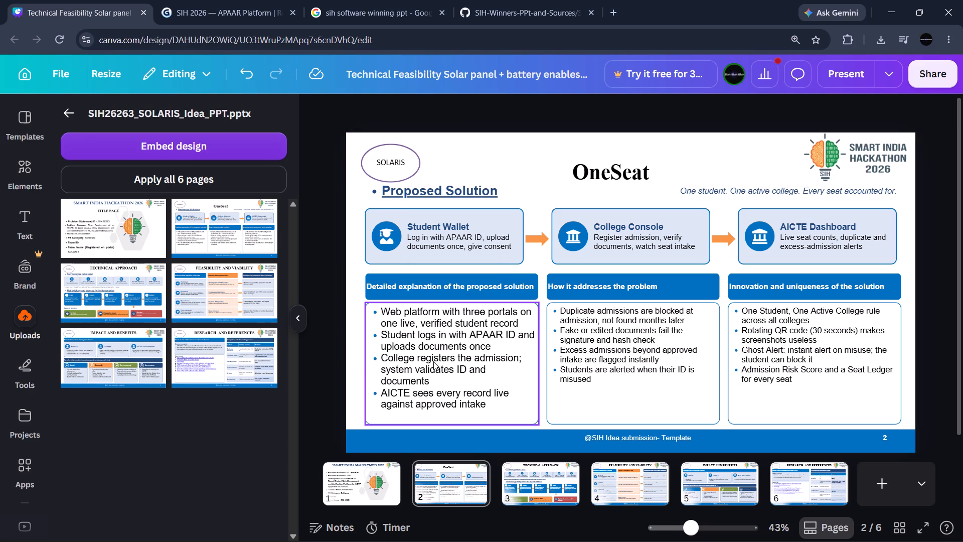
pyautogui.hotkey('ctrl', 'z')
pyautogui.hotkey('ctrl', 'z')
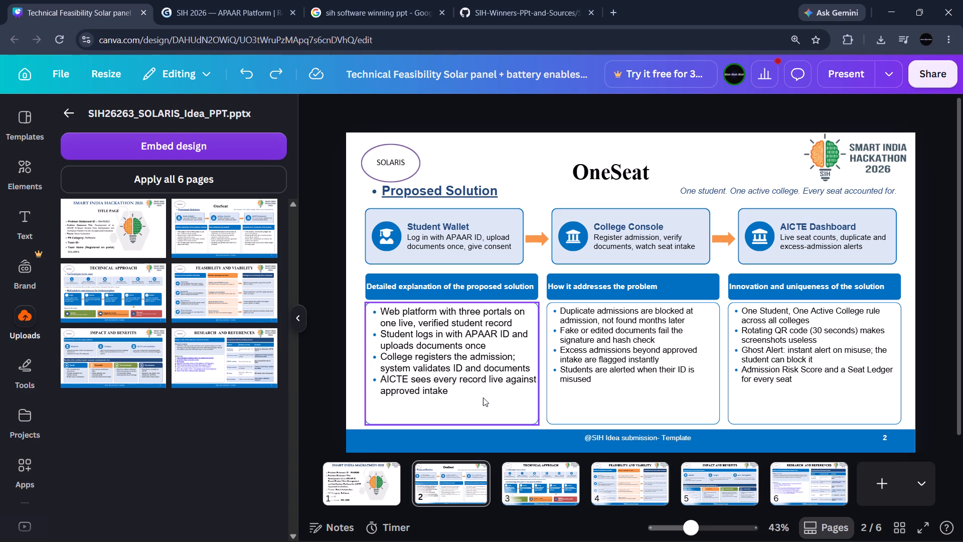
# Shorten the box around the "Detailed explanation of the proposed solution" bullets slightly by raising its bottom edge.
pyautogui.click(601, 370)
pyautogui.click(500, 430)
pyautogui.click(492, 412)
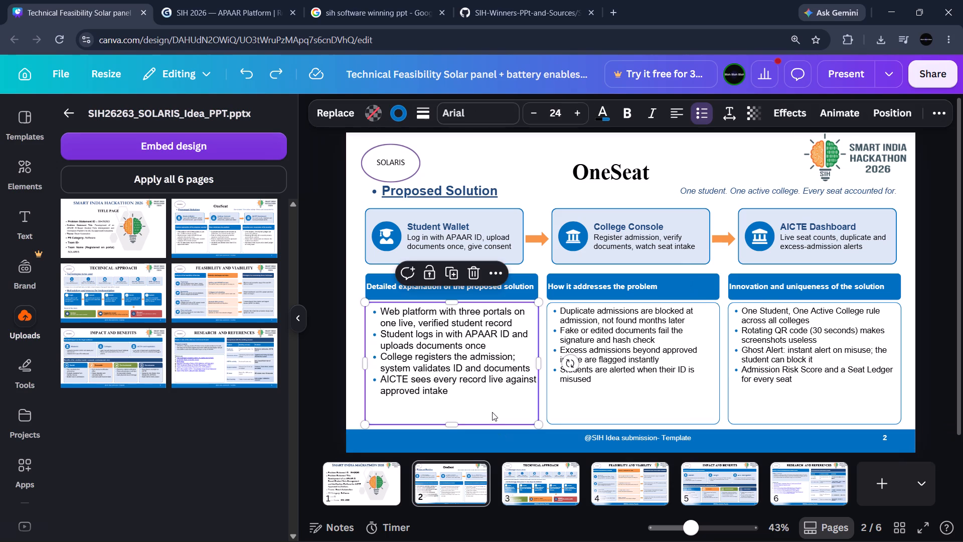
pyautogui.moveTo(453, 423); pyautogui.dragTo(452, 416)
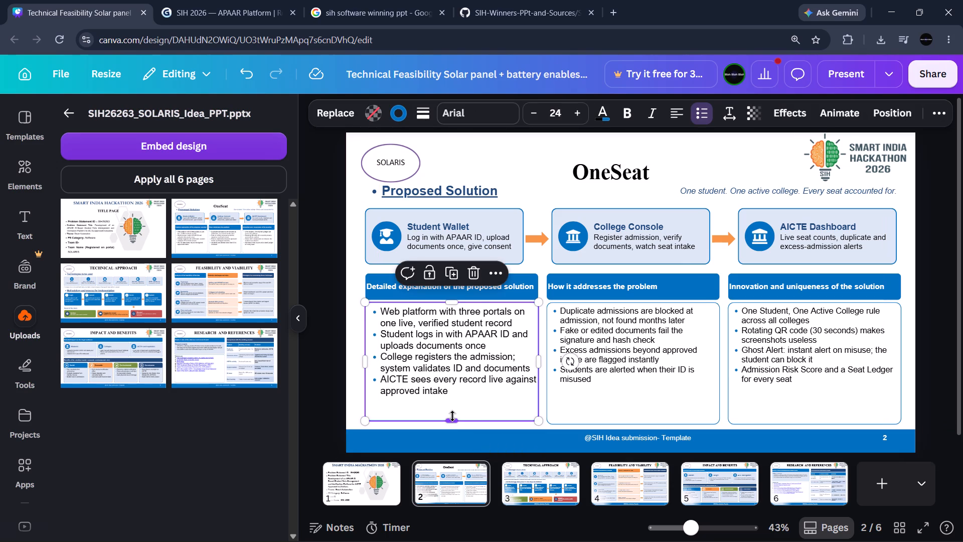
# Switch to the SIH 2025 GeoGuards PDF and examine the footer bars on its slides 2 and 3.
pyautogui.hotkey('alt', 'Tab')
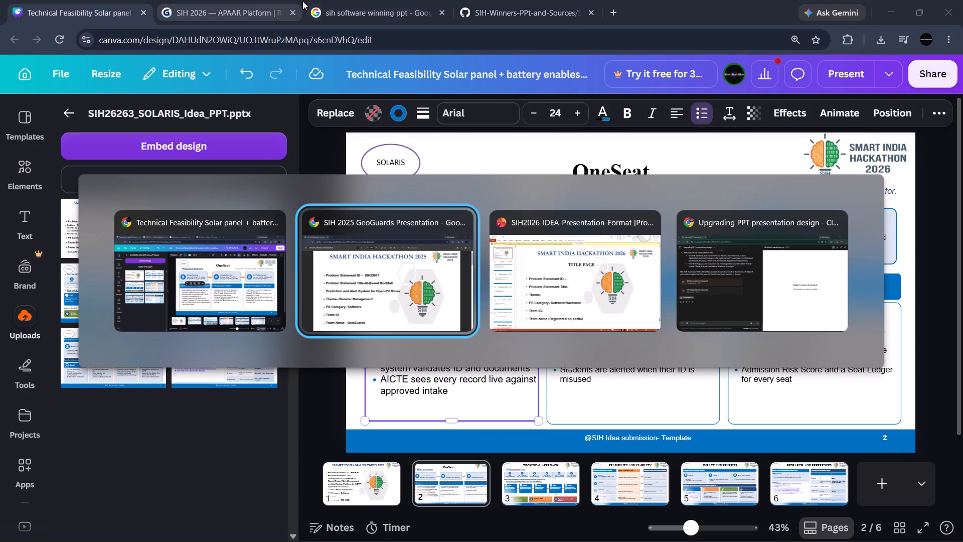
pyautogui.keyDown('alt'); pyautogui.click(284, 0); pyautogui.keyUp('alt')
pyautogui.hotkey('alt', 'Tab')
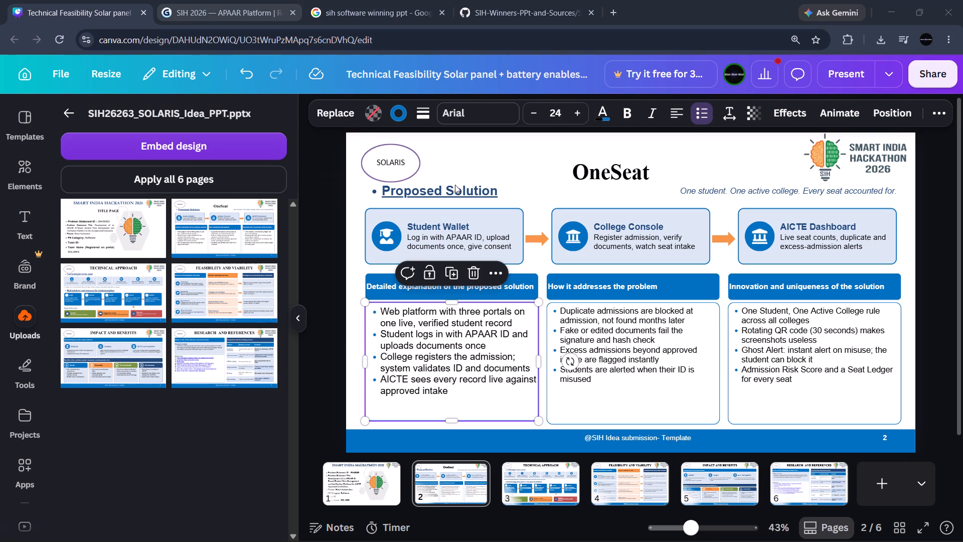
pyautogui.hotkey('alt', 'Tab')
pyautogui.scroll(-4, 421, 254)
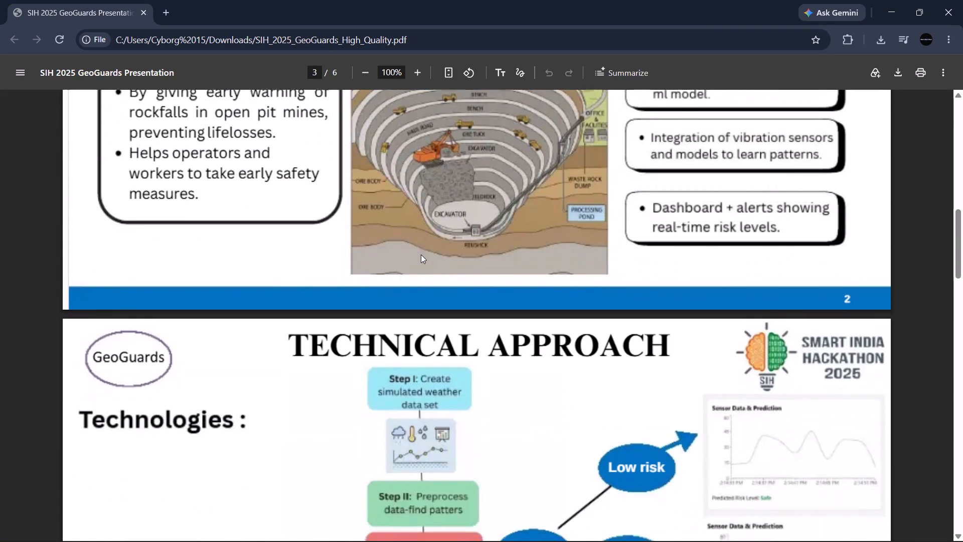
pyautogui.scroll(-5, 421, 254)
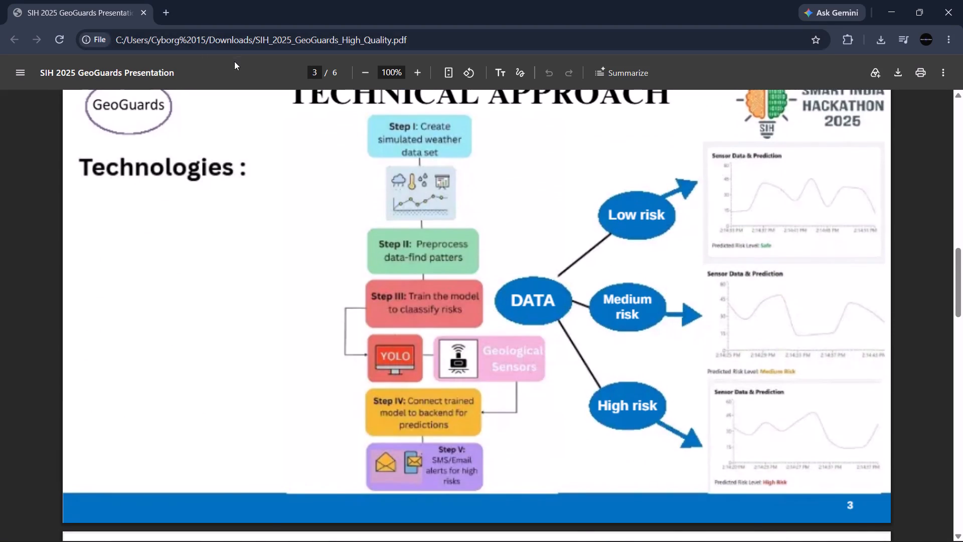
pyautogui.hotkey('alt', 'Tab')
pyautogui.click(662, 438)
pyautogui.press('BackSpace')
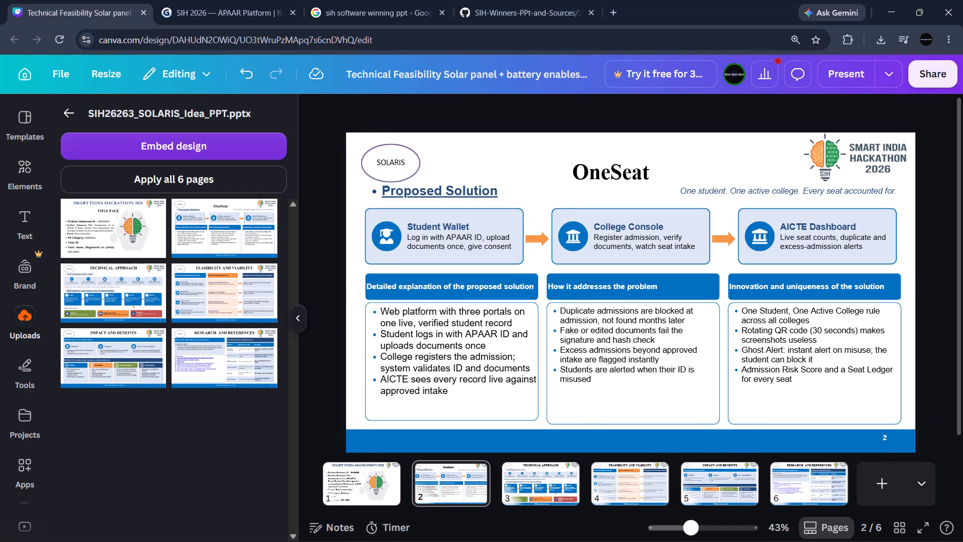
pyautogui.scroll(4, 662, 438)
pyautogui.click(375, 484)
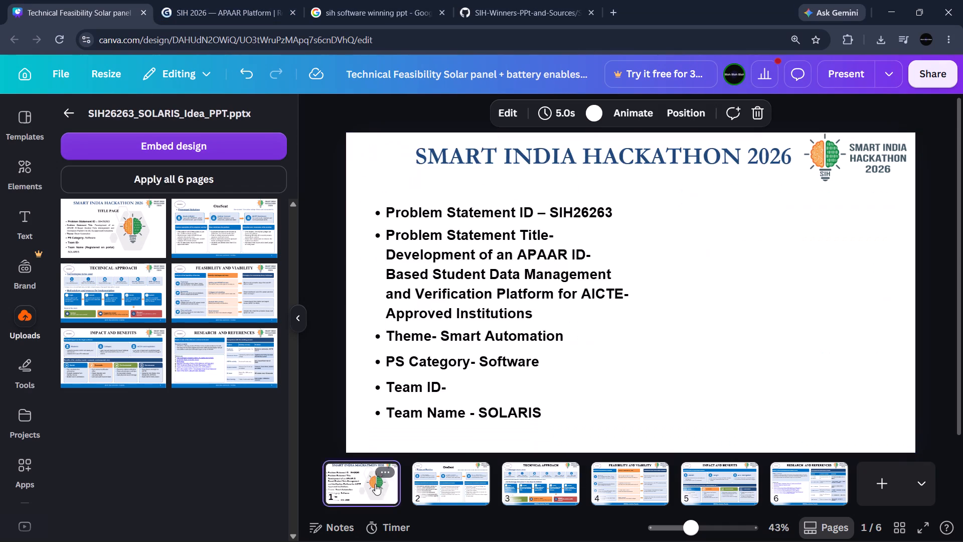
pyautogui.click(465, 478)
pyautogui.click(522, 487)
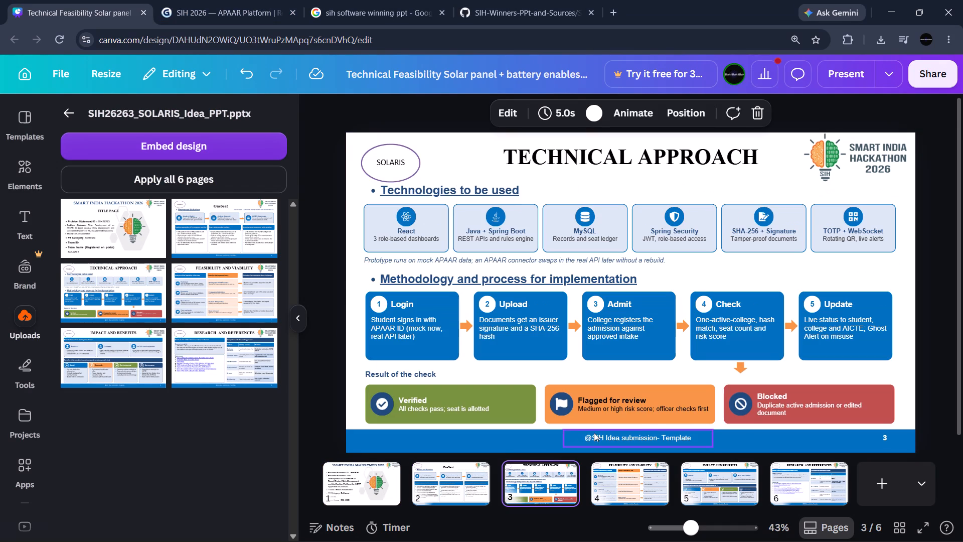
pyautogui.click(594, 433)
pyautogui.press('BackSpace')
pyautogui.click(615, 472)
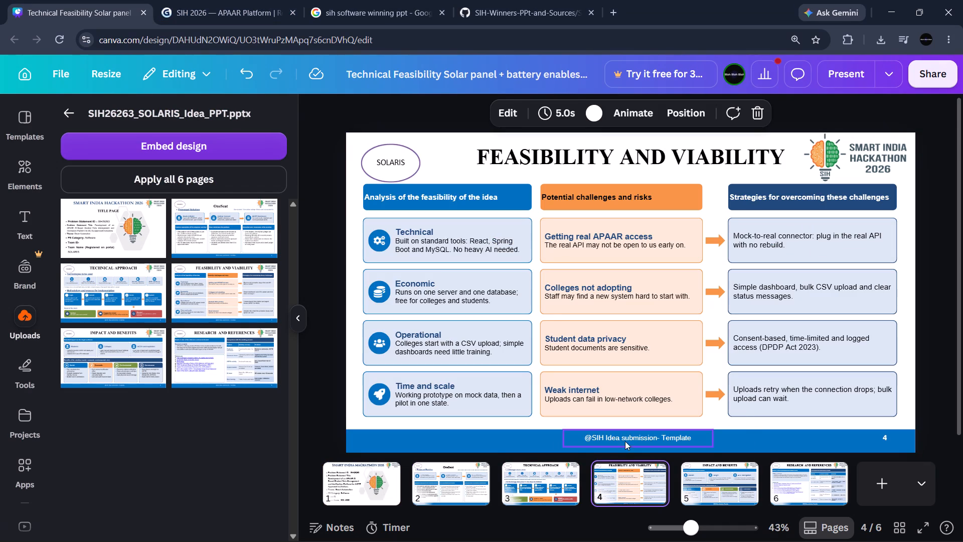
pyautogui.click(624, 439)
pyautogui.press('BackSpace')
pyautogui.click(731, 477)
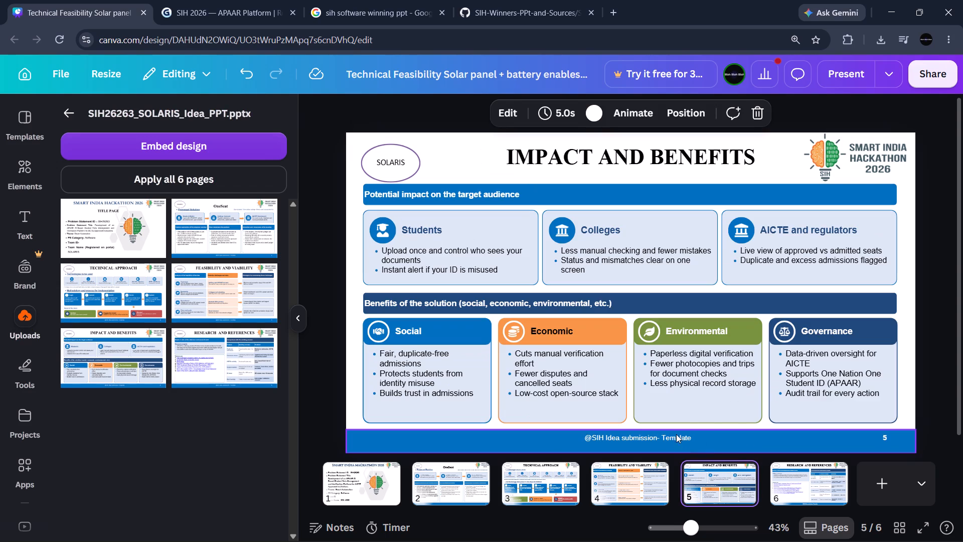
pyautogui.click(676, 434)
pyautogui.press('BackSpace')
pyautogui.click(818, 501)
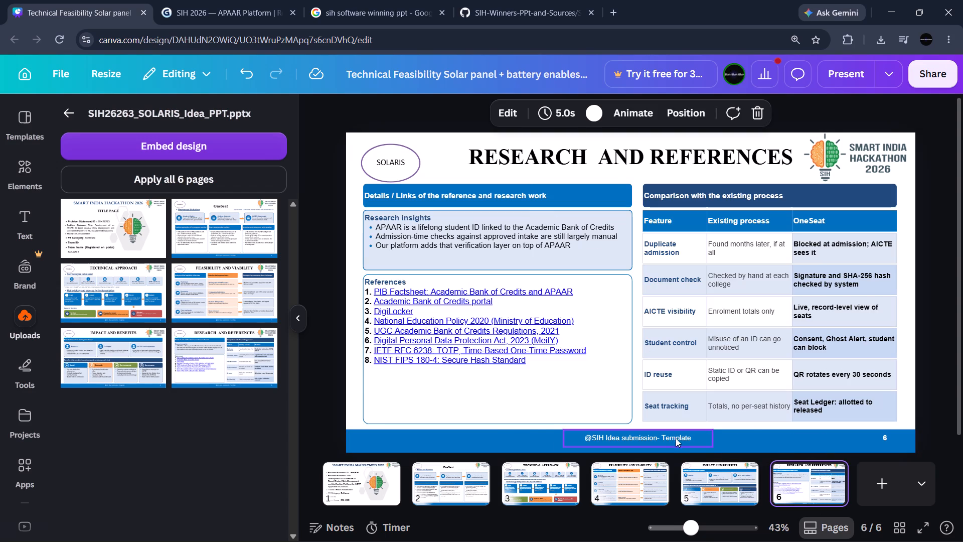
pyautogui.click(673, 437)
pyautogui.press('BackSpace')
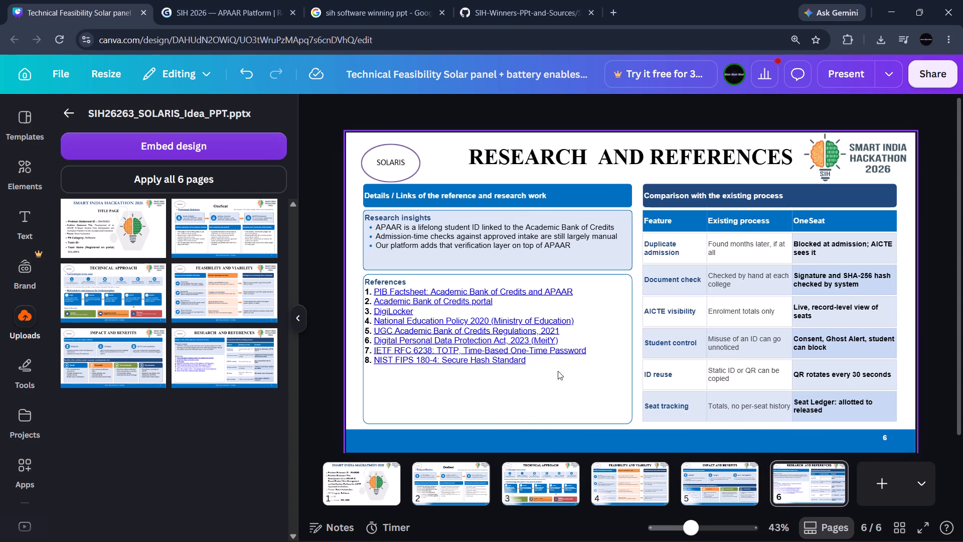
# Review the layout and footer bars of the slides from slide 6 back to slide 3.
pyautogui.click(535, 423)
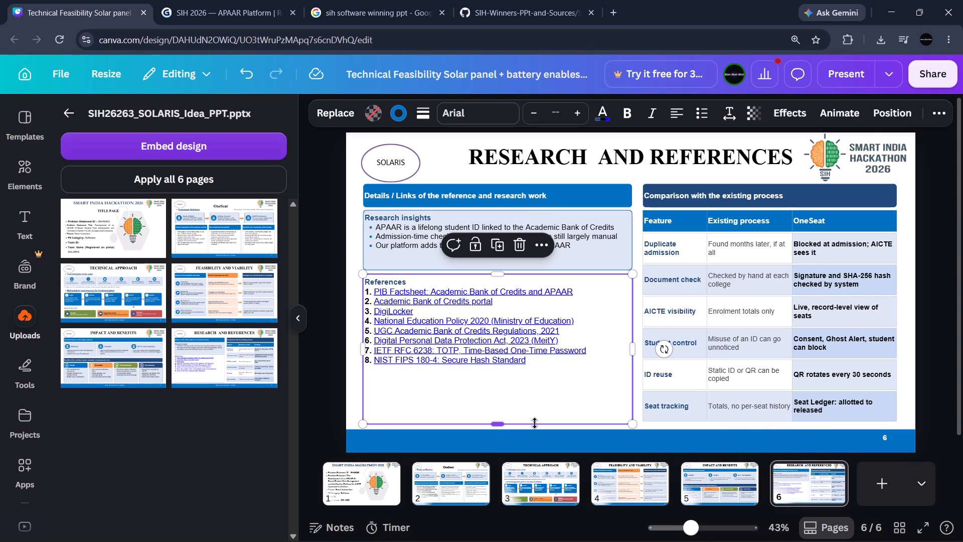
pyautogui.click(938, 316)
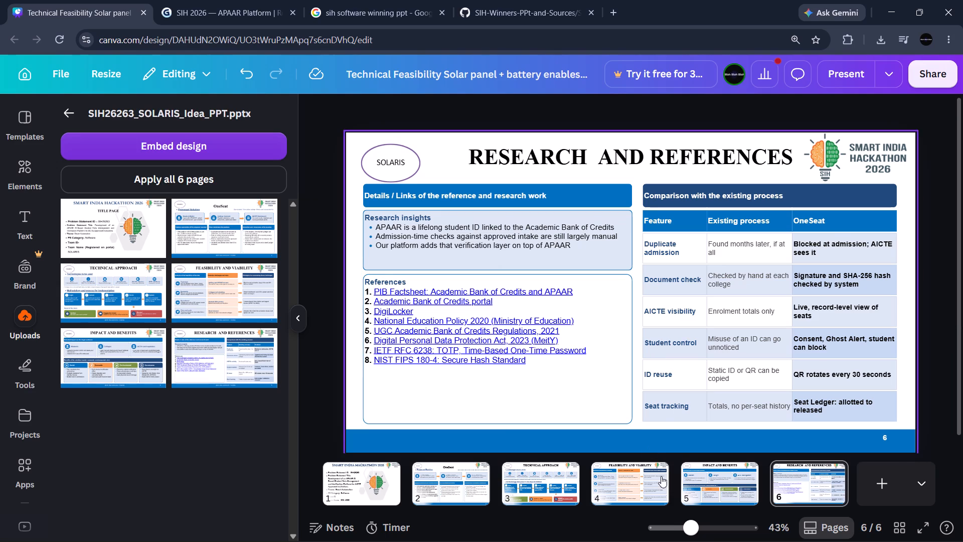
pyautogui.click(706, 487)
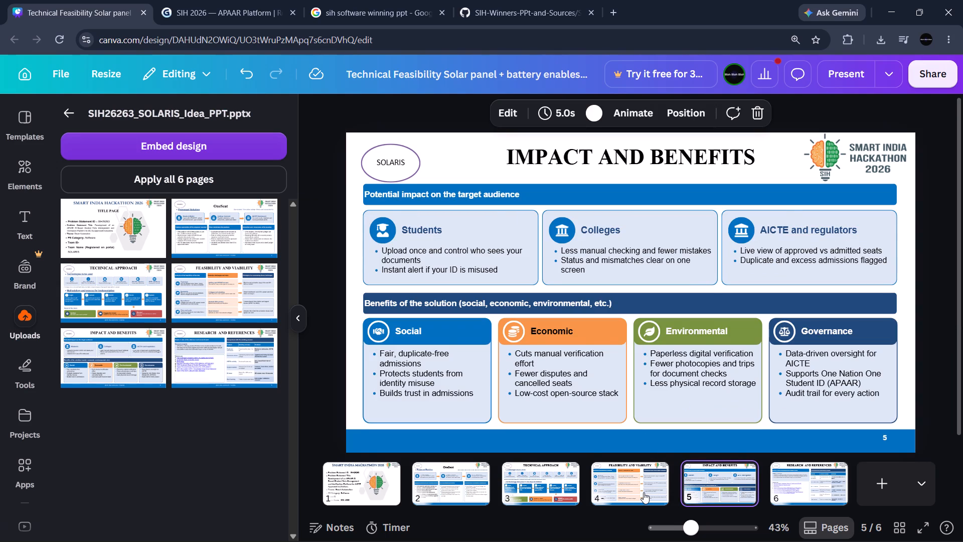
pyautogui.click(644, 492)
pyautogui.click(536, 488)
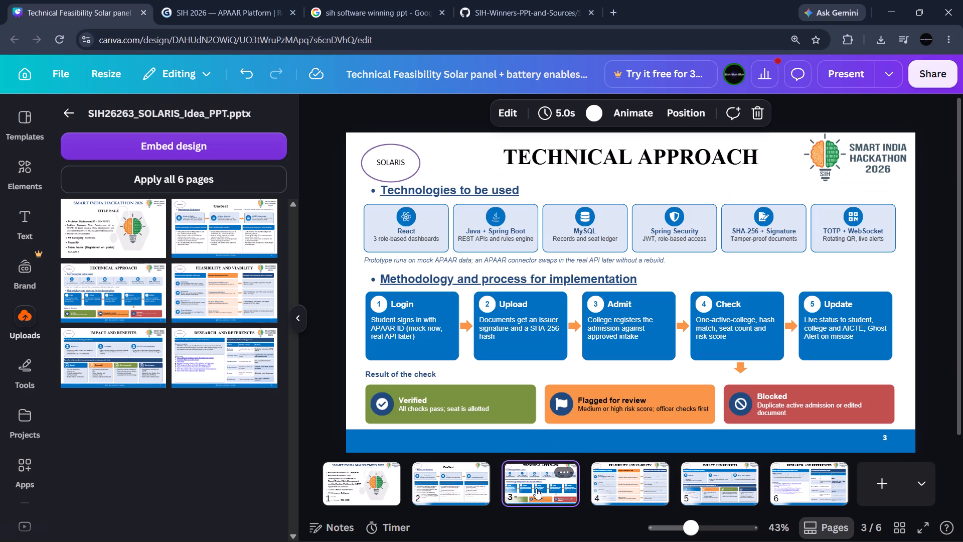
pyautogui.click(509, 495)
# Centre-align the text of the three blue column headings on slide 2.
pyautogui.click(477, 499)
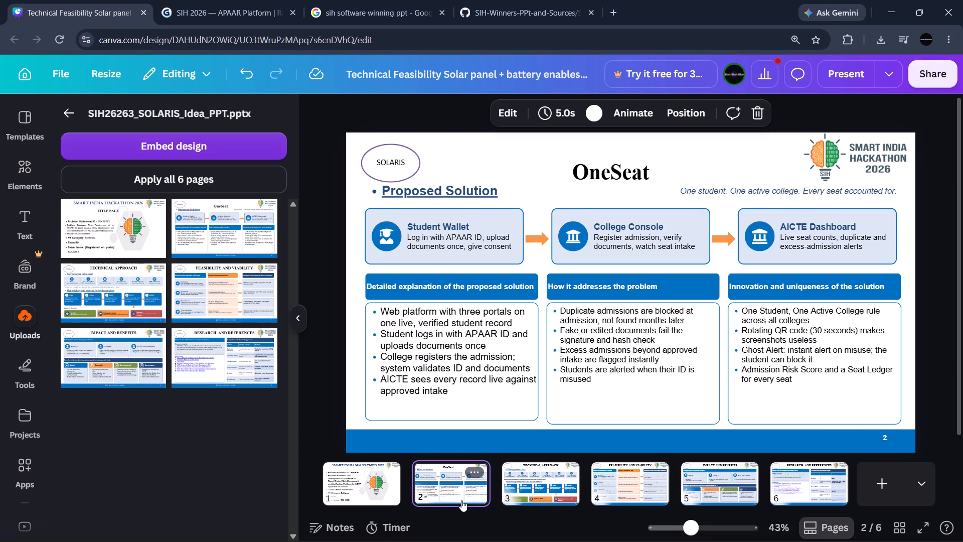
pyautogui.click(612, 281)
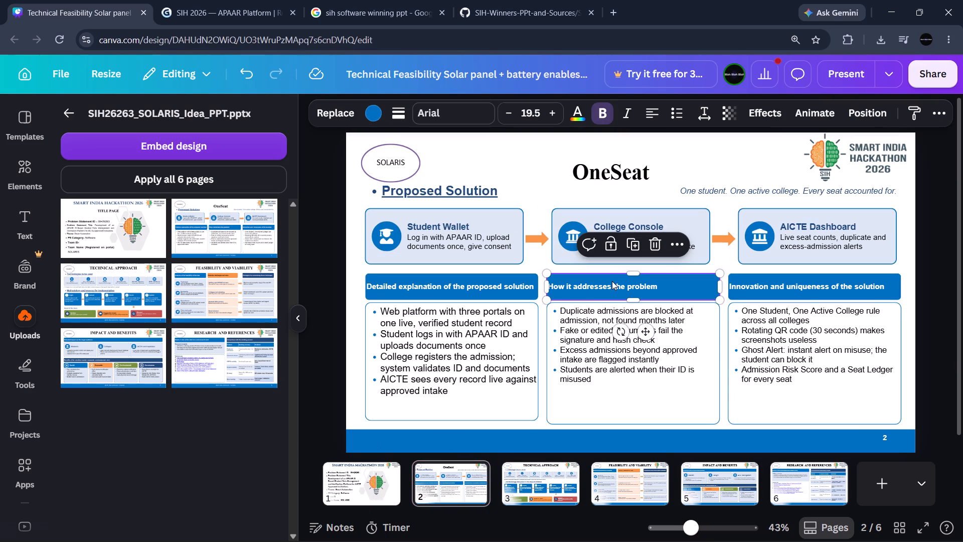
pyautogui.click(651, 115)
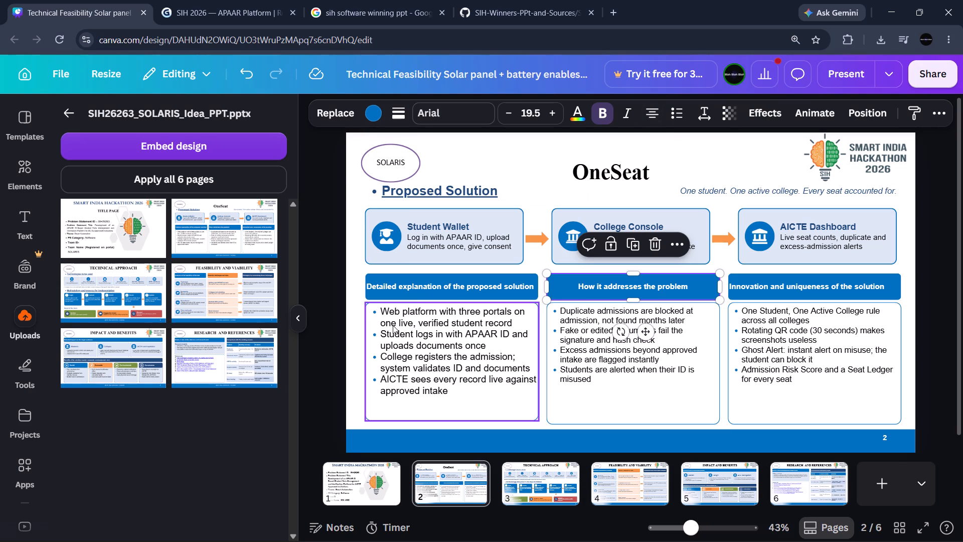
pyautogui.click(437, 281)
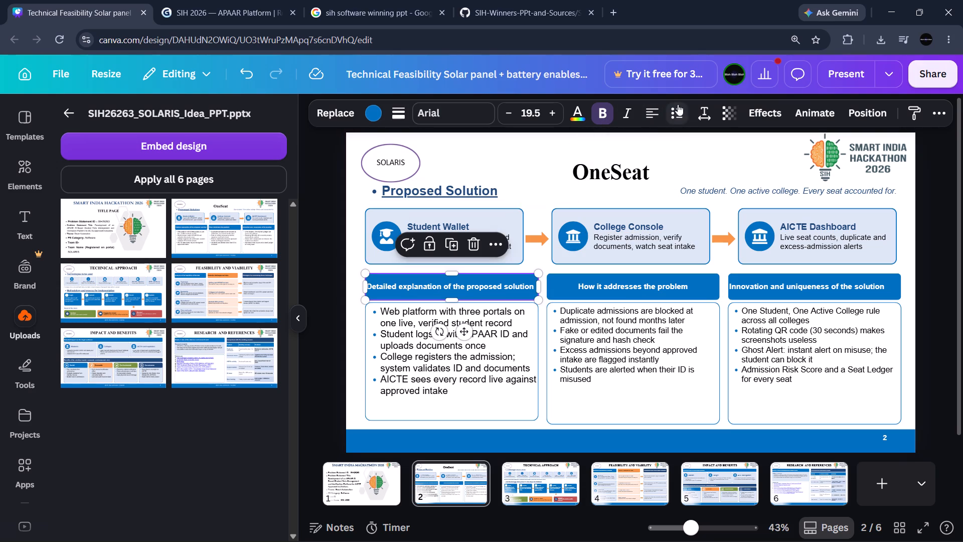
pyautogui.click(655, 109)
pyautogui.click(787, 300)
pyautogui.click(784, 290)
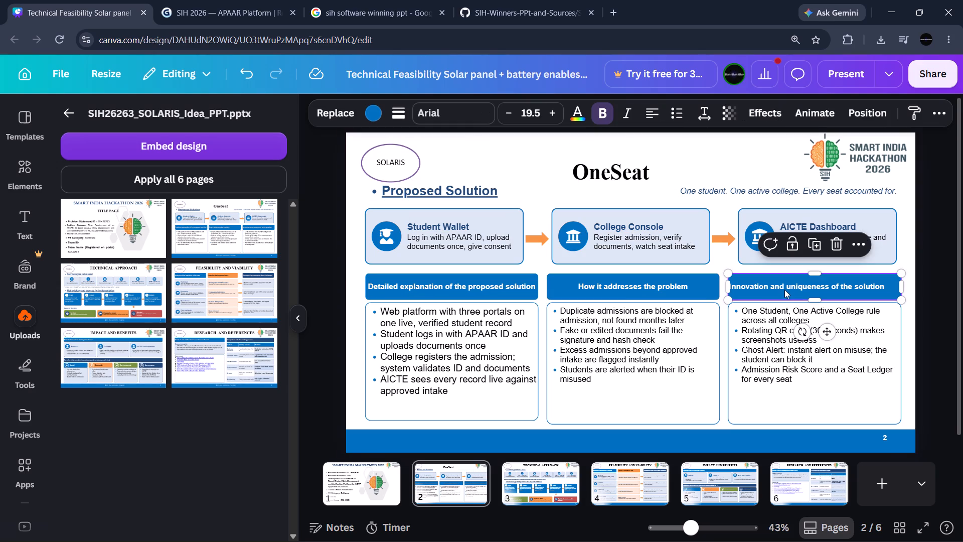
pyautogui.click(647, 113)
pyautogui.click(662, 165)
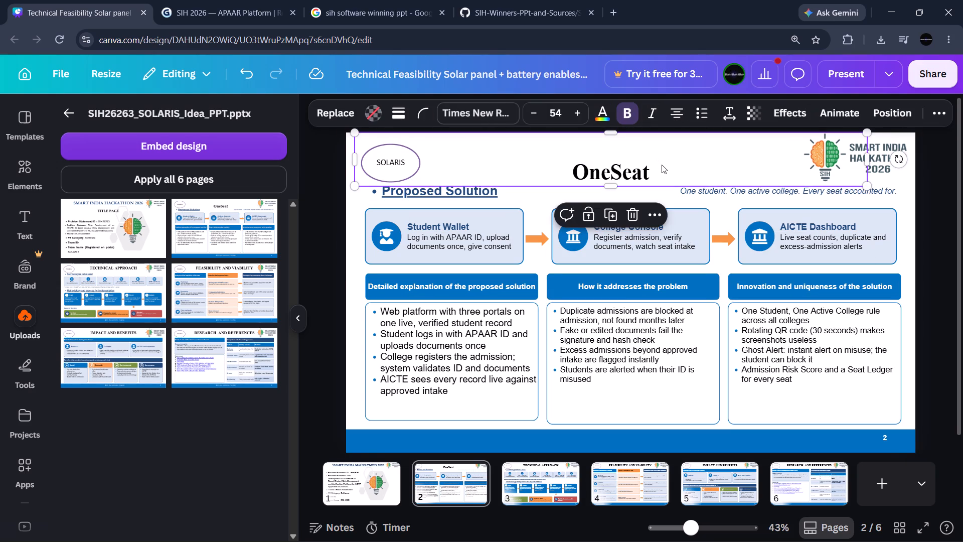
# Set the bullets under "How it addresses the problem" on slide 2 to font size 24.
pyautogui.click(765, 409)
pyautogui.click(465, 371)
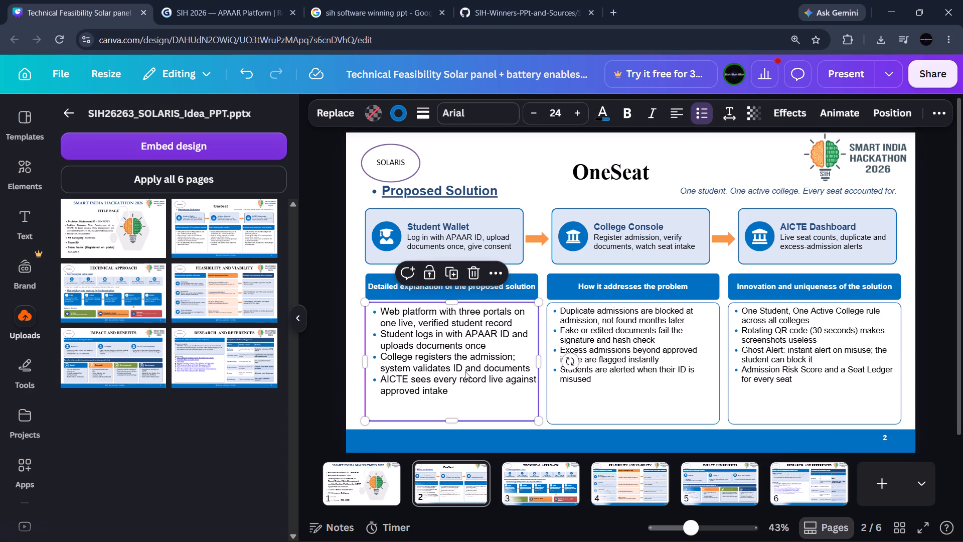
pyautogui.click(572, 356)
pyautogui.click(628, 346)
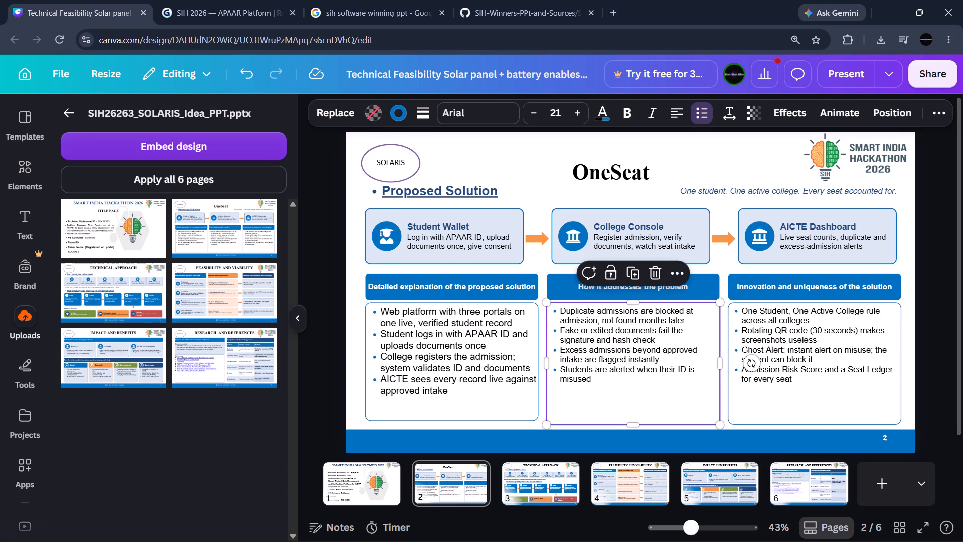
pyautogui.click(560, 105)
pyautogui.write('24')
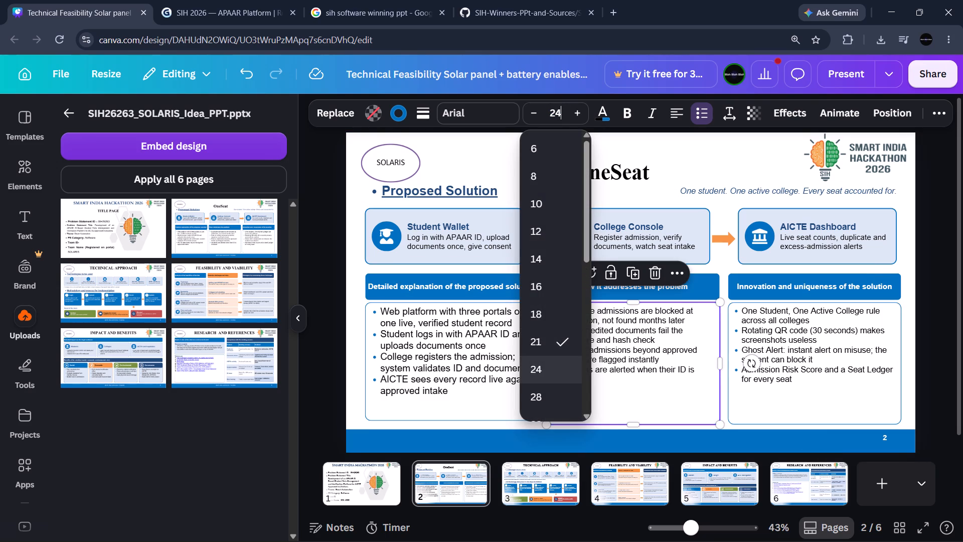
pyautogui.press('Return')
# Set the bullets under "Innovation and uniqueness of the solution" on slide 2 to font size 24.
pyautogui.click(858, 403)
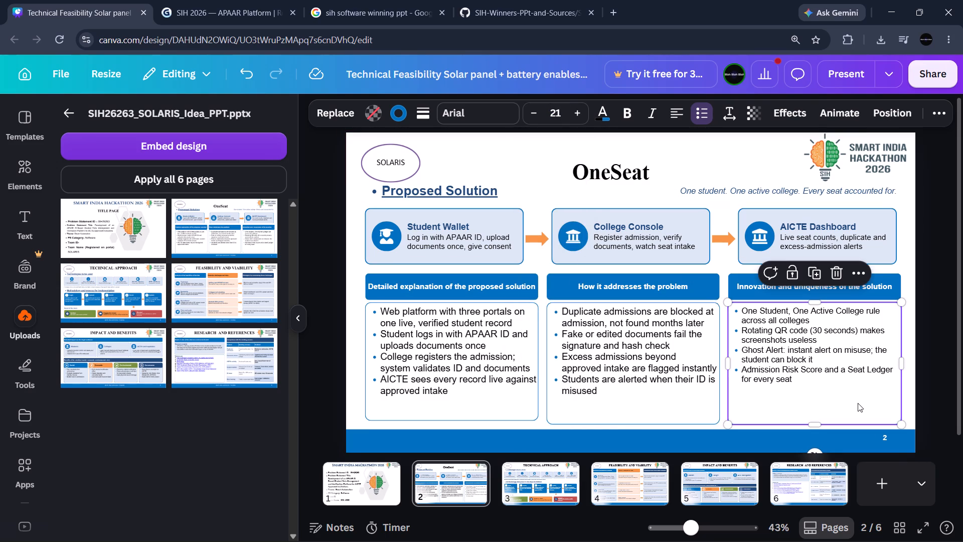
pyautogui.click(563, 114)
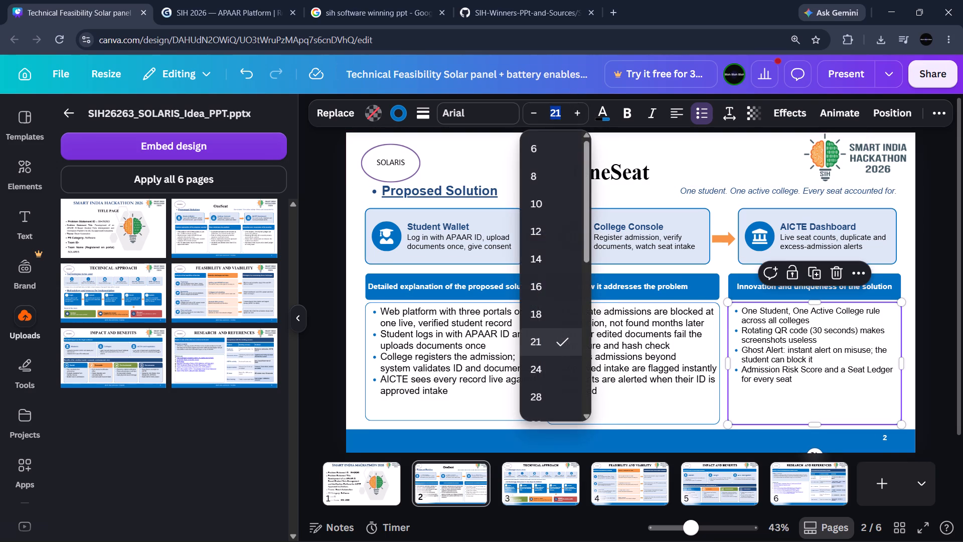
pyautogui.write('24')
pyautogui.press('Return')
pyautogui.click(935, 235)
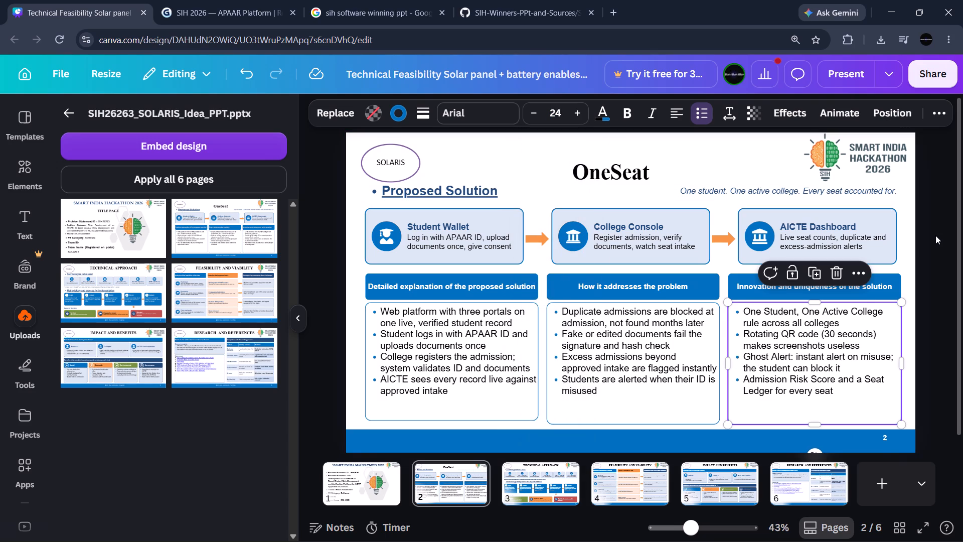
# Set the vertical alignment of the text in slide 2's three bullet boxes to middle.
pyautogui.click(488, 362)
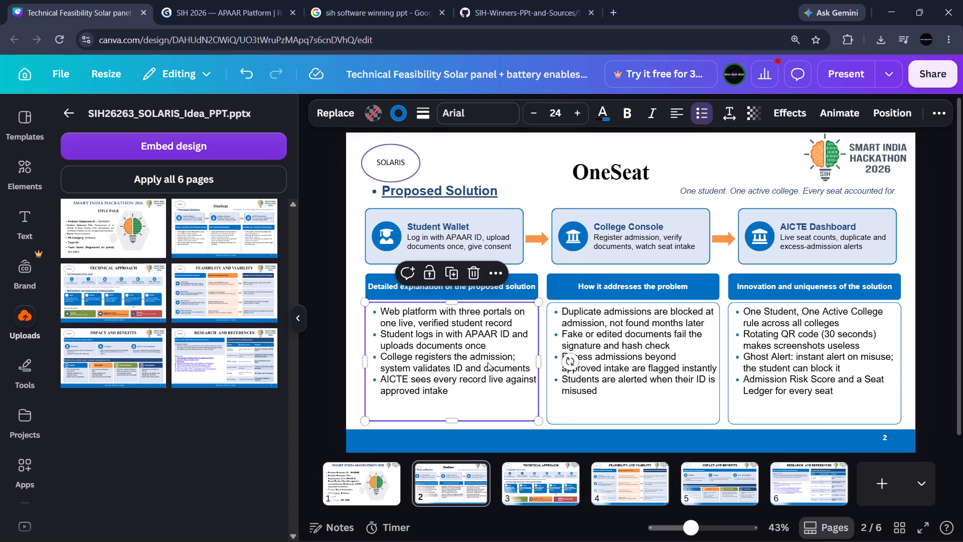
pyautogui.click(724, 111)
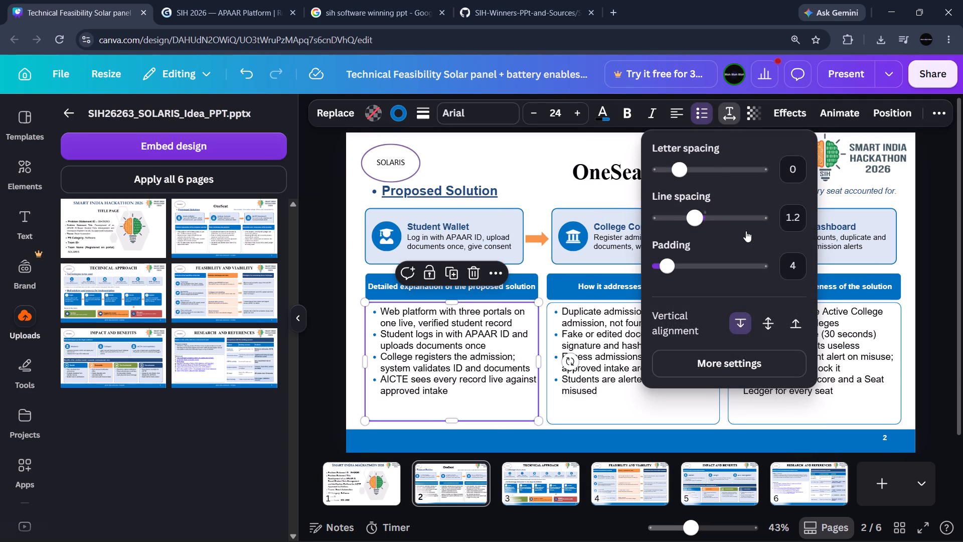
pyautogui.click(769, 320)
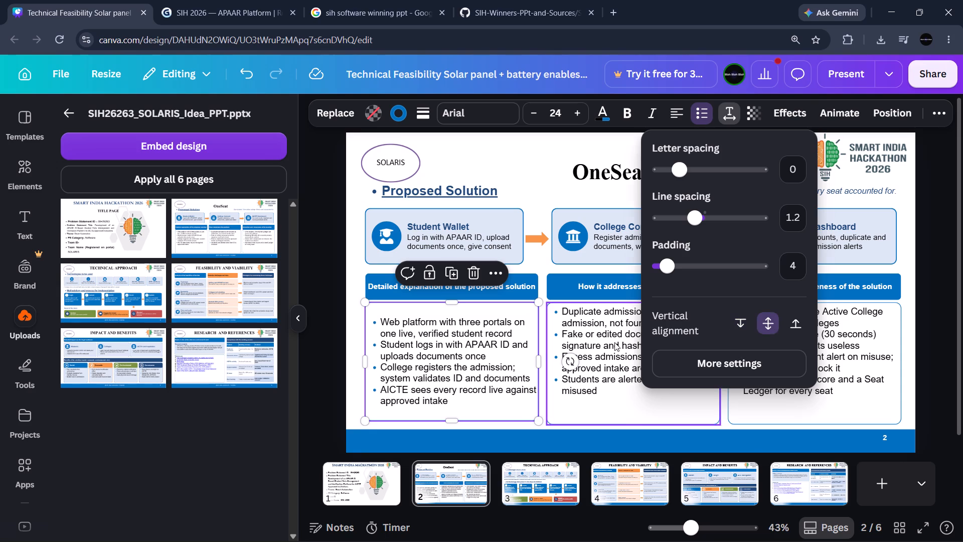
pyautogui.click(614, 342)
pyautogui.click(676, 334)
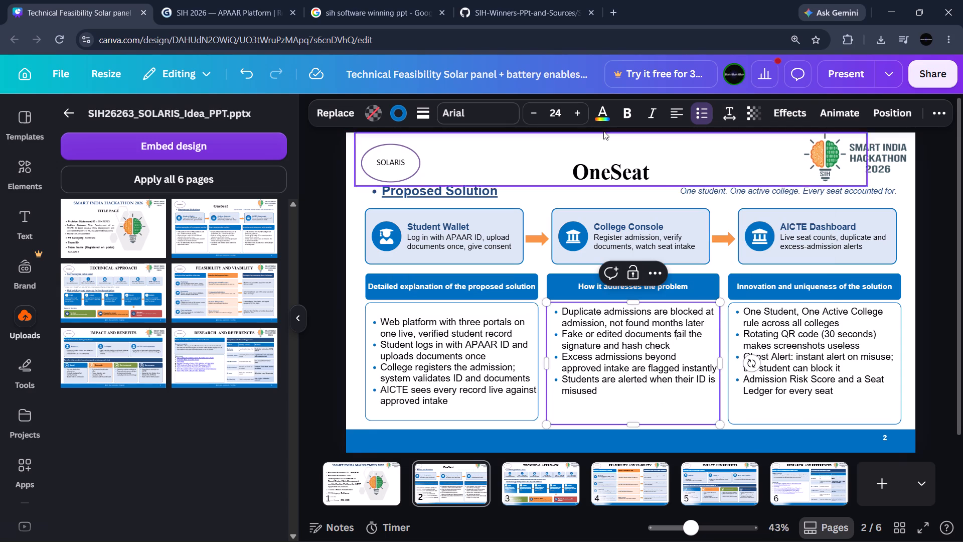
pyautogui.click(727, 108)
pyautogui.click(770, 327)
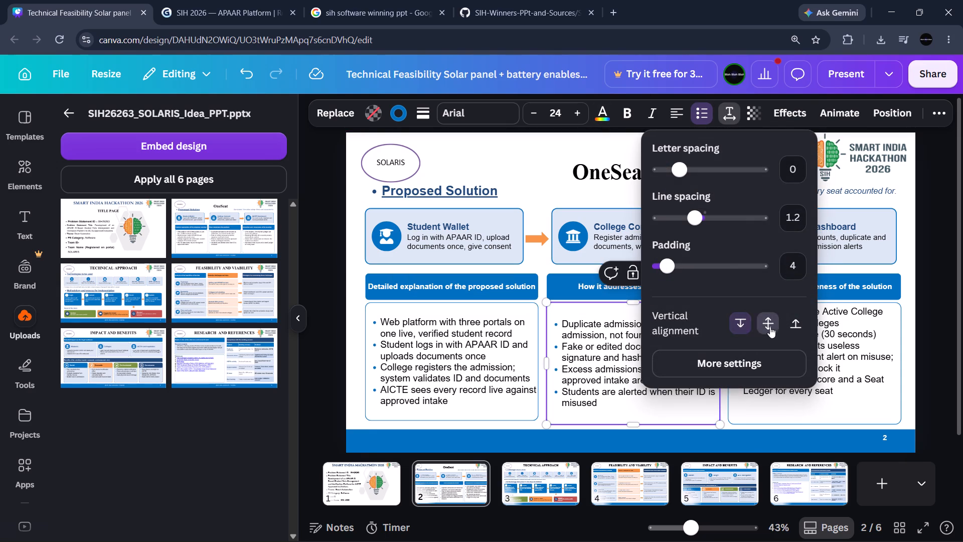
pyautogui.click(835, 353)
pyautogui.click(730, 110)
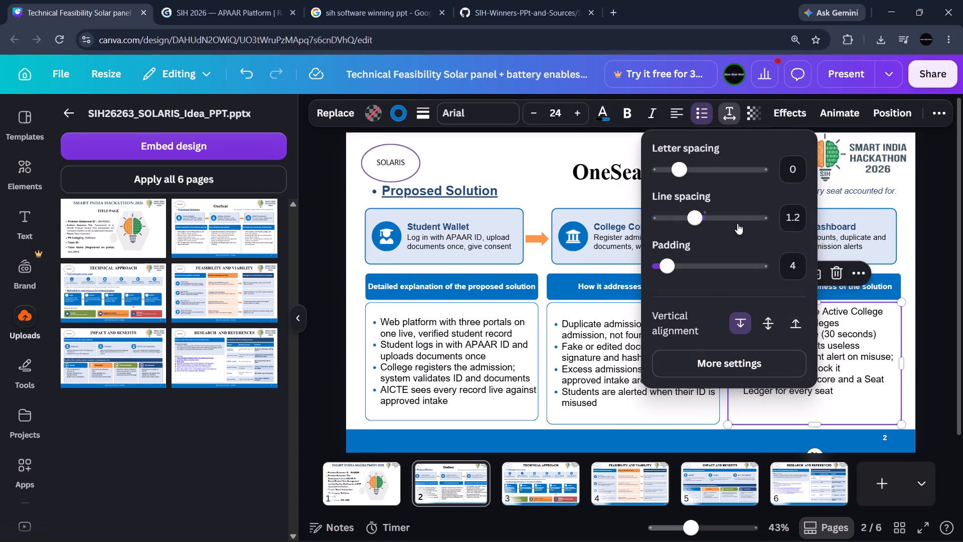
pyautogui.click(767, 317)
pyautogui.click(928, 280)
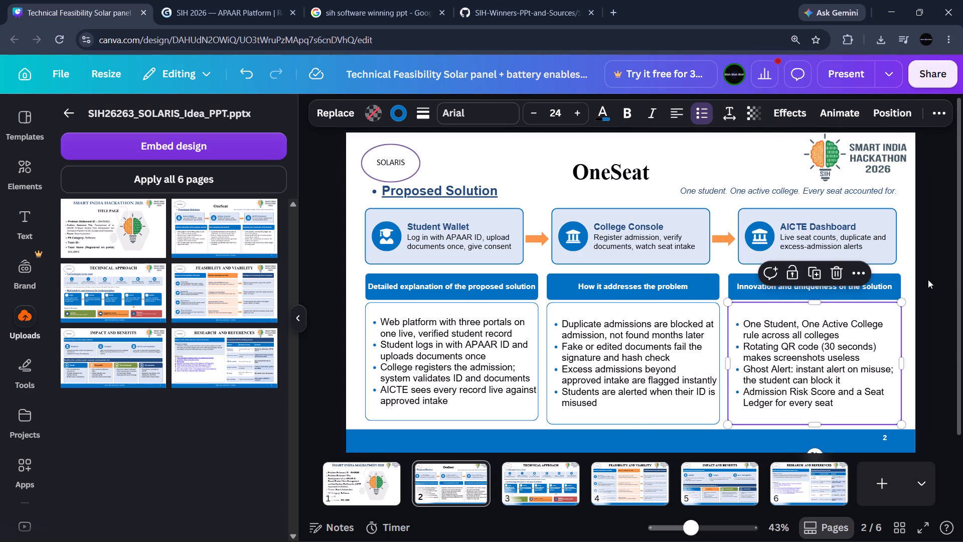
pyautogui.click(322, 316)
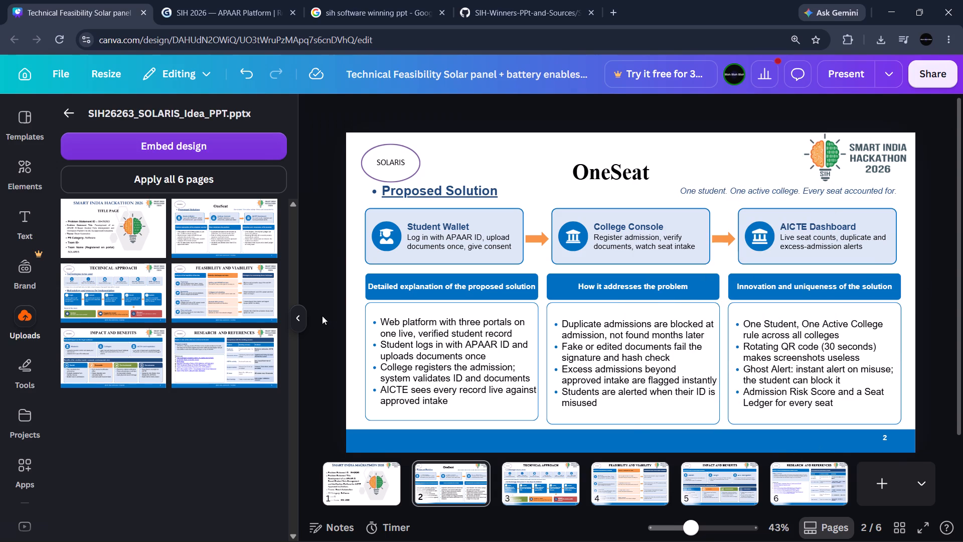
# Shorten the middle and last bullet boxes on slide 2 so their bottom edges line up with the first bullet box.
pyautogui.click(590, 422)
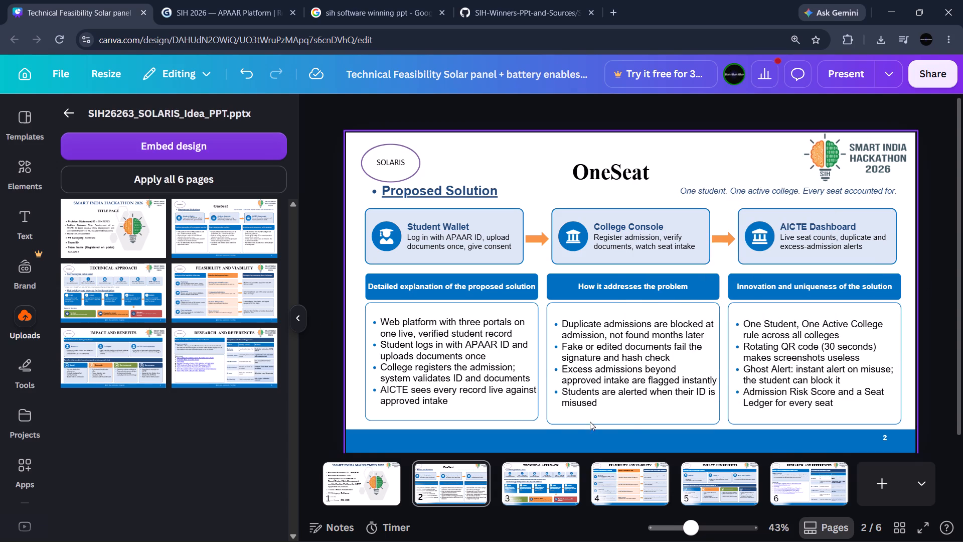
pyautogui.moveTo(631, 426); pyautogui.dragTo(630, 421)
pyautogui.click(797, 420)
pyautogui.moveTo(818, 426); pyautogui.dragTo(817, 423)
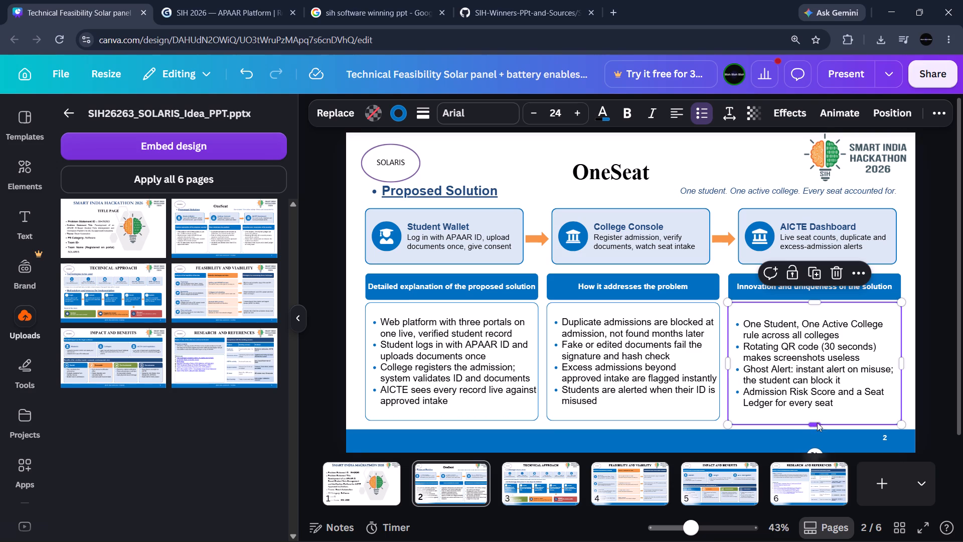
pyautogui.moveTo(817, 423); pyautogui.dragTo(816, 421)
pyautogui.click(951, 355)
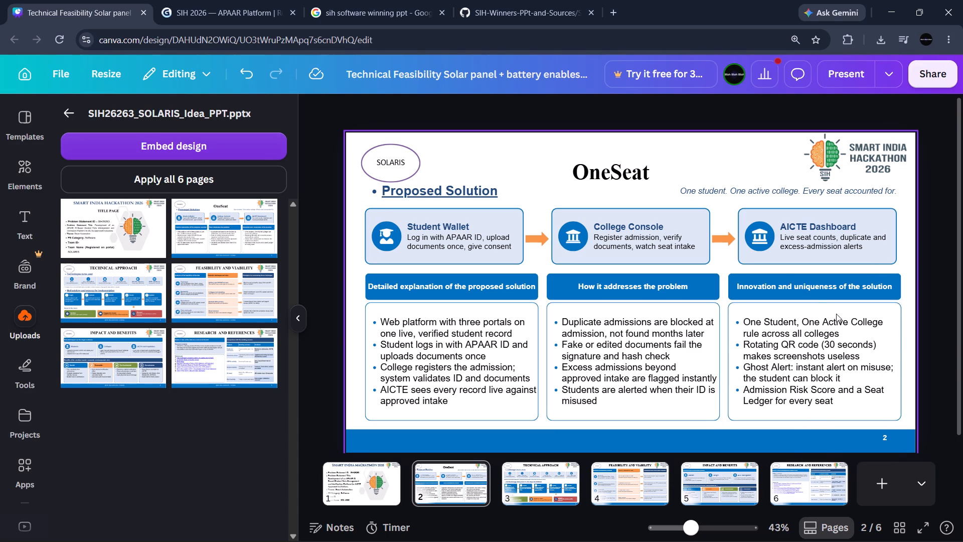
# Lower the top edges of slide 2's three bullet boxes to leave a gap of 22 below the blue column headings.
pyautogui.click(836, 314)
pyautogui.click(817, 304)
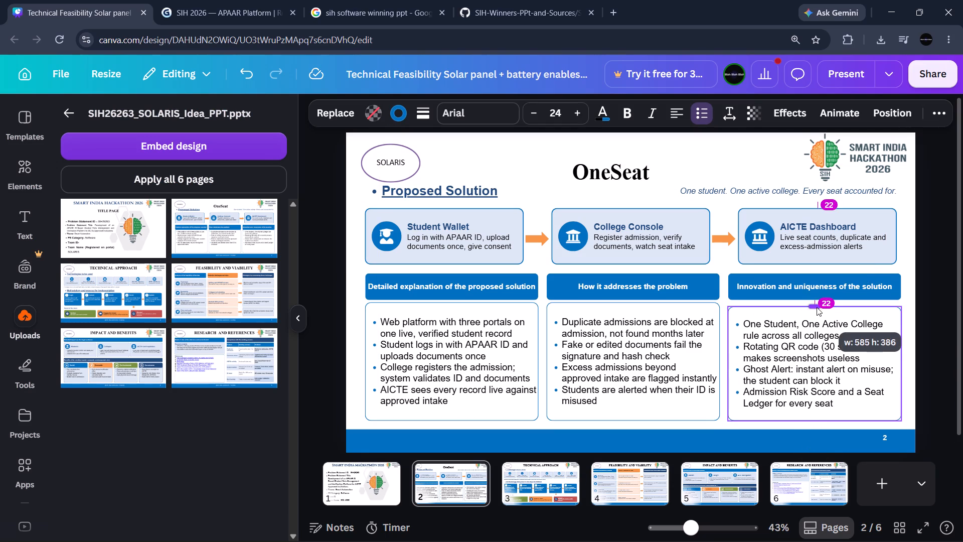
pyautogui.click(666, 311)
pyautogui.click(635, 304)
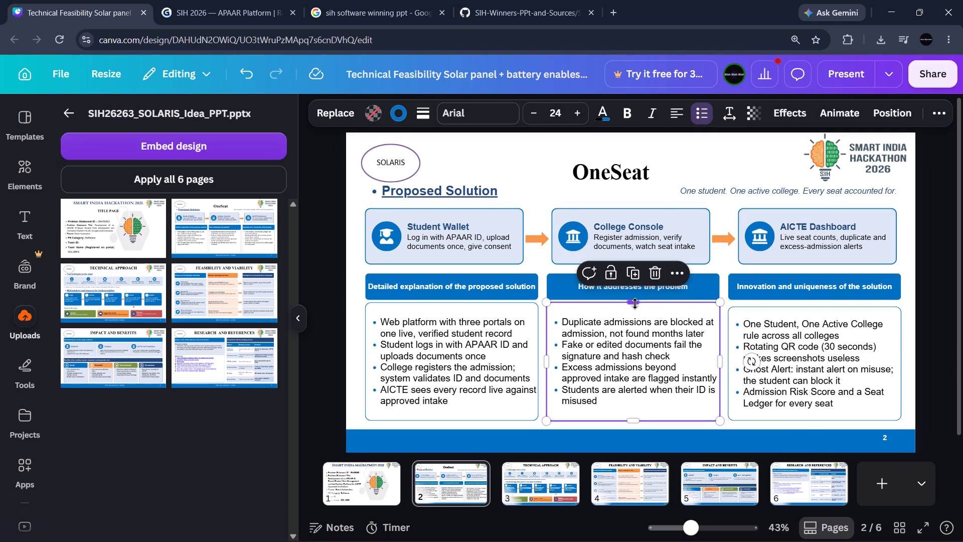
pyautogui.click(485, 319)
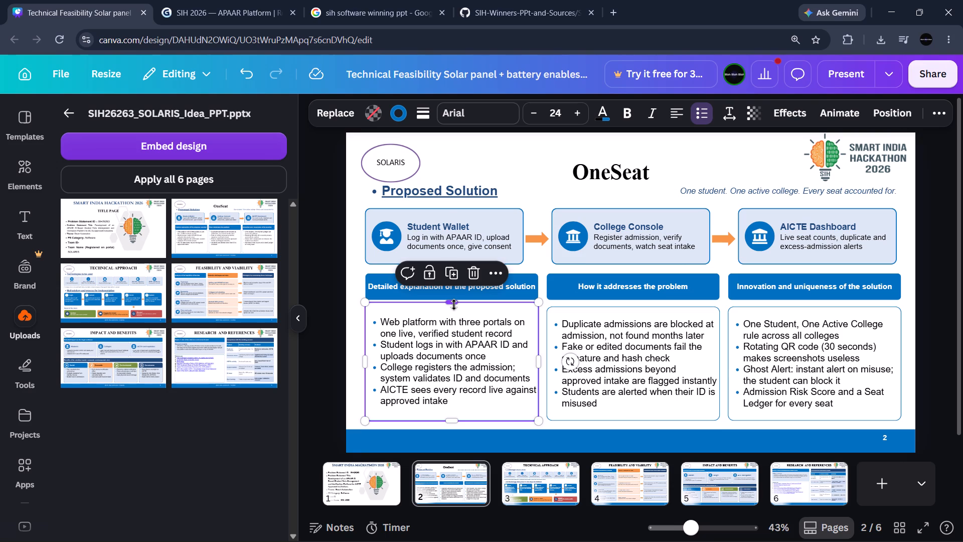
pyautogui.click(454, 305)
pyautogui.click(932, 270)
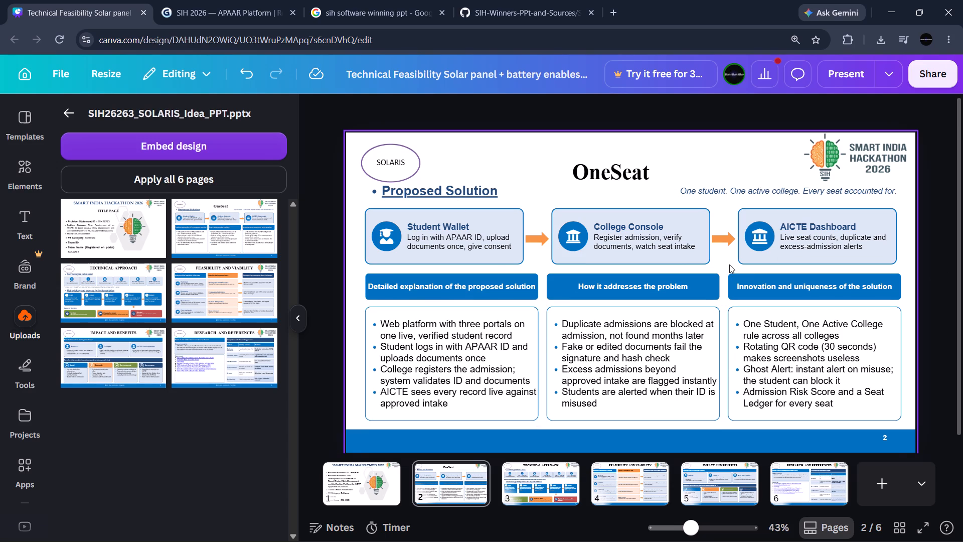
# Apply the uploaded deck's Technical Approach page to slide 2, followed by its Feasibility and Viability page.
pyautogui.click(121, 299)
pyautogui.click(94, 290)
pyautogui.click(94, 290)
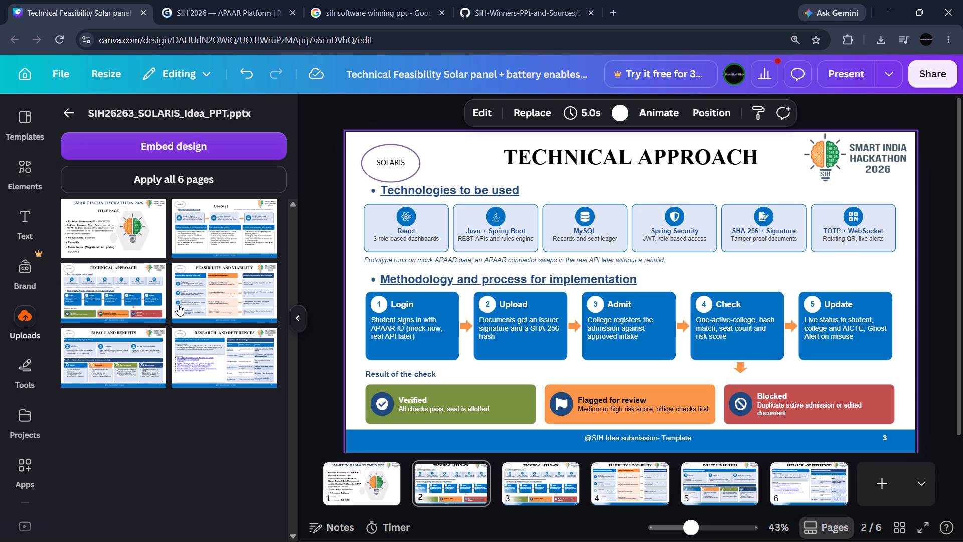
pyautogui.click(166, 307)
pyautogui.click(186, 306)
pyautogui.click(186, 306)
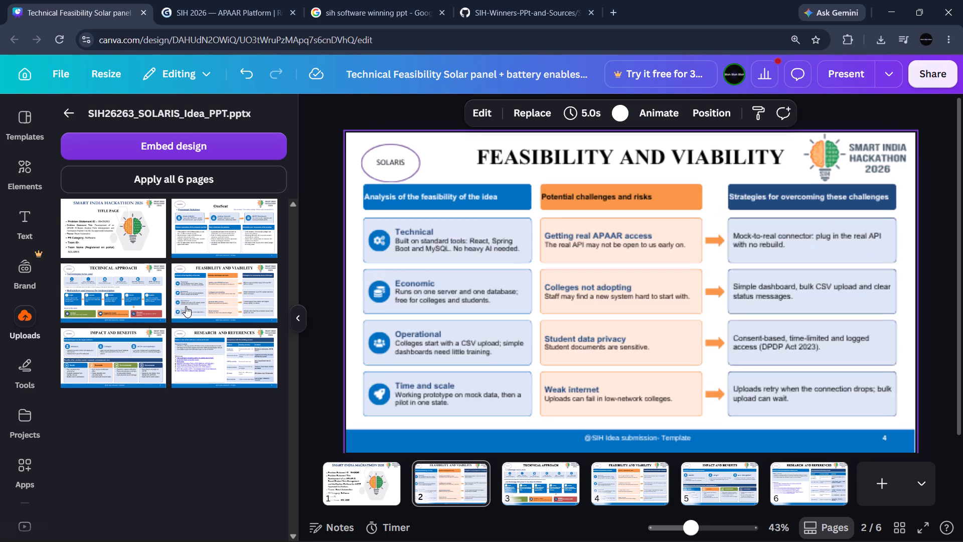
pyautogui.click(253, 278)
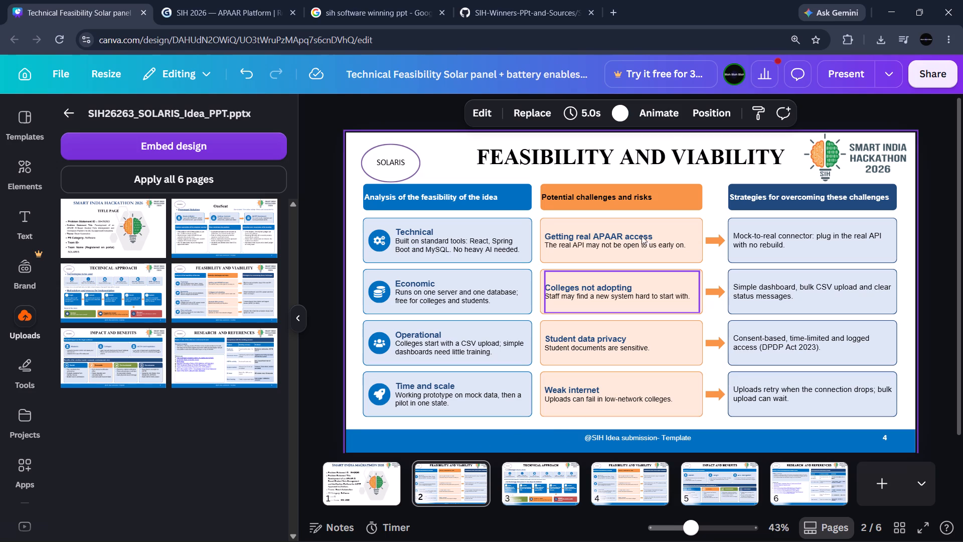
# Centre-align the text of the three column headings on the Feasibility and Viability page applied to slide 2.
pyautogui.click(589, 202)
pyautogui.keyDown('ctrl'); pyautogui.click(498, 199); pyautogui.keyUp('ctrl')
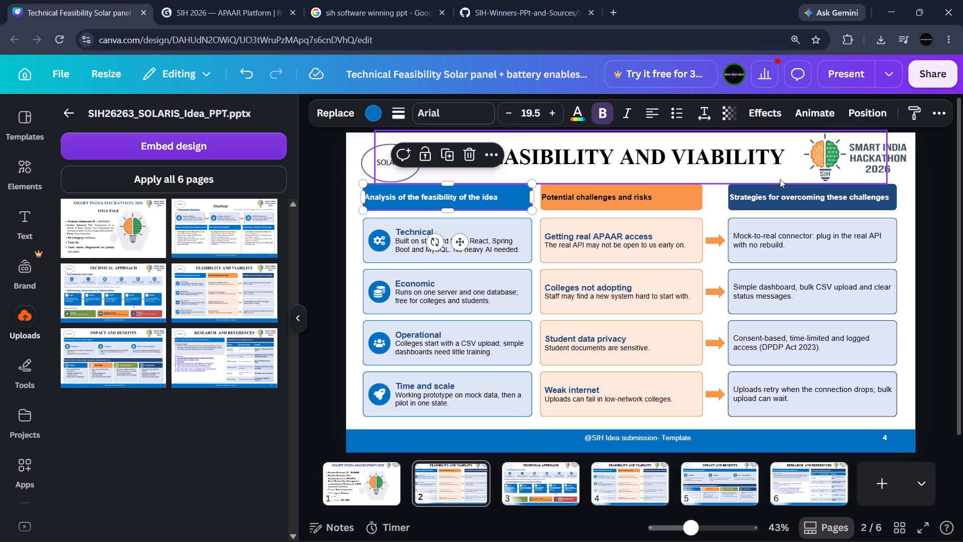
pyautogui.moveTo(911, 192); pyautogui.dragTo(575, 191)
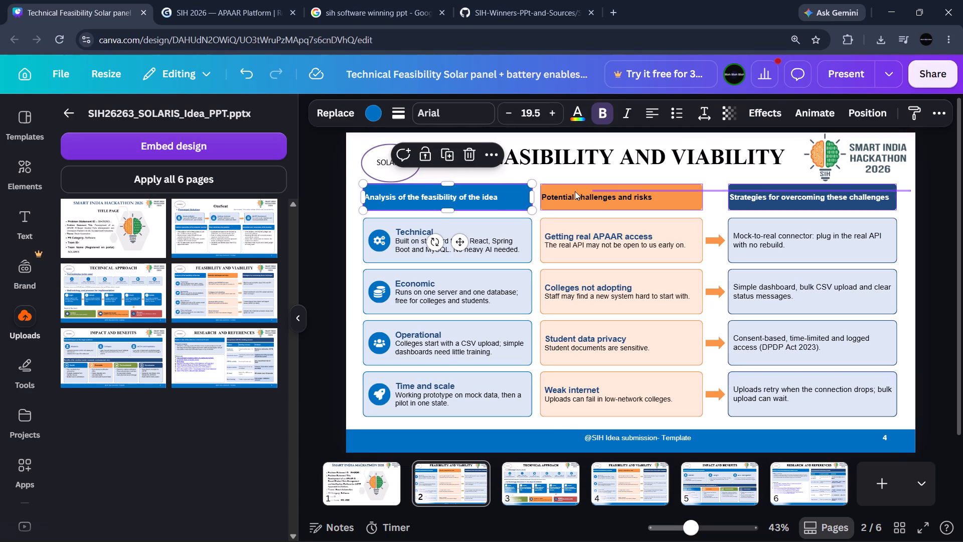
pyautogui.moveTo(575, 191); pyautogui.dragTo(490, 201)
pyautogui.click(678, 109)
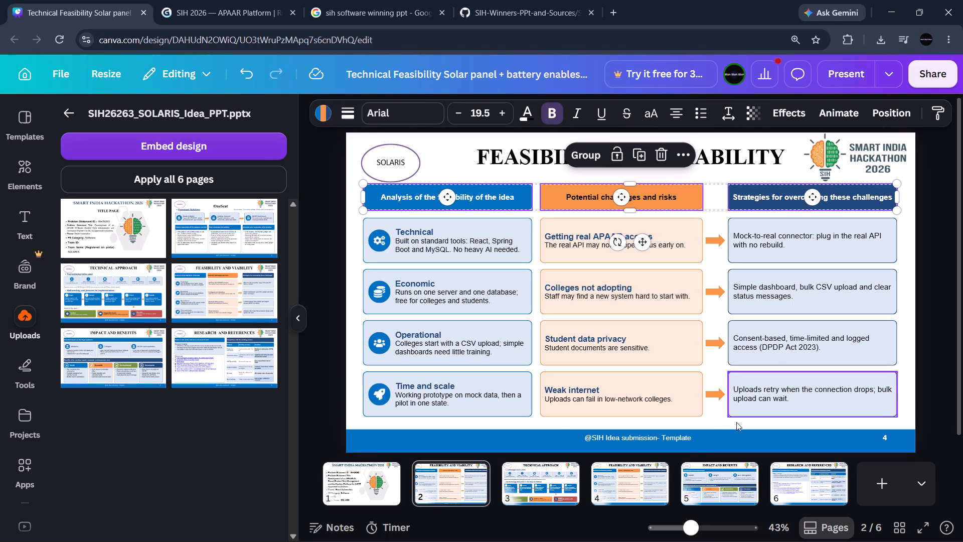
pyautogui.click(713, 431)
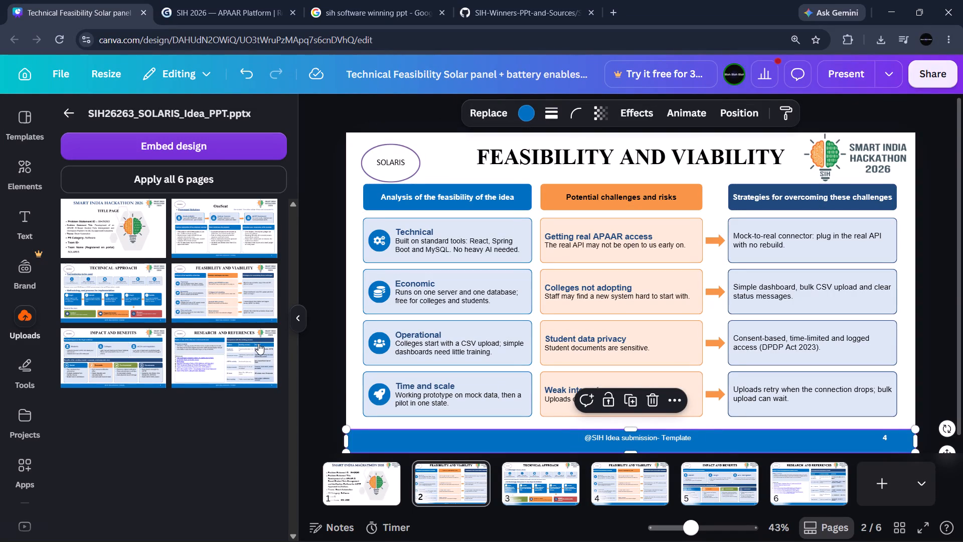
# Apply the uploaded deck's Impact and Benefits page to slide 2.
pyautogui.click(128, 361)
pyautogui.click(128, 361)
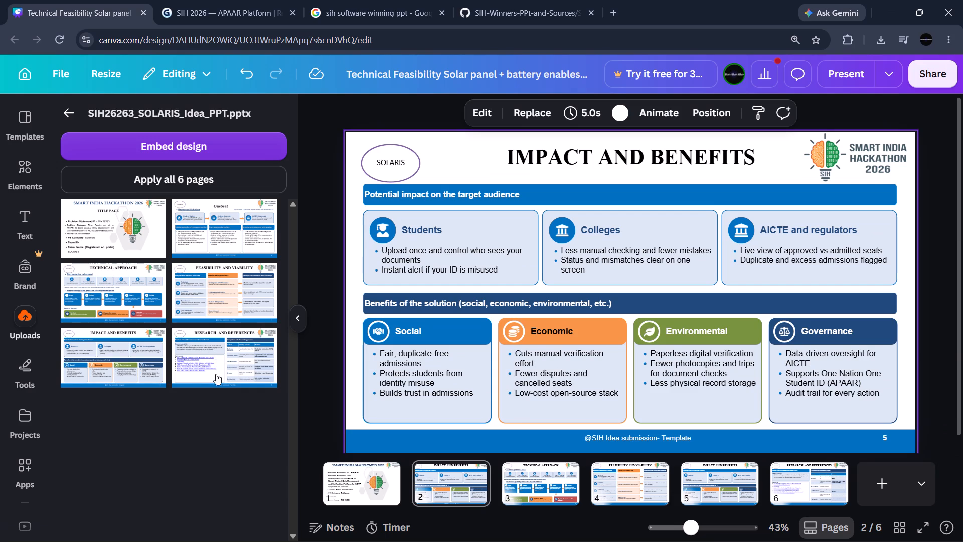
# Apply the uploaded deck's Research and References page to slide 2 and centre-align the text of its two blue heading bars.
pyautogui.click(213, 371)
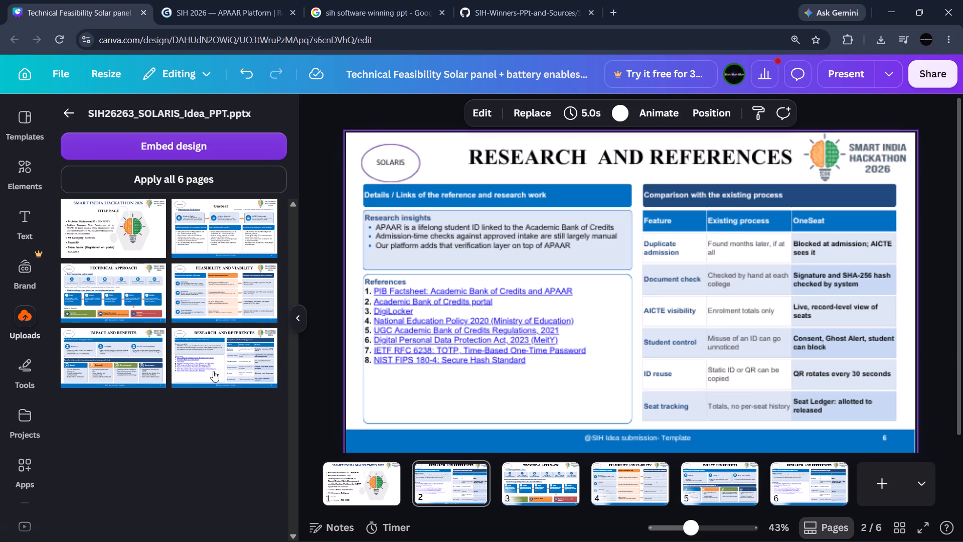
pyautogui.click(741, 192)
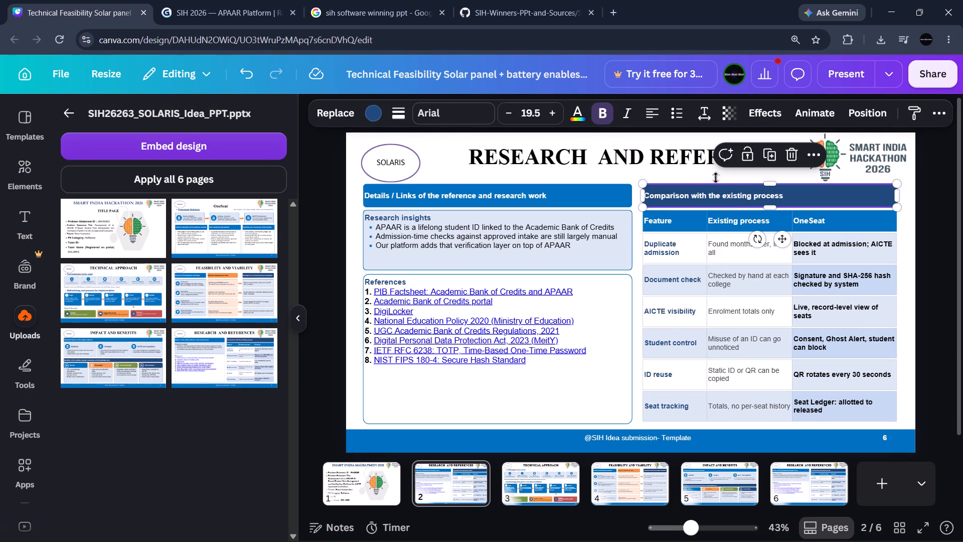
pyautogui.click(645, 106)
pyautogui.click(555, 194)
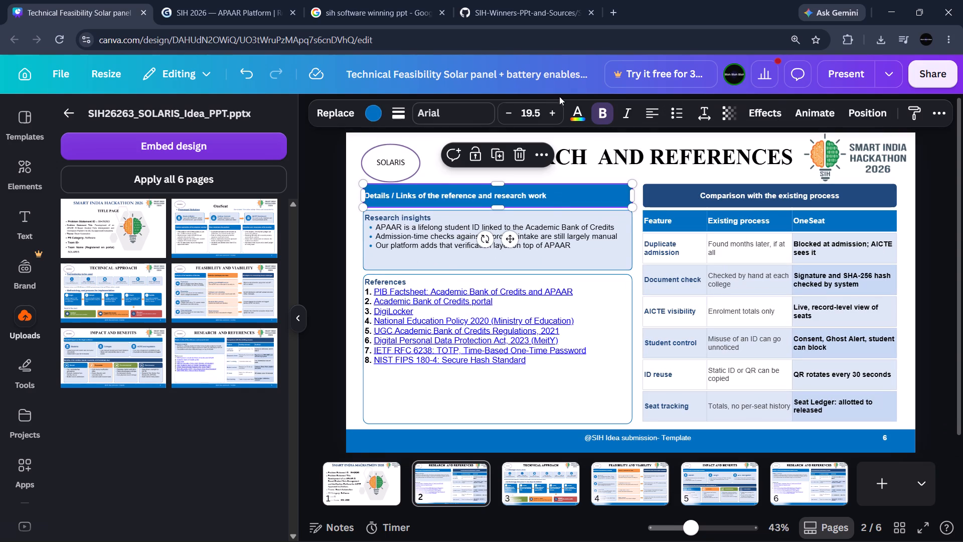
pyautogui.click(657, 108)
pyautogui.click(952, 211)
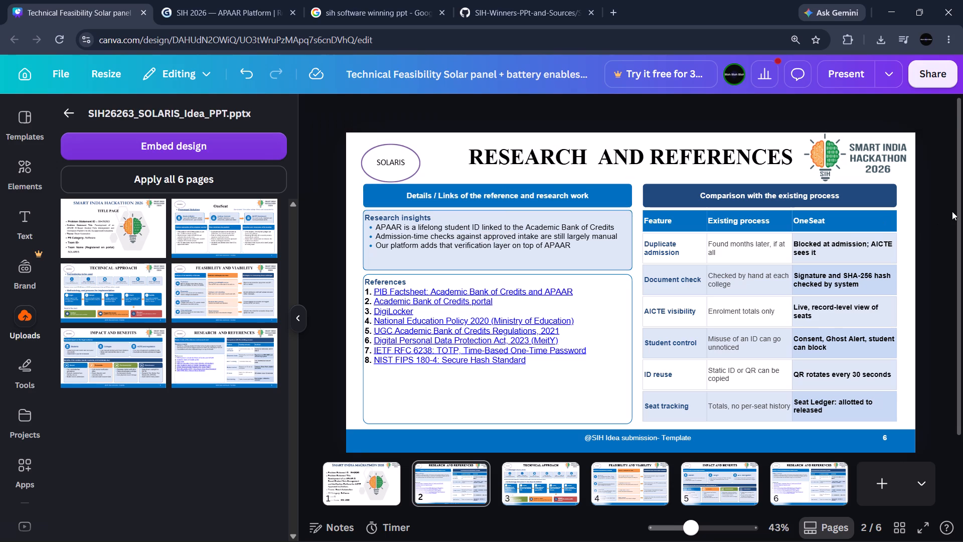
# Centre-align the "Benefits of the solution" and "Potential impact on the target audience" headings on slide 5.
pyautogui.click(734, 495)
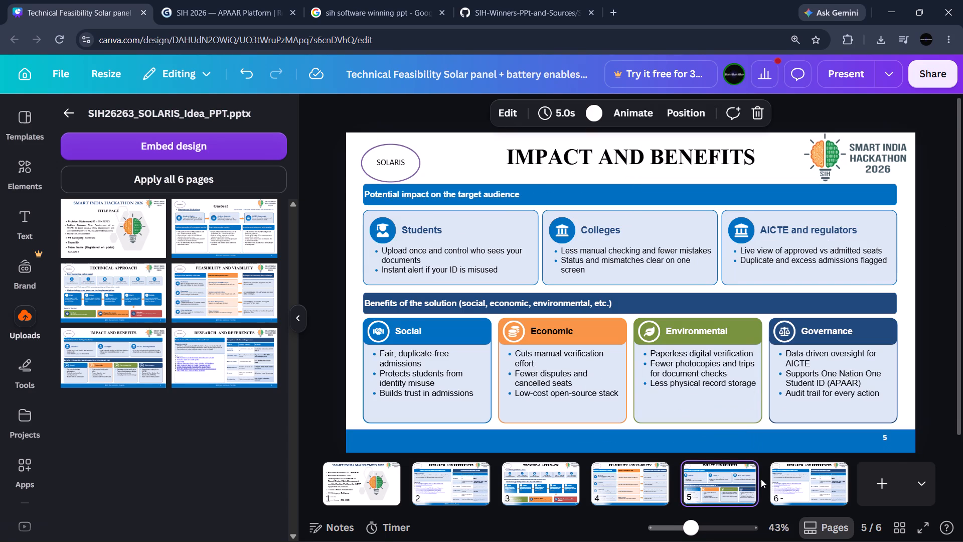
pyautogui.click(529, 306)
pyautogui.click(650, 108)
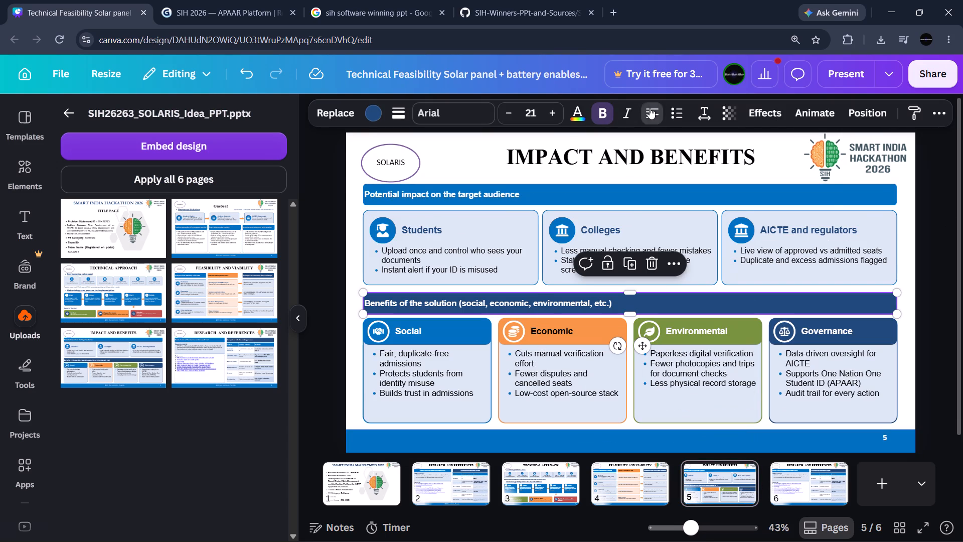
pyautogui.click(927, 225)
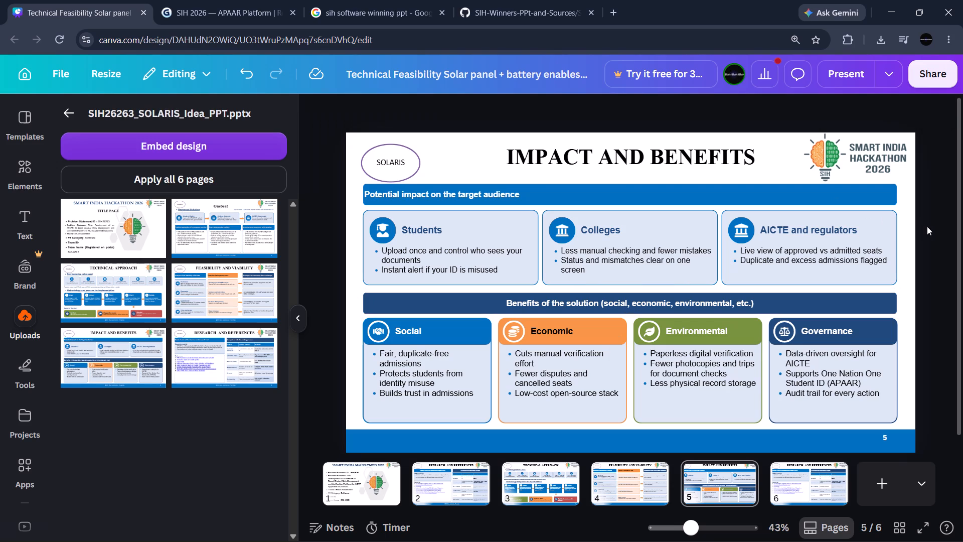
pyautogui.click(692, 196)
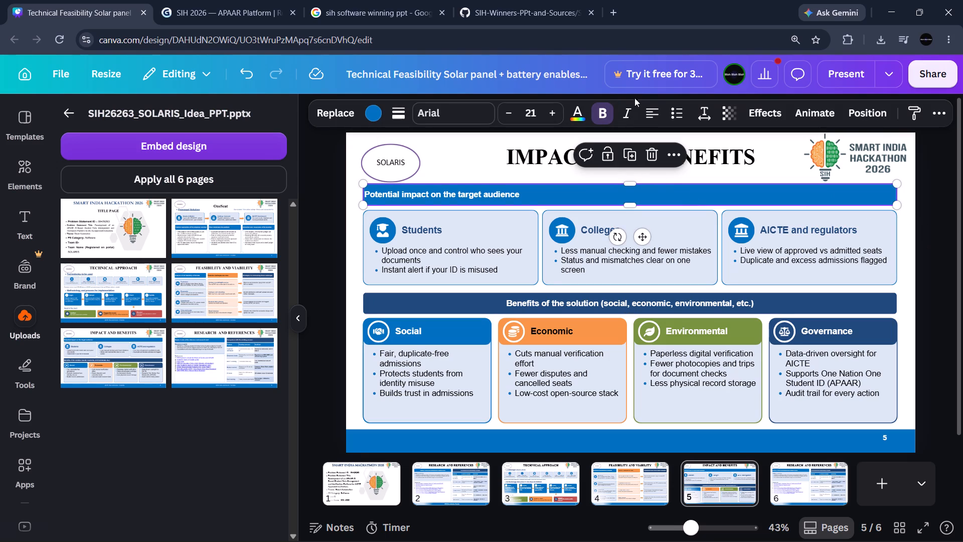
pyautogui.click(646, 108)
pyautogui.click(934, 211)
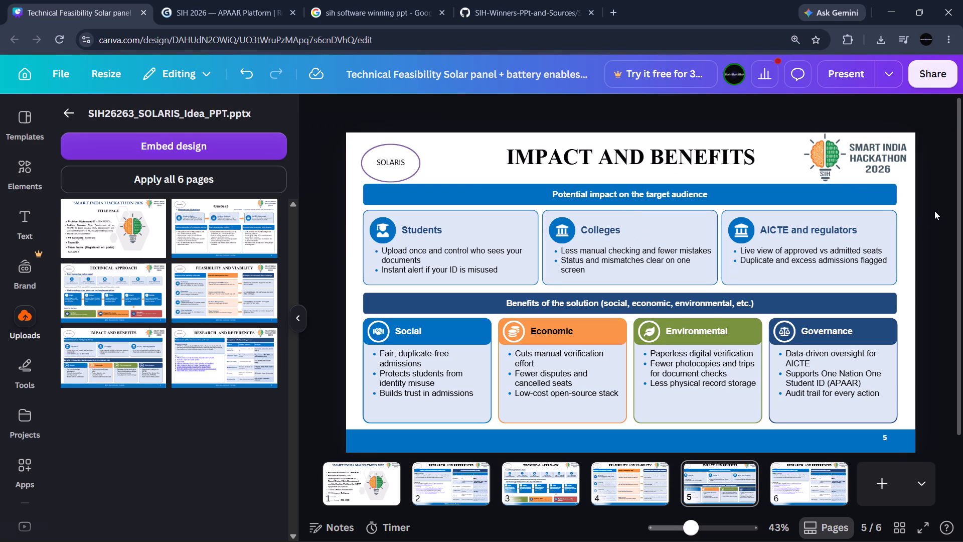
# Centre-align the text of the three column headings on slide 4, Feasibility and Viability.
pyautogui.click(804, 494)
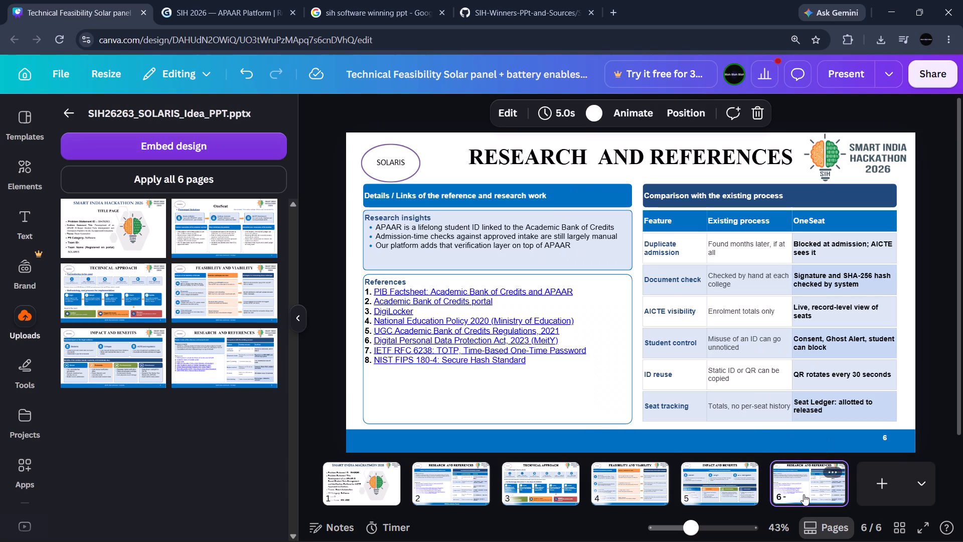
pyautogui.click(623, 486)
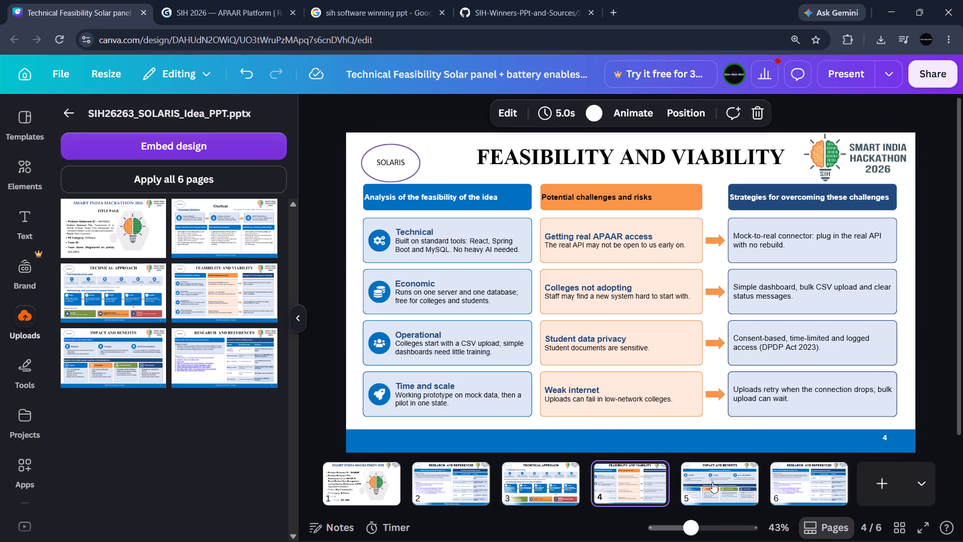
pyautogui.click(710, 483)
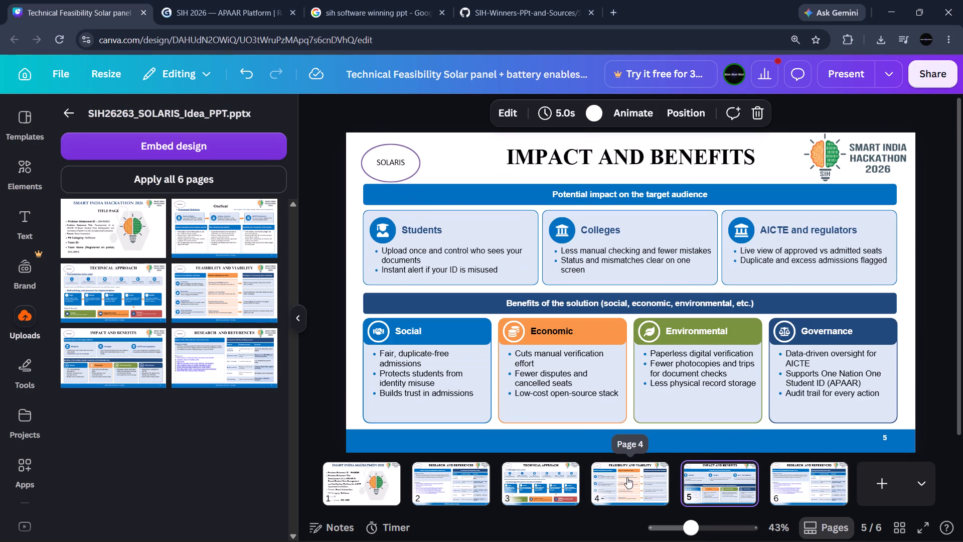
pyautogui.click(626, 477)
pyautogui.click(459, 193)
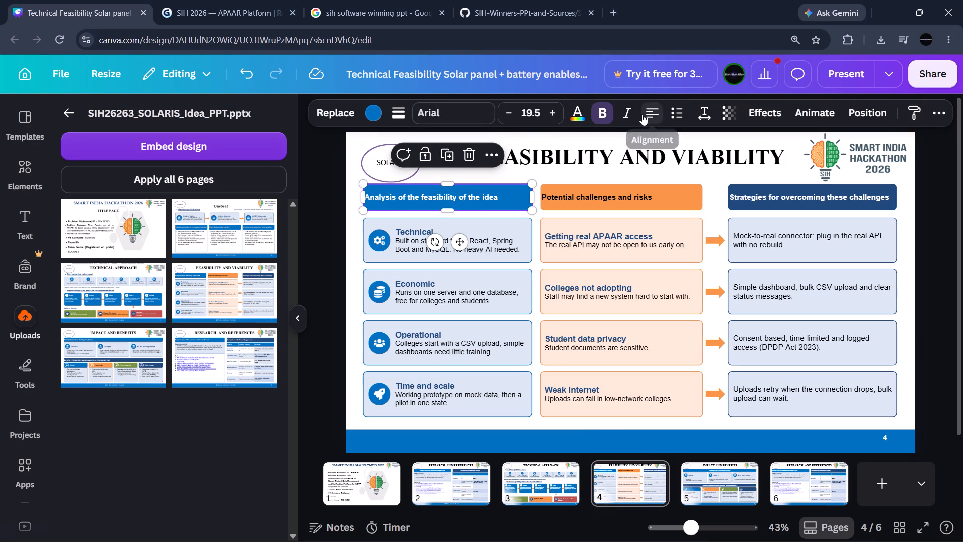
pyautogui.click(642, 114)
pyautogui.click(623, 202)
pyautogui.click(656, 114)
pyautogui.click(827, 200)
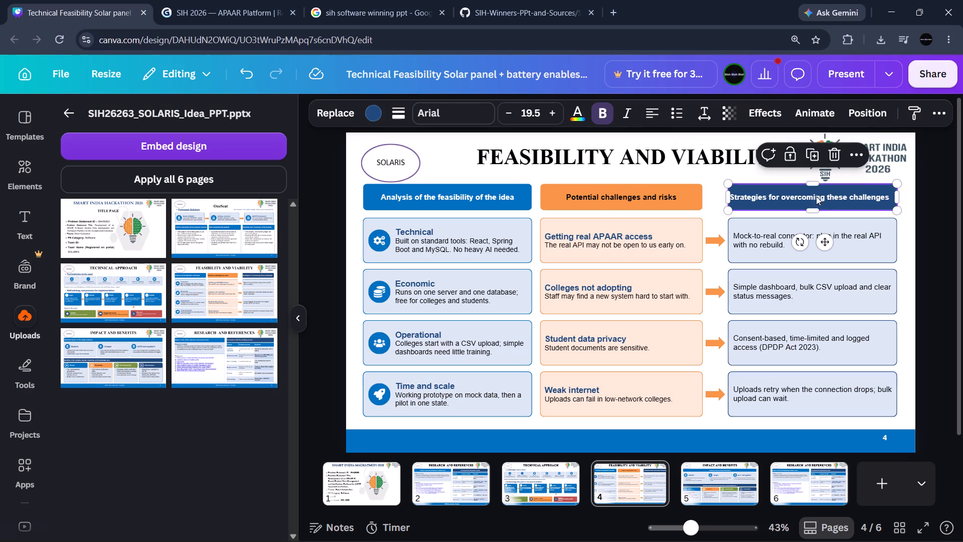
pyautogui.click(645, 112)
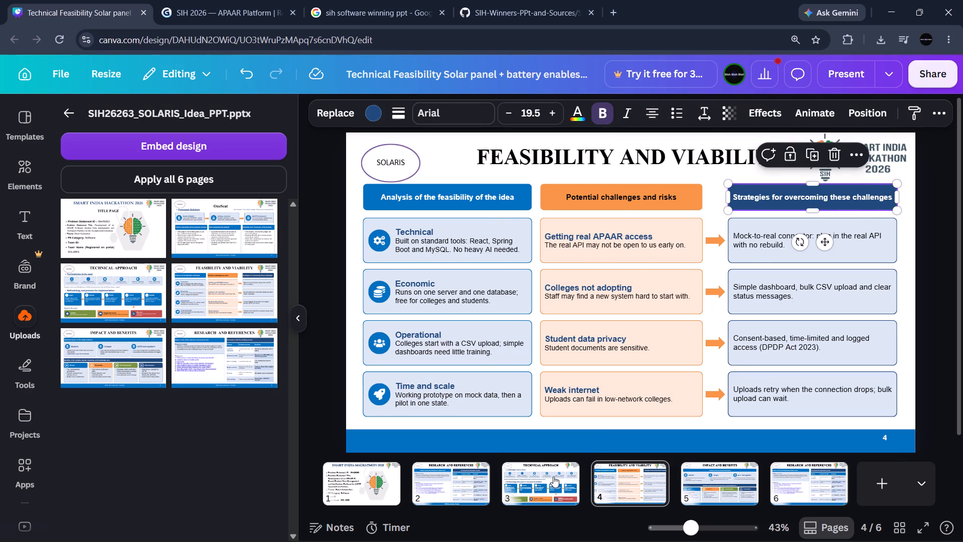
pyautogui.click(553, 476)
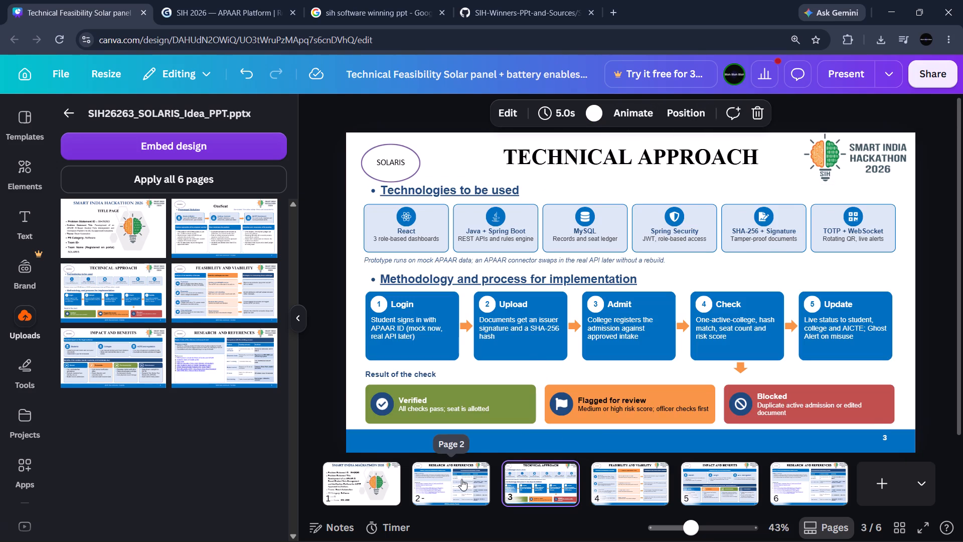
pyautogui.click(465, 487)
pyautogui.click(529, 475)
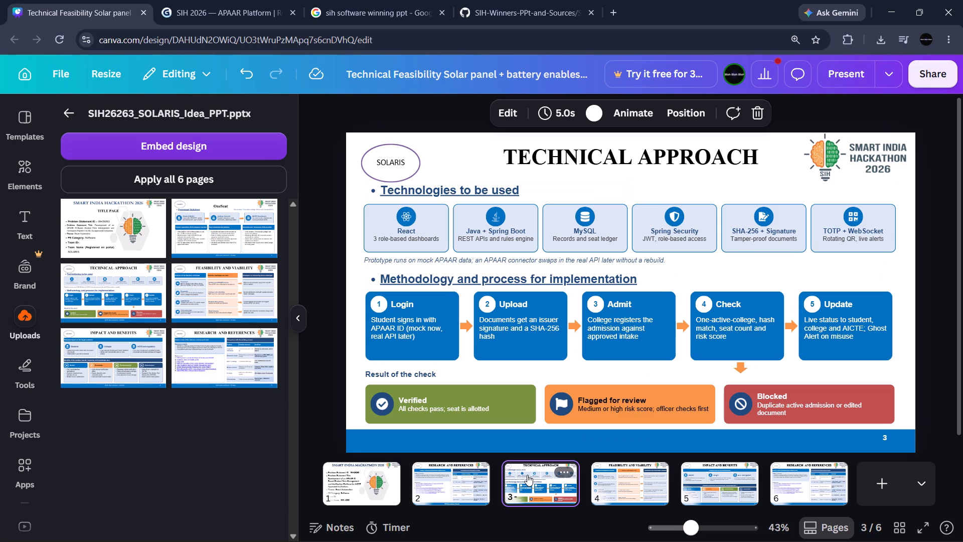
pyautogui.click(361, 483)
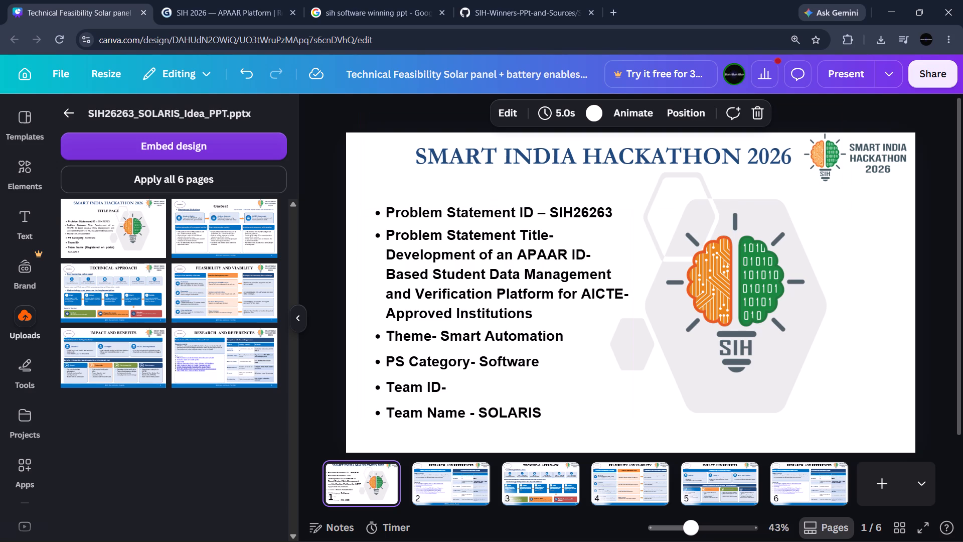
# Switch to the browser window with the "Upgrading PPT presentation design" chat.
pyautogui.hotkey('alt', 'Tab')
pyautogui.hotkey('alt', 'Tab')
pyautogui.hotkey('alt', 'Tab')
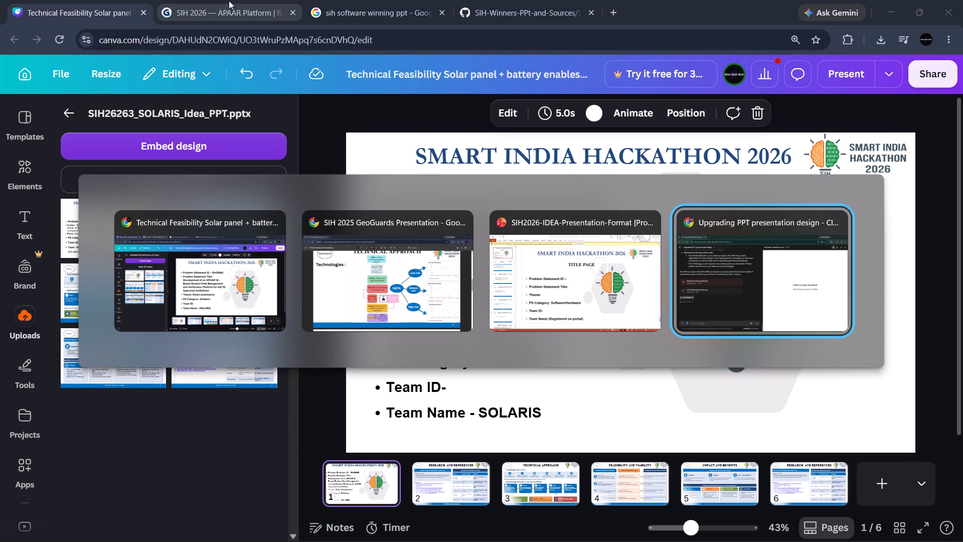
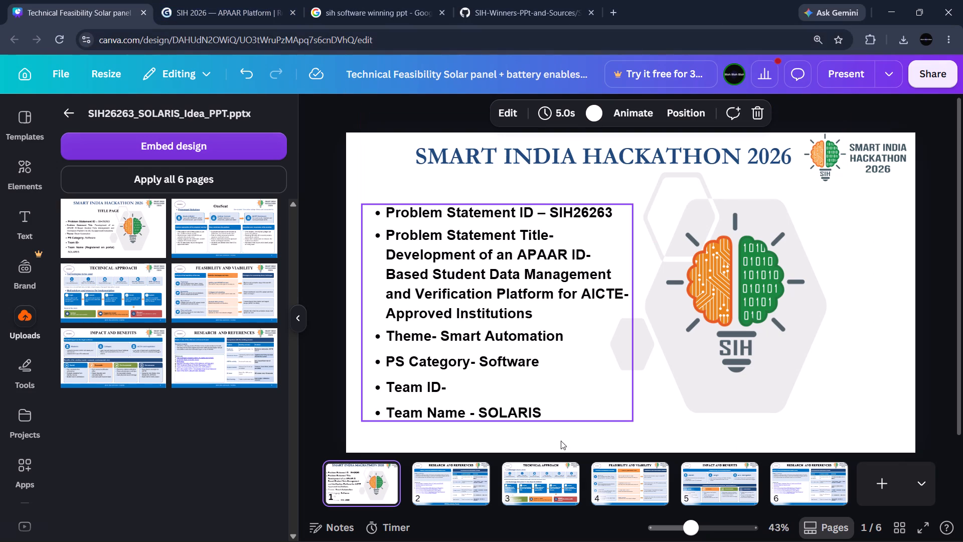
# Look through slides 1, 2, 3, 4 and 6 to check their content and heading alignment.
pyautogui.click(550, 482)
pyautogui.click(615, 490)
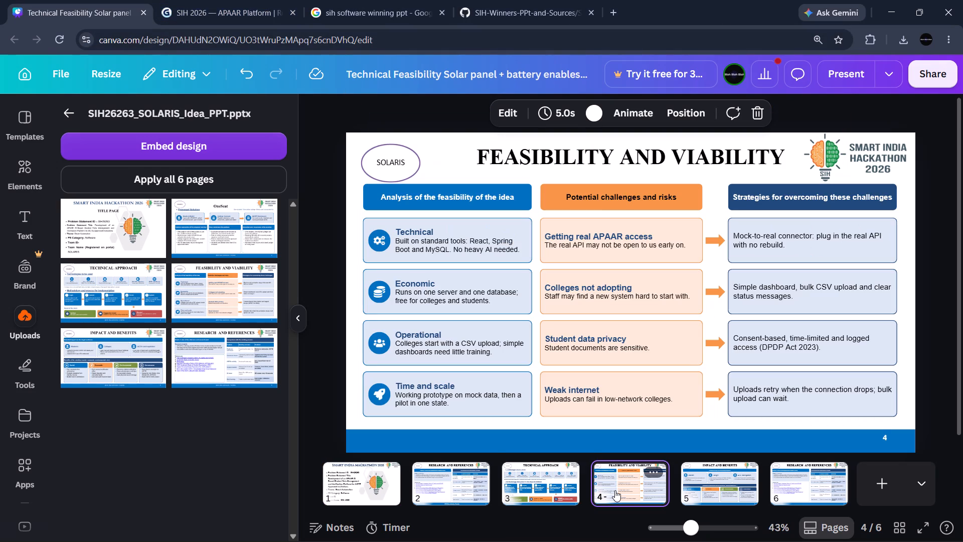
pyautogui.click(357, 494)
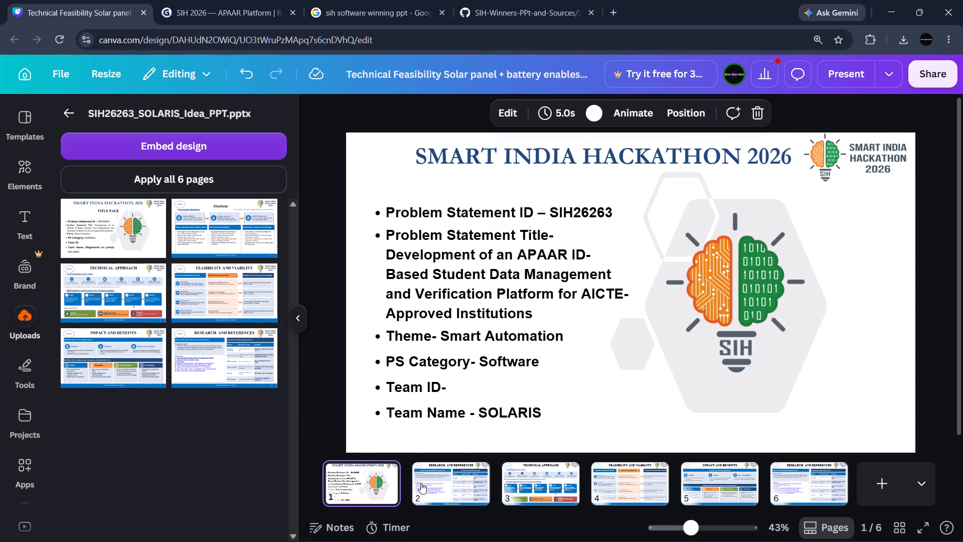
pyautogui.click(422, 490)
pyautogui.click(456, 495)
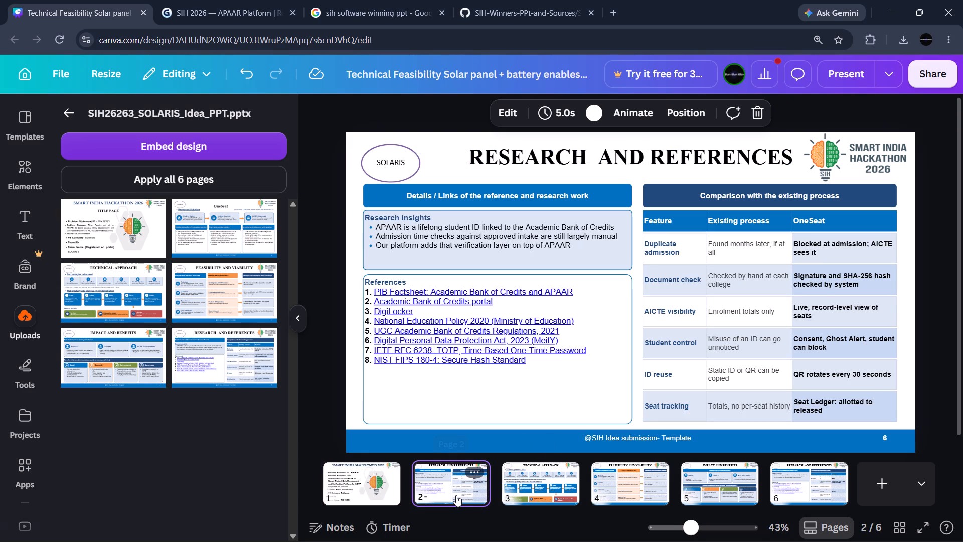
pyautogui.click(804, 491)
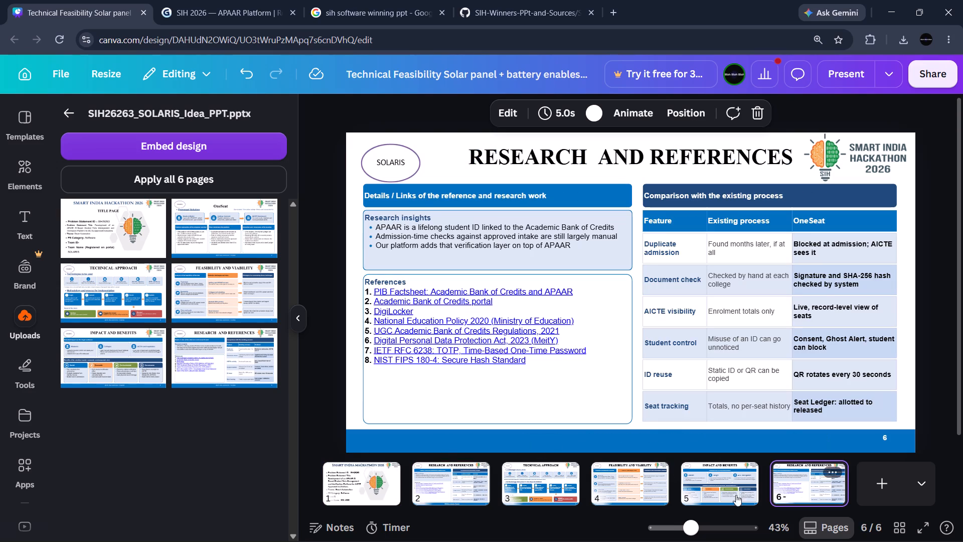
# Undo the latest heading alignment edits, including those on slide 4, Feasibility and Viability, and collapse the uploaded deck's page list.
pyautogui.hotkey('ctrl', 'z')
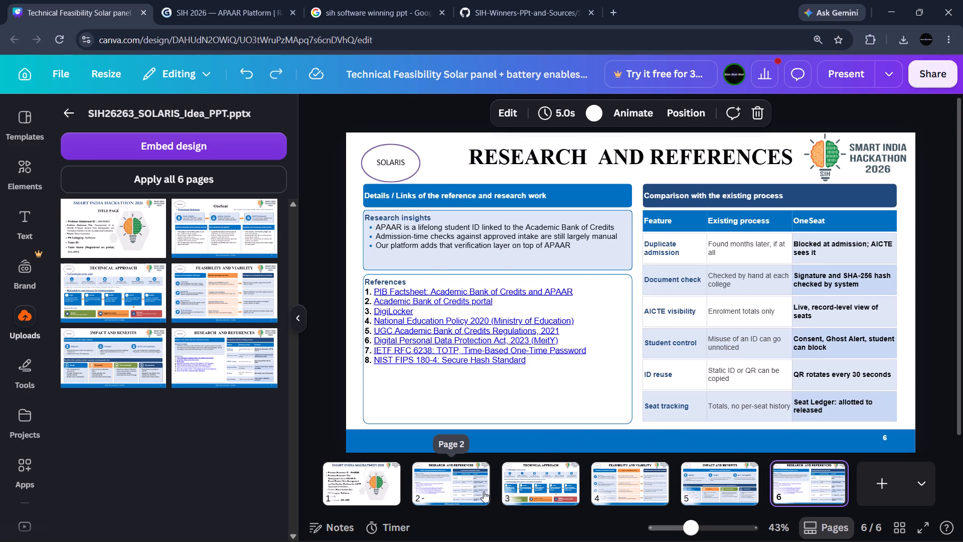
pyautogui.click(381, 473)
pyautogui.keyDown('ctrl'); pyautogui.click(381, 473); pyautogui.keyUp('ctrl')
pyautogui.hotkey('ctrl', 'z')
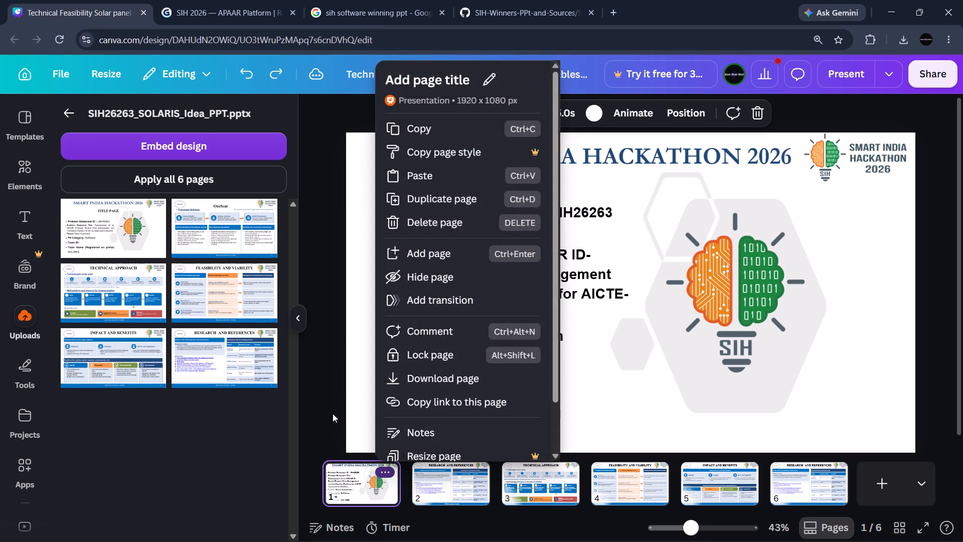
pyautogui.click(327, 399)
pyautogui.hotkey('ctrl', 'z')
pyautogui.hotkey('ctrl', 'z')
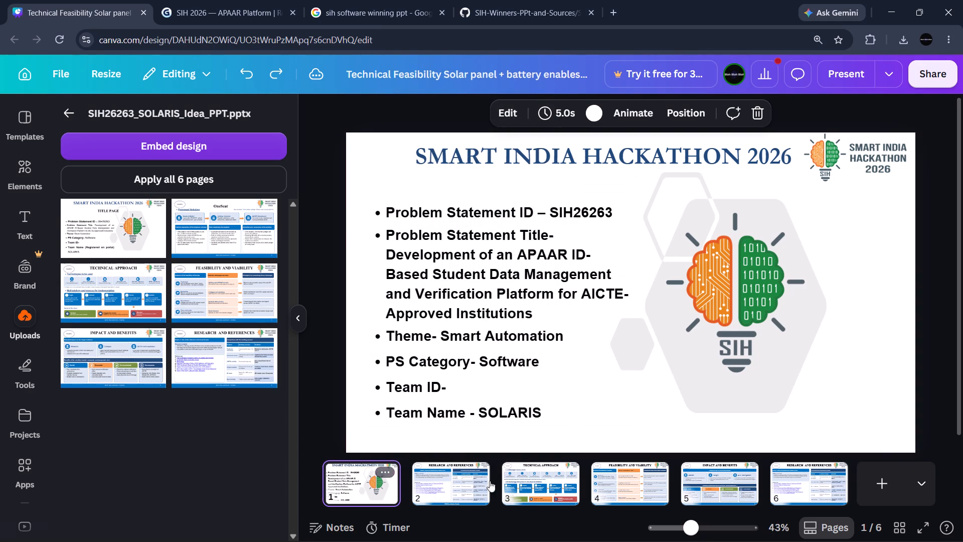
pyautogui.rightClick(651, 481)
pyautogui.hotkey('ctrl', 'z')
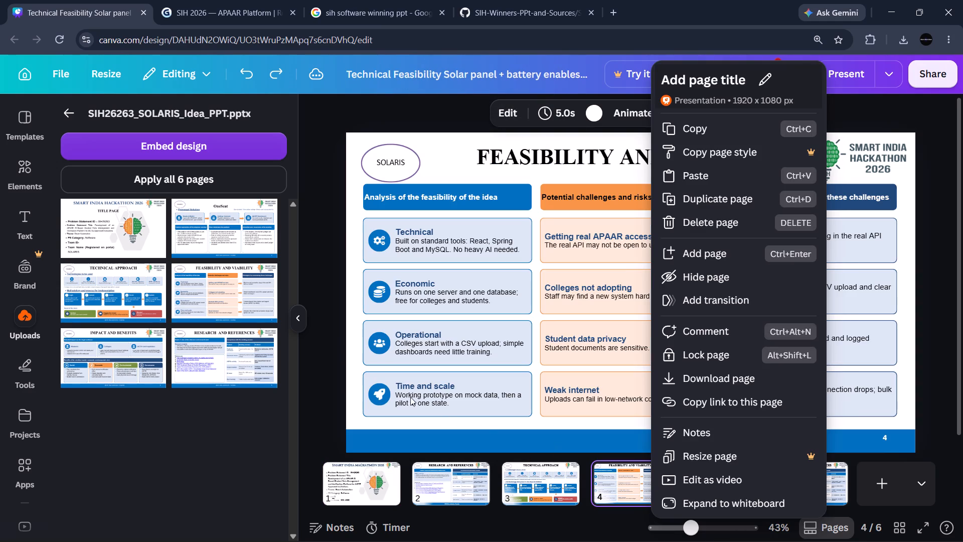
pyautogui.click(328, 380)
pyautogui.click(295, 319)
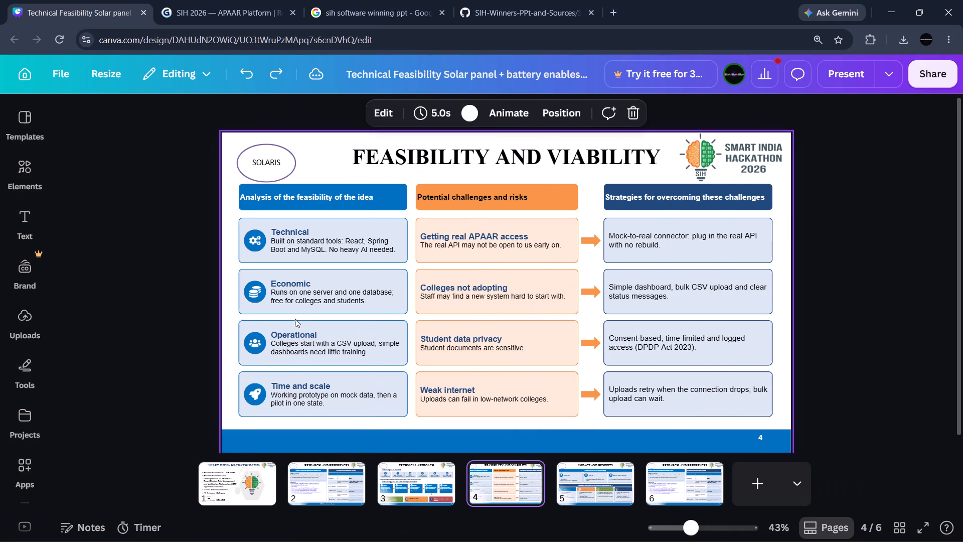
# Switch to PowerPoint, check the title page of the SIH2026-IDEA-Presentation-Format template, and close the file.
pyautogui.hotkey('alt', 'Tab')
pyautogui.hotkey('alt', 'Tab')
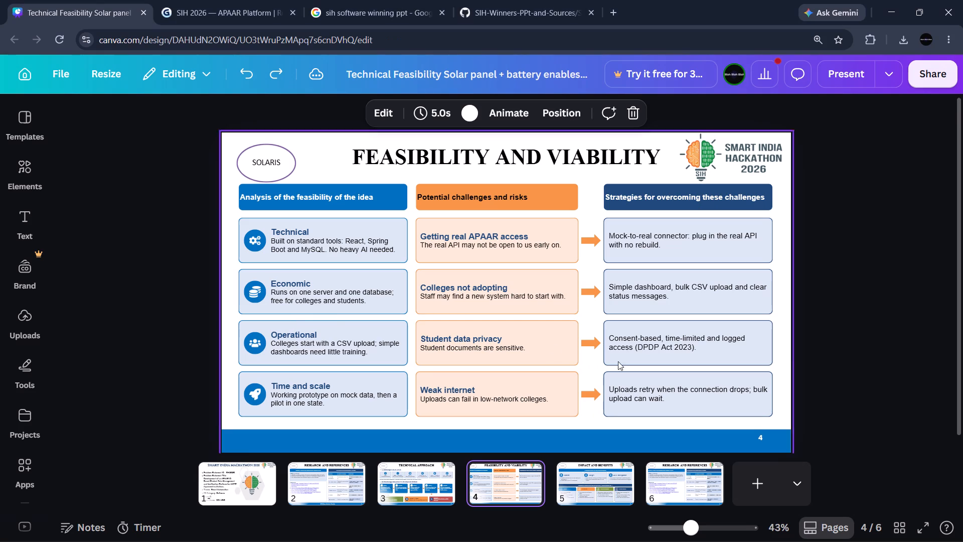
pyautogui.click(348, 474)
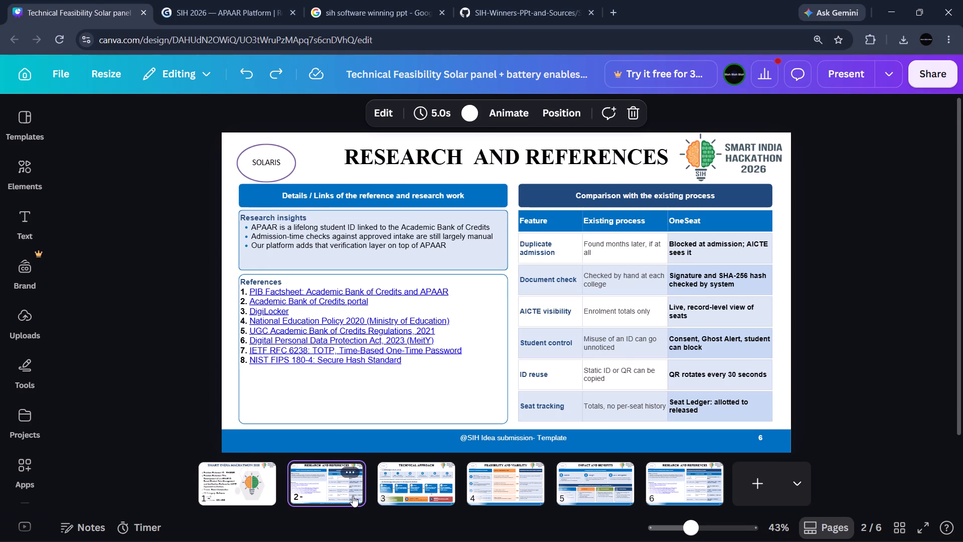
pyautogui.hotkey('alt', 'Tab')
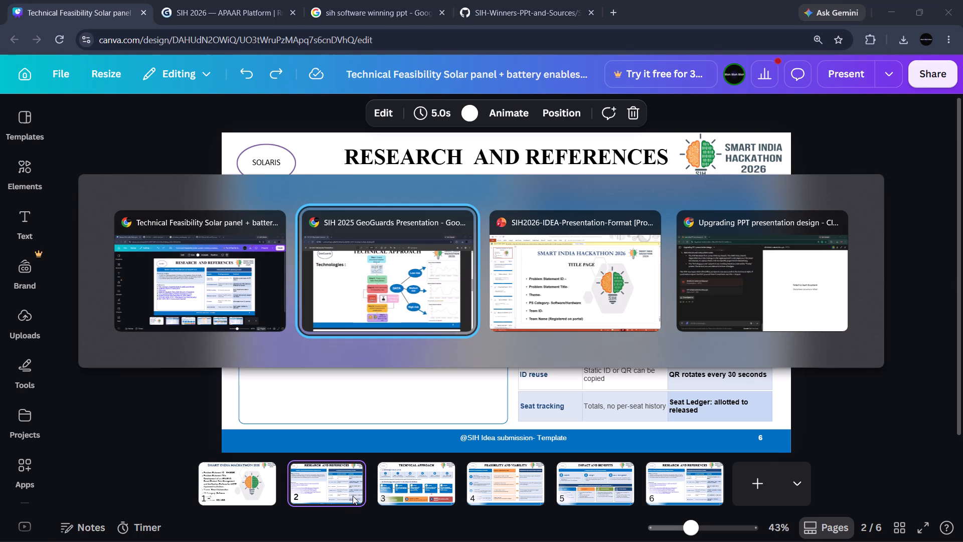
pyautogui.hotkey('alt', 'Tab')
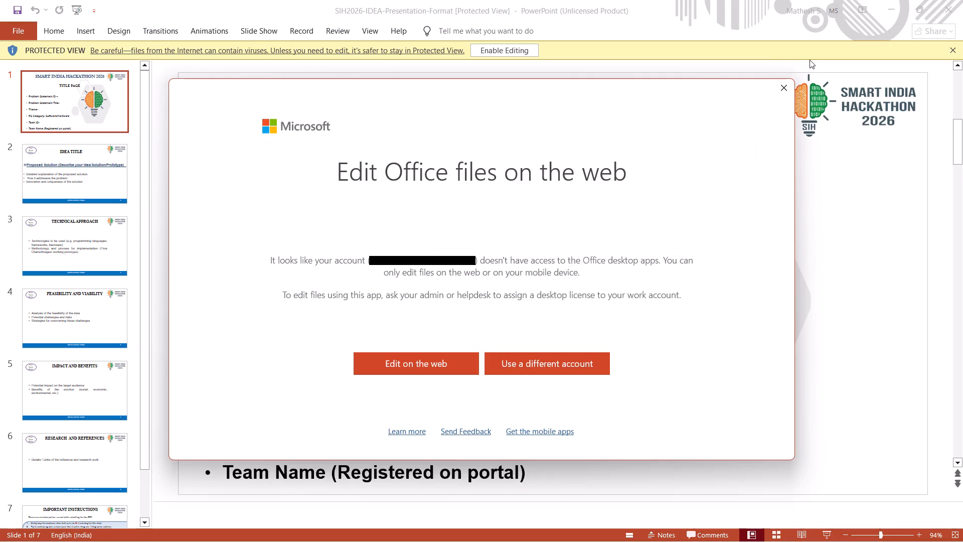
pyautogui.click(778, 93)
pyautogui.click(93, 170)
pyautogui.click(79, 118)
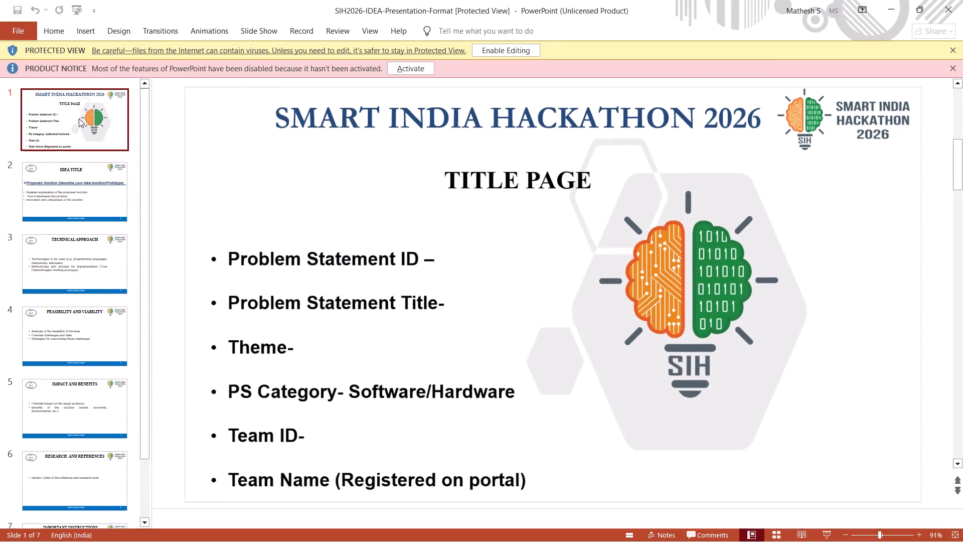
pyautogui.click(962, 0)
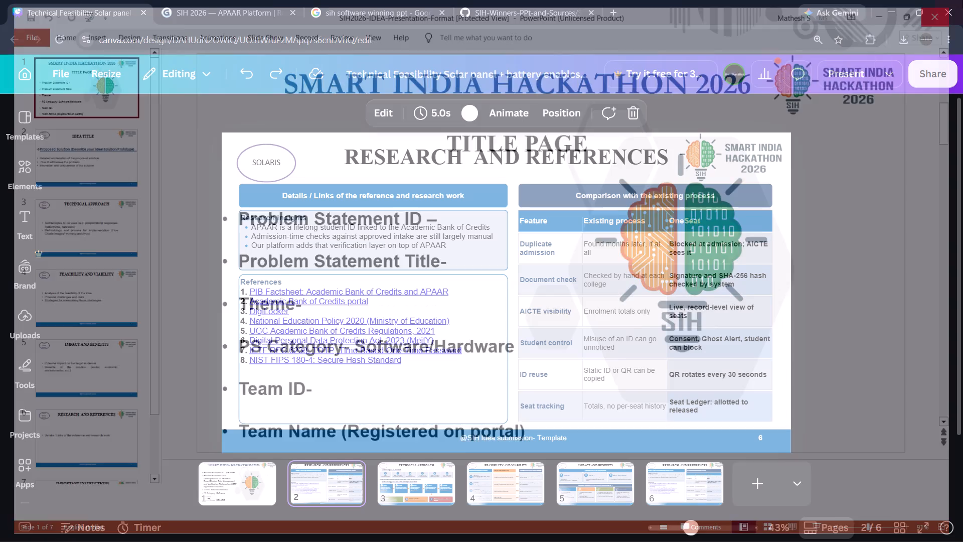
# Undo the earlier edits until slide 2 holds the OneSeat Proposed Solution page again.
pyautogui.click(238, 494)
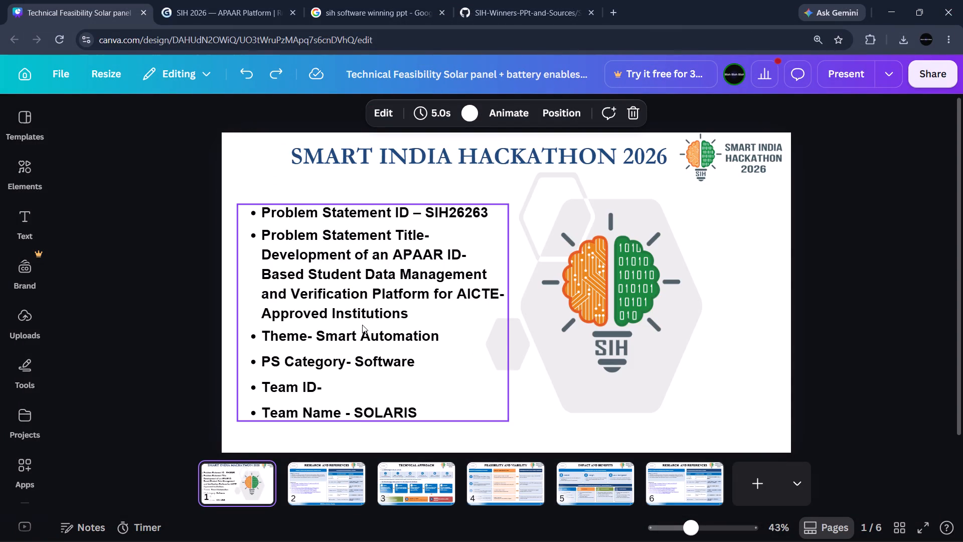
pyautogui.click(319, 485)
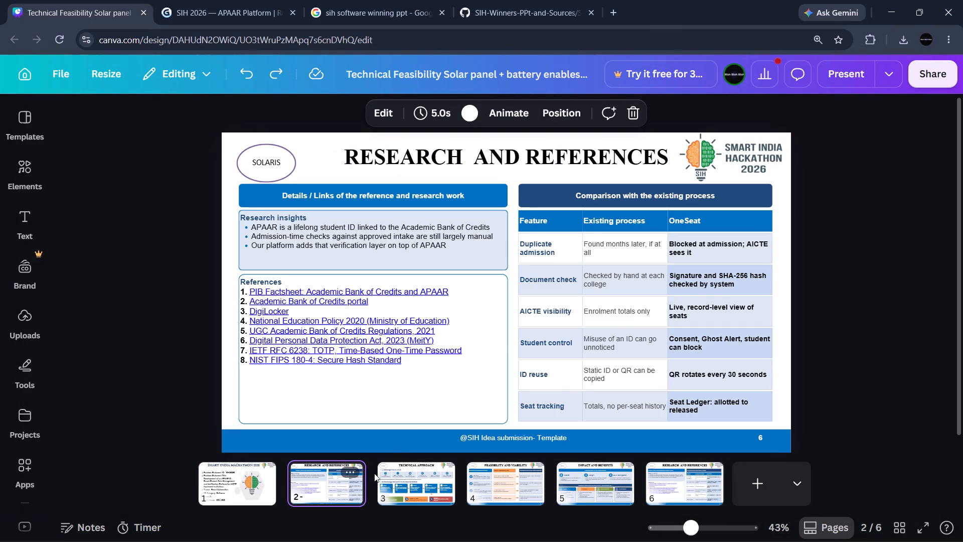
pyautogui.keyDown('ctrl'); pyautogui.click(414, 430); pyautogui.keyUp('ctrl')
pyautogui.hotkey('ctrl', 'z')
pyautogui.hotkey('ctrl', 'z')
pyautogui.hotkey('ctrl', 'z')
pyautogui.hotkey('ctrl', 'z')
pyautogui.hotkey('ctrl', 'z')
pyautogui.hotkey('ctrl', 'z')
pyautogui.hotkey('ctrl', 'z')
pyautogui.hotkey('ctrl', 'z')
pyautogui.hotkey('ctrl', 'z')
pyautogui.hotkey('ctrl', 'z')
pyautogui.hotkey('ctrl', 'z')
pyautogui.hotkey('ctrl', 'z')
pyautogui.hotkey('ctrl', 'z')
pyautogui.hotkey('ctrl', 'z')
pyautogui.hotkey('ctrl', 'z')
pyautogui.hotkey('ctrl', 'z')
pyautogui.hotkey('ctrl', 'z')
pyautogui.hotkey('ctrl', 'z')
pyautogui.hotkey('ctrl', 'z')
pyautogui.hotkey('ctrl', 'z')
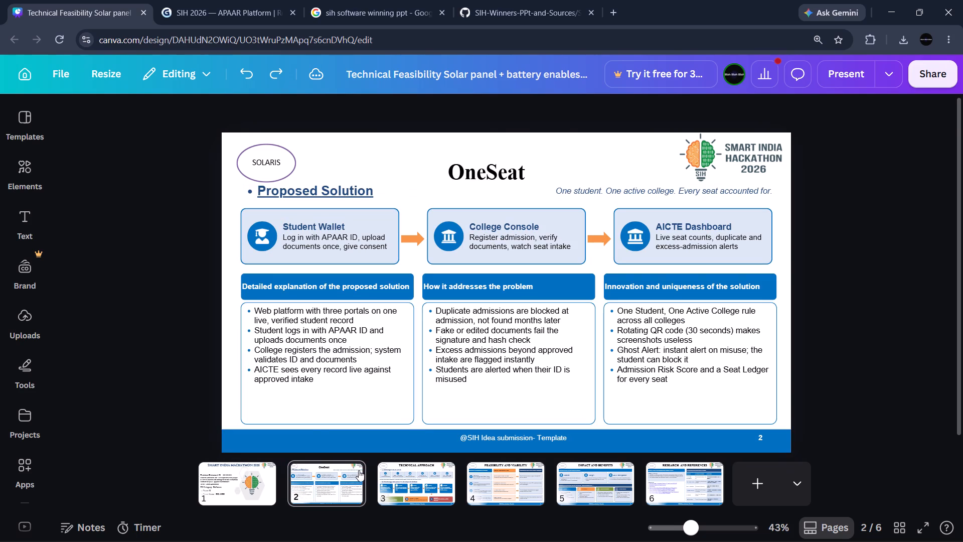
# Redo the edits up to the enlarged bullet text and shortened first-column box on the OneSeat slide.
pyautogui.click(347, 480)
pyautogui.click(333, 492)
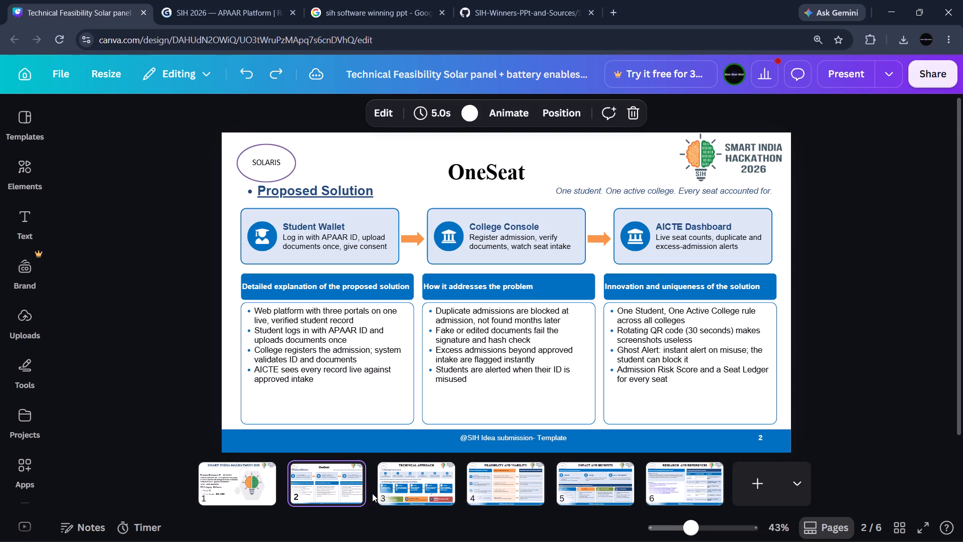
pyautogui.hotkey('ctrl', 'y')
pyautogui.hotkey('ctrl', 'y')
pyautogui.hotkey('ctrl', 'y')
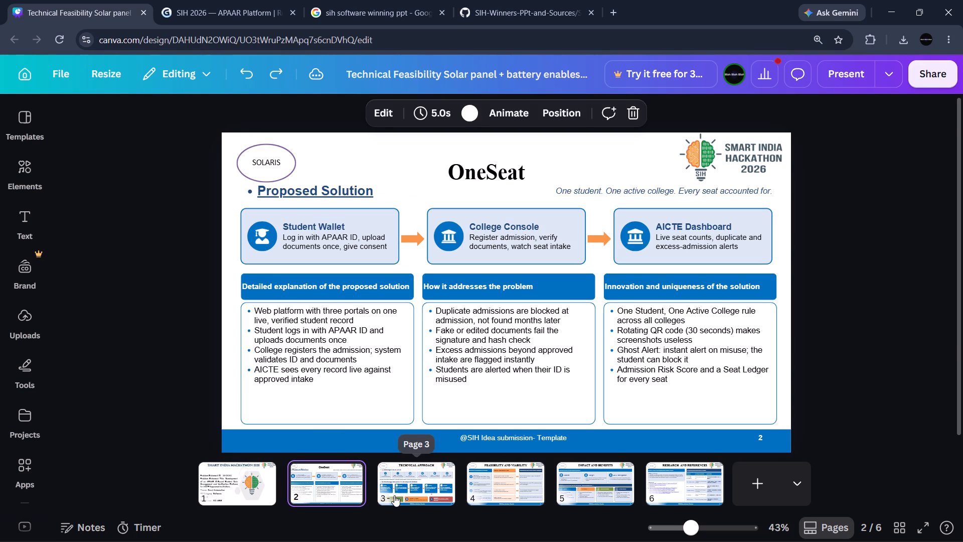
pyautogui.hotkey('ctrl', 'y')
pyautogui.hotkey('ctrl', 'y')
pyautogui.hotkey('ctrl', 'y')
pyautogui.hotkey('ctrl', 'y')
pyautogui.hotkey('ctrl', 'y')
pyautogui.hotkey('ctrl', 'y')
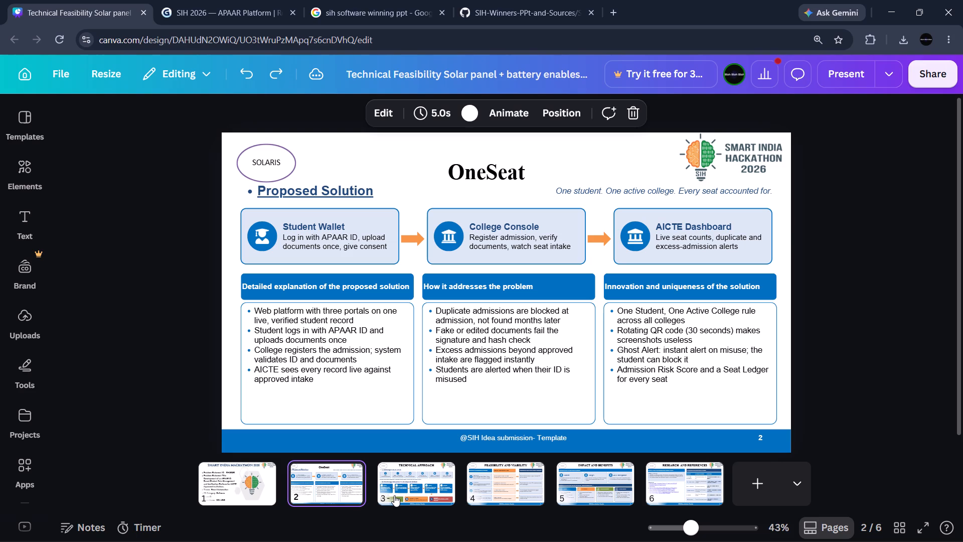
pyautogui.hotkey('ctrl', 'y')
pyautogui.hotkey('ctrl', 'y')
pyautogui.hotkey('ctrl', 'y')
pyautogui.hotkey('ctrl', 'y')
pyautogui.hotkey('ctrl', 'y')
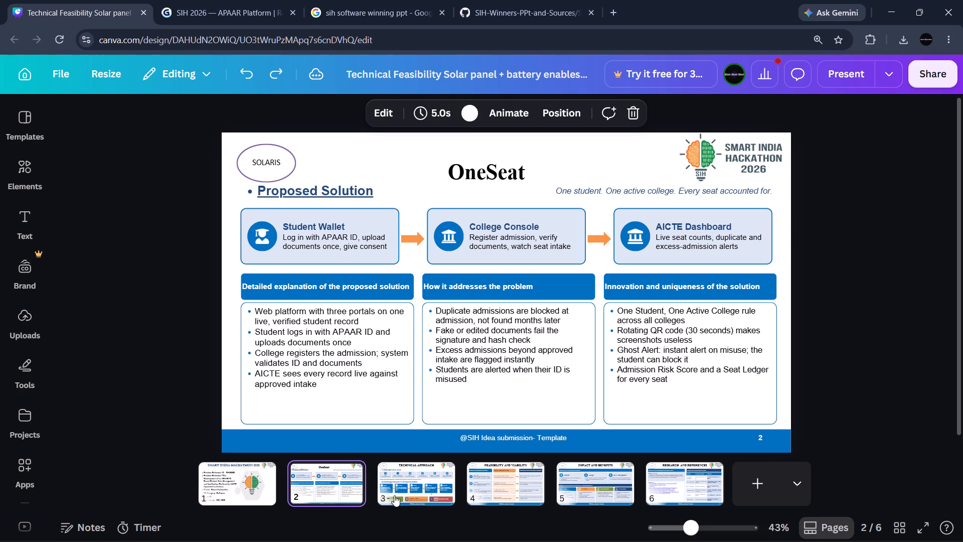
pyautogui.hotkey('ctrl', 'y')
pyautogui.hotkey('ctrl', 'y')
pyautogui.hotkey('ctrl', 'y')
pyautogui.hotkey('ctrl', 'y')
pyautogui.hotkey('ctrl', 'y')
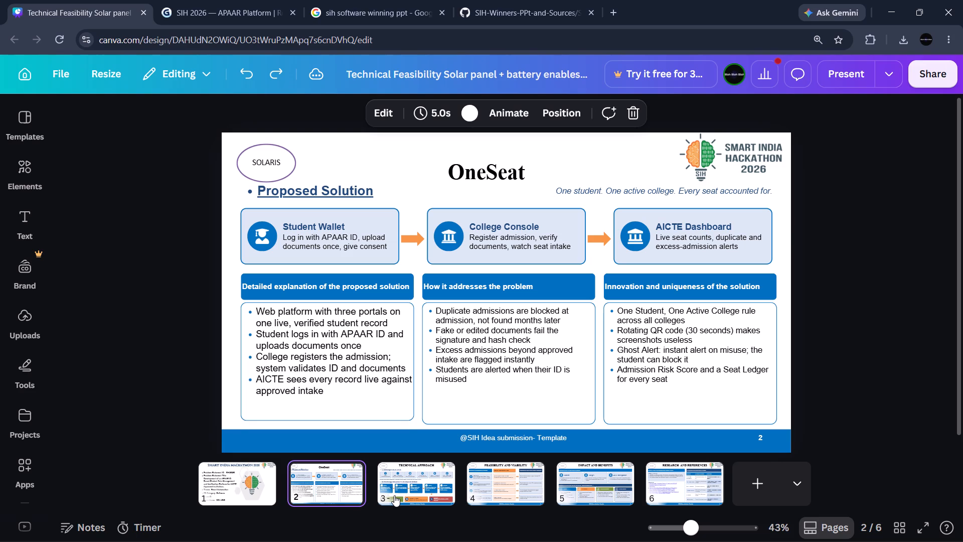
# Redo the OneSeat slide's footer text removal, the centring of its column headings and the larger bullets in the other two columns.
pyautogui.hotkey('ctrl', 'y')
pyautogui.hotkey('ctrl', 'y')
pyautogui.hotkey('ctrl', 'y')
pyautogui.hotkey('ctrl', 'y')
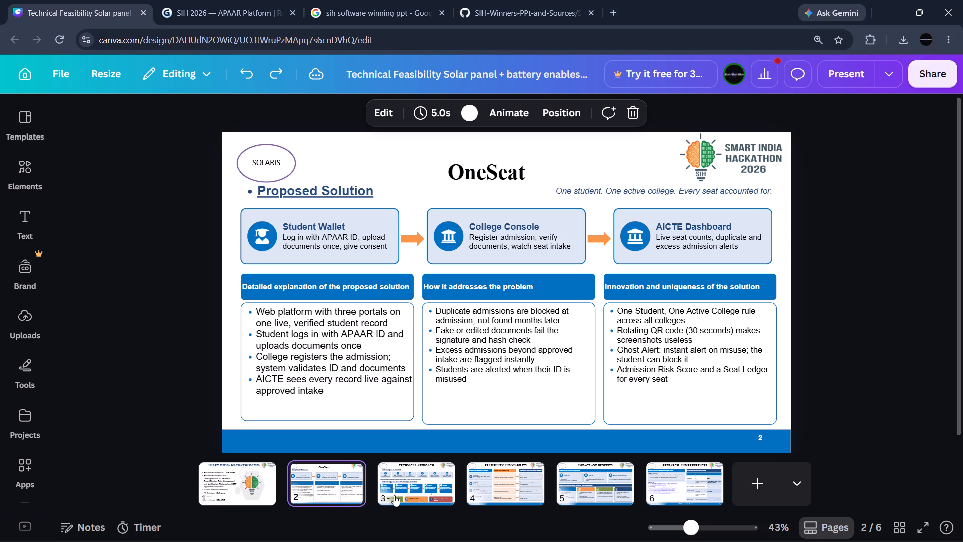
pyautogui.hotkey('ctrl', 'y')
pyautogui.hotkey('ctrl', 'y')
pyautogui.hotkey('ctrl', 'y')
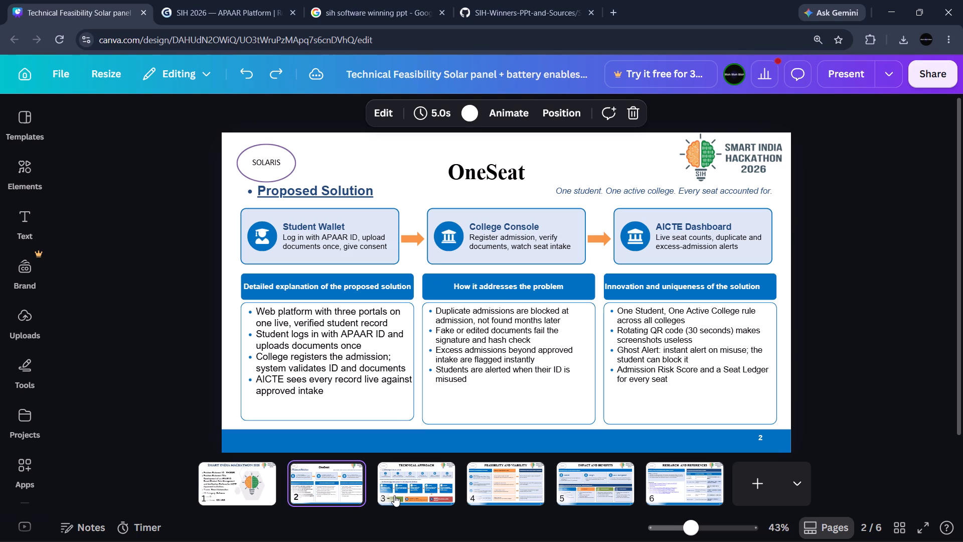
pyautogui.hotkey('ctrl', 'y')
pyautogui.hotkey('ctrl', 'y')
pyautogui.hotkey('ctrl', 'y')
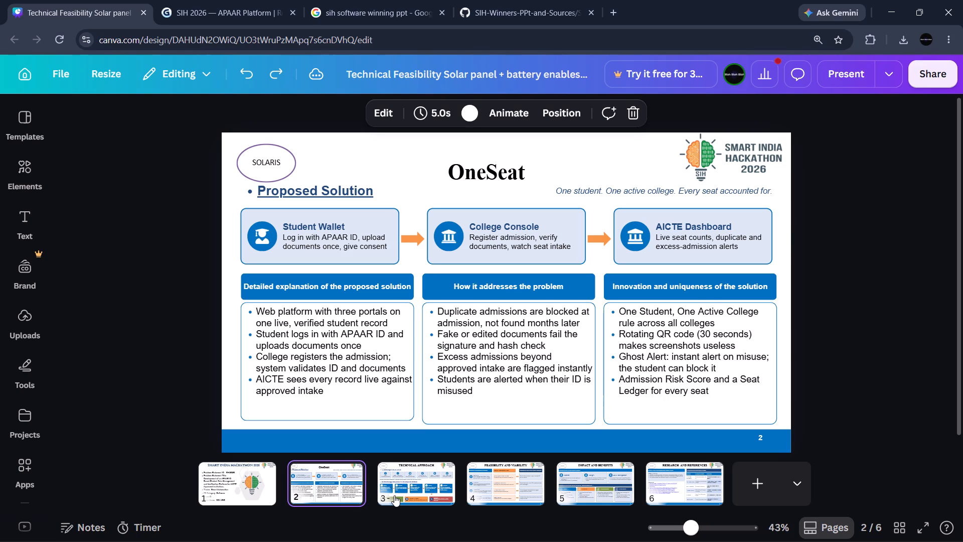
# Redo the spacing and sizing of the OneSeat slide's three bullet boxes, keeping the OneSeat page instead of its Technical Approach replacement.
pyautogui.hotkey('ctrl', 'y')
pyautogui.hotkey('ctrl', 'y')
pyautogui.hotkey('ctrl', 'y')
pyautogui.hotkey('ctrl', 'y')
pyautogui.hotkey('ctrl', 'y')
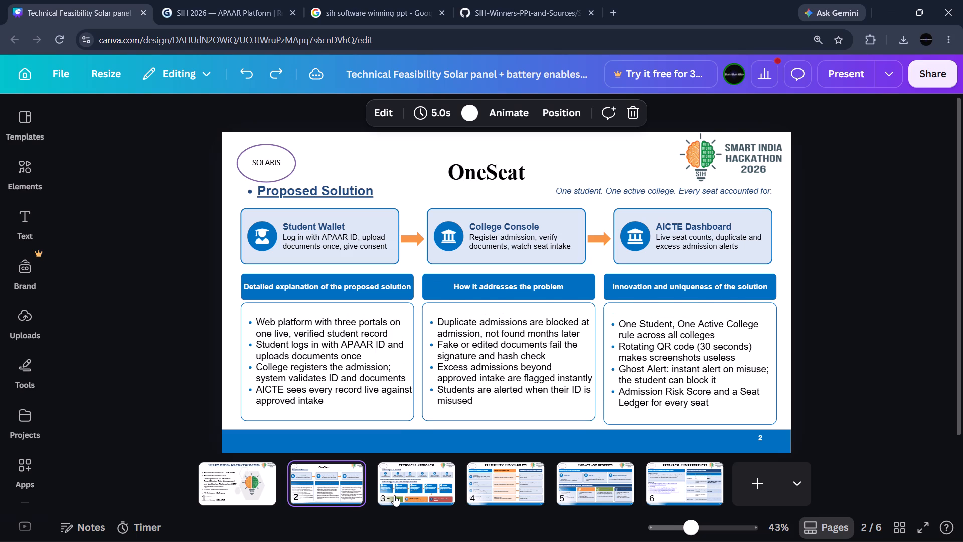
pyautogui.hotkey('ctrl', 'y')
pyautogui.hotkey('ctrl', 'y')
pyautogui.hotkey('ctrl', 'y')
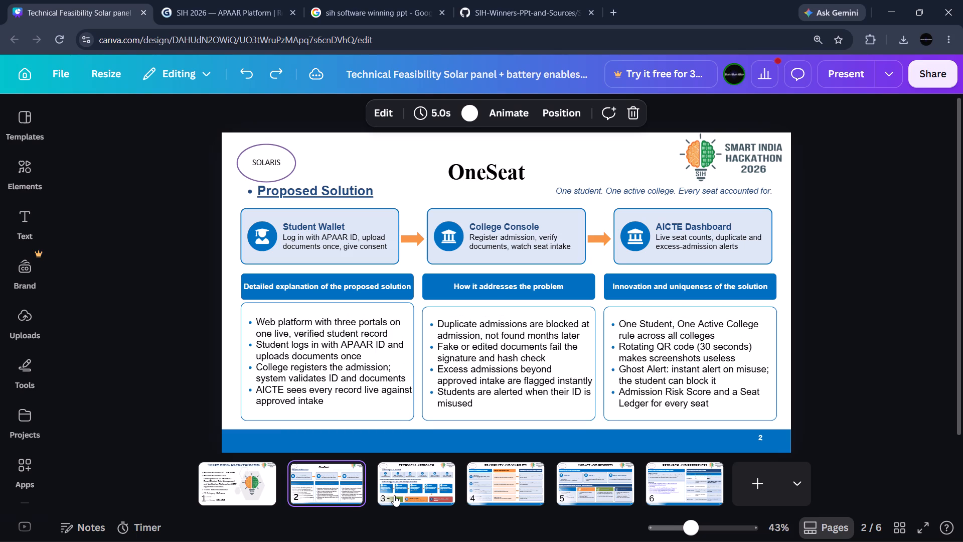
pyautogui.hotkey('ctrl', 'y')
pyautogui.hotkey('ctrl', 'y')
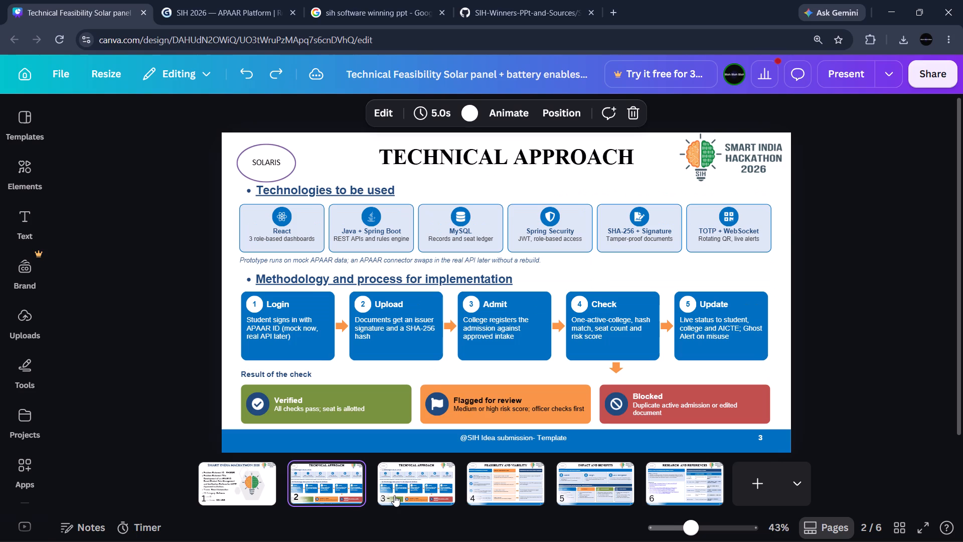
pyautogui.hotkey('ctrl', 'z')
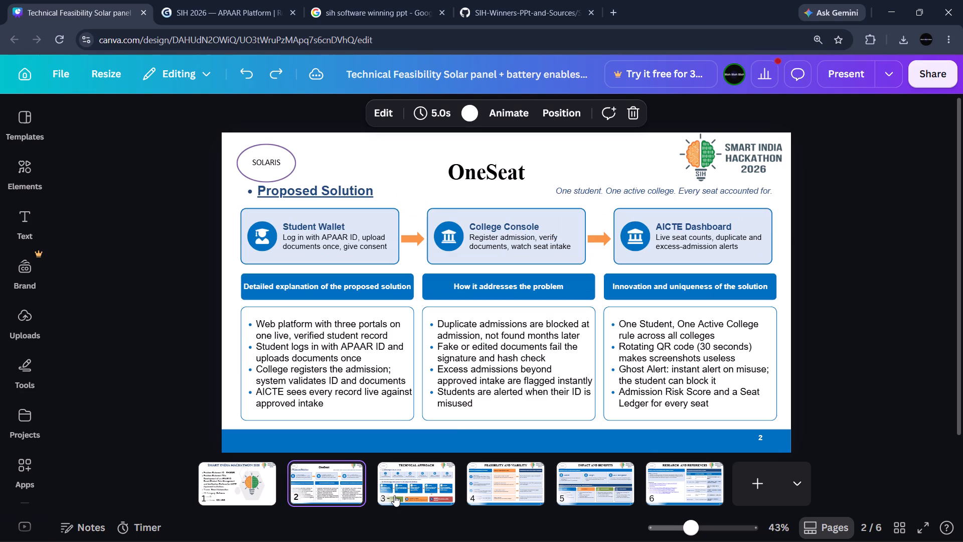
# Centre the text of the three column headings on the Feasibility and Viability slide.
pyautogui.click(410, 490)
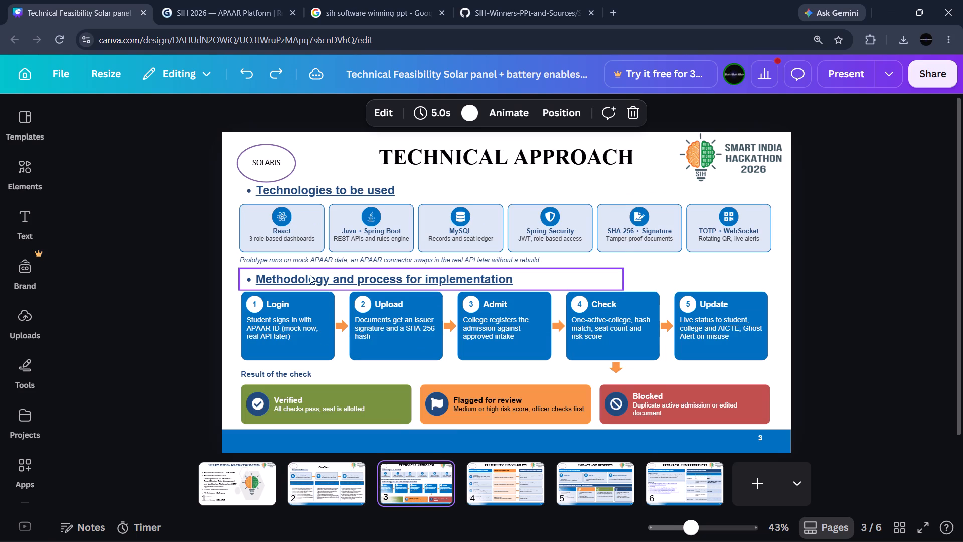
pyautogui.hscroll(1, 326, 282)
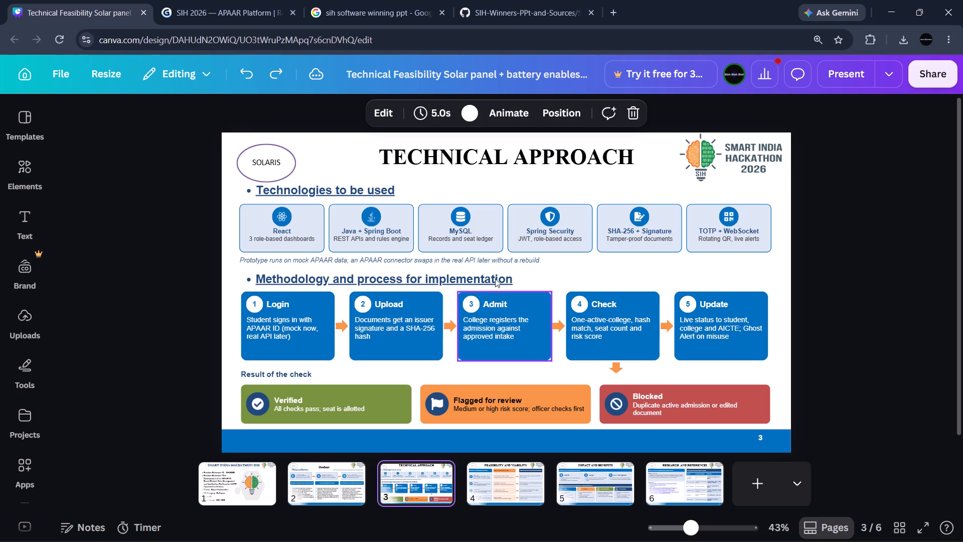
pyautogui.click(502, 495)
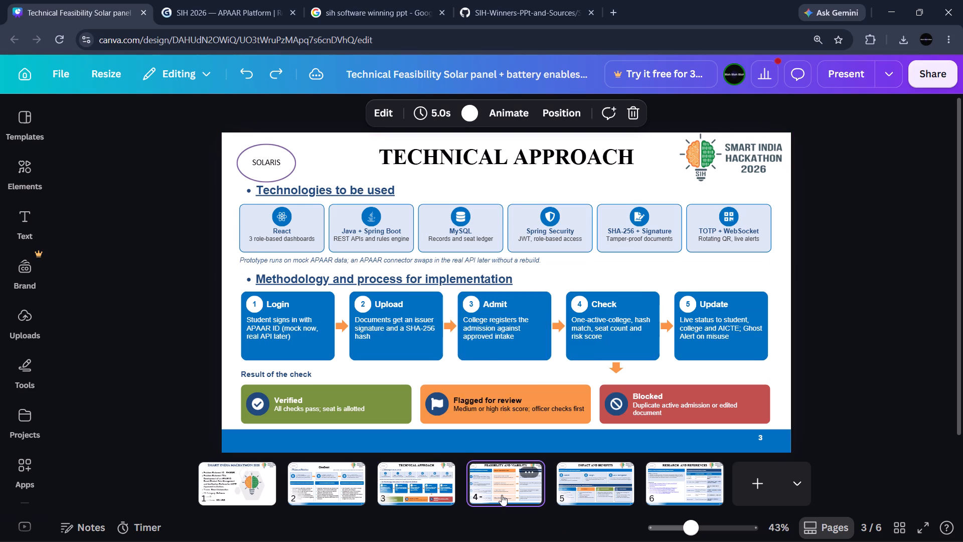
pyautogui.click(344, 199)
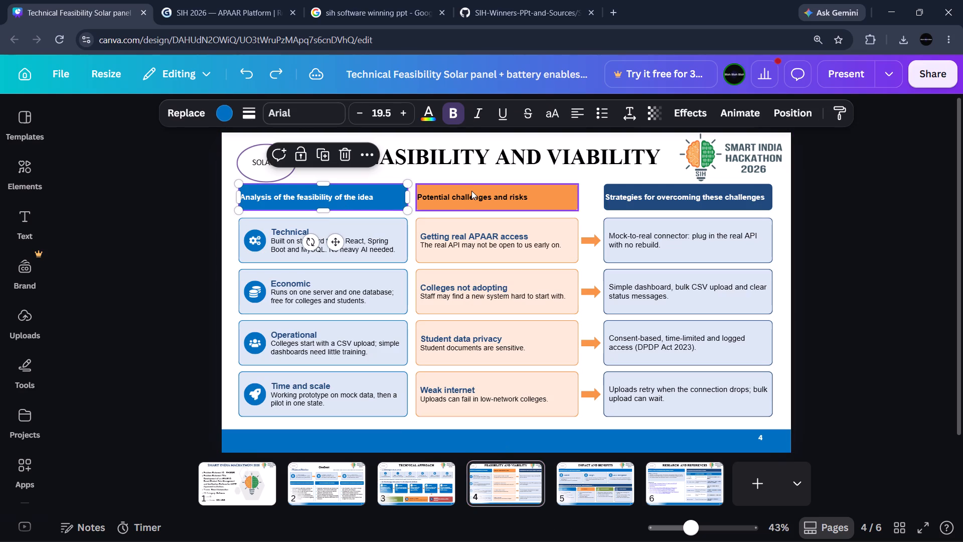
pyautogui.keyDown('ctrl'); pyautogui.click(471, 191); pyautogui.keyUp('ctrl')
pyautogui.moveTo(780, 192); pyautogui.dragTo(483, 201)
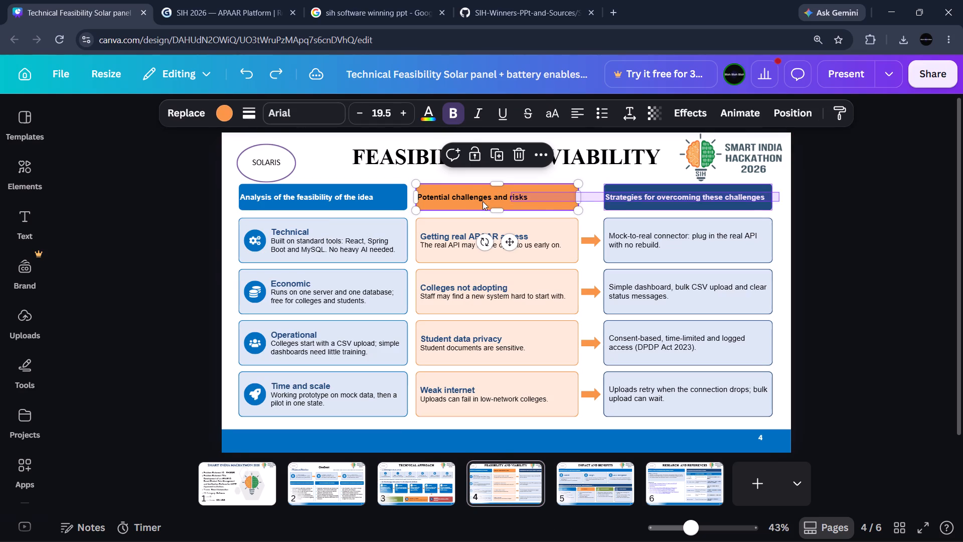
pyautogui.moveTo(483, 201); pyautogui.dragTo(336, 199)
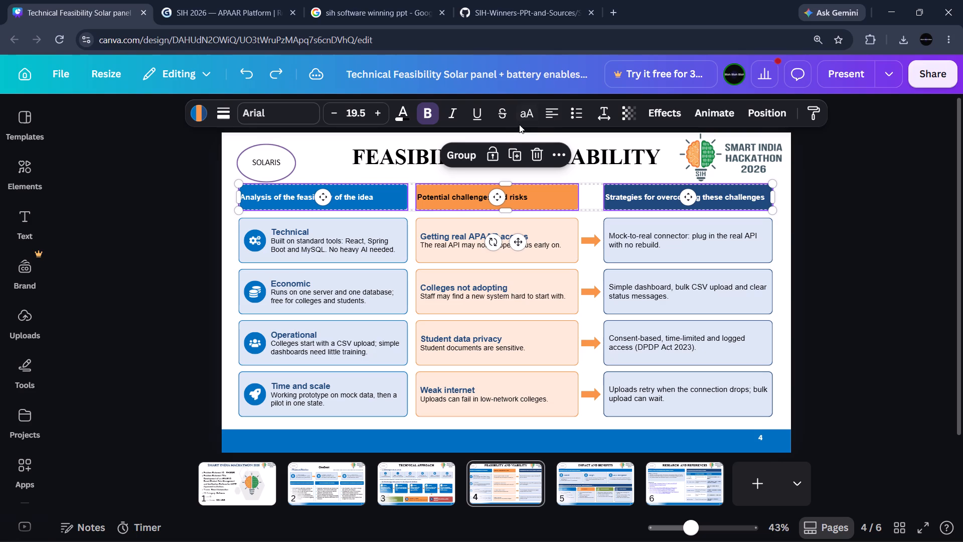
pyautogui.click(554, 115)
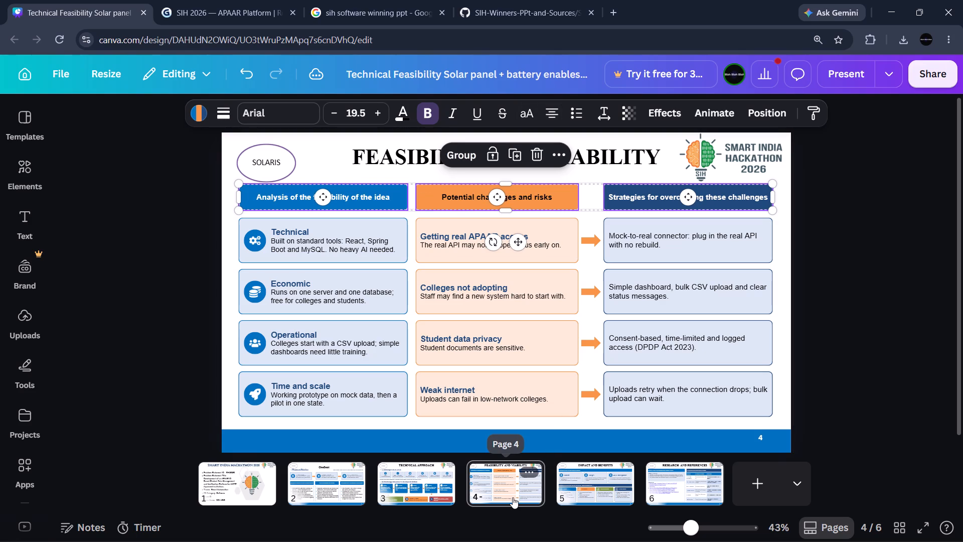
pyautogui.click(513, 498)
# Centre the "Potential impact on the target audience" and "Benefits of the solution" banner headings on the Impact and Benefits slide.
pyautogui.click(425, 489)
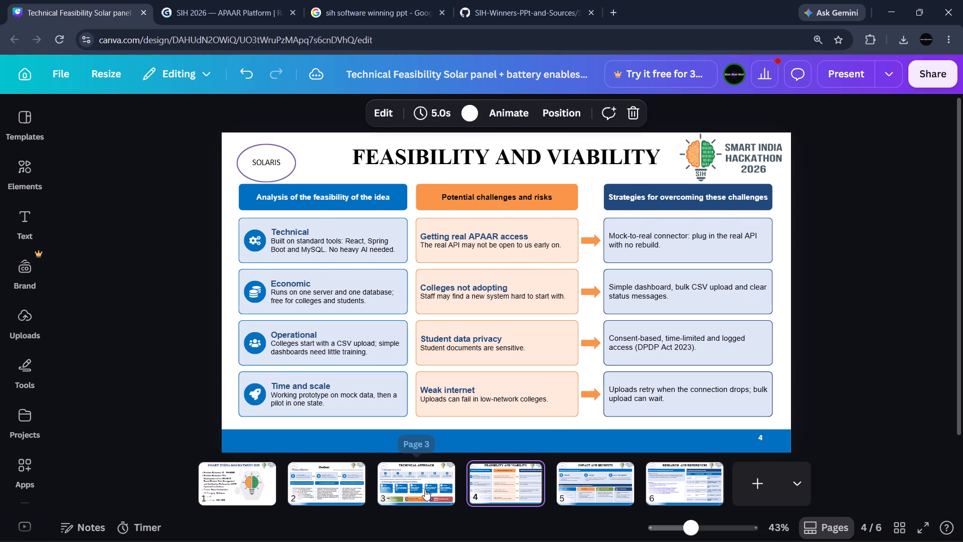
pyautogui.click(500, 496)
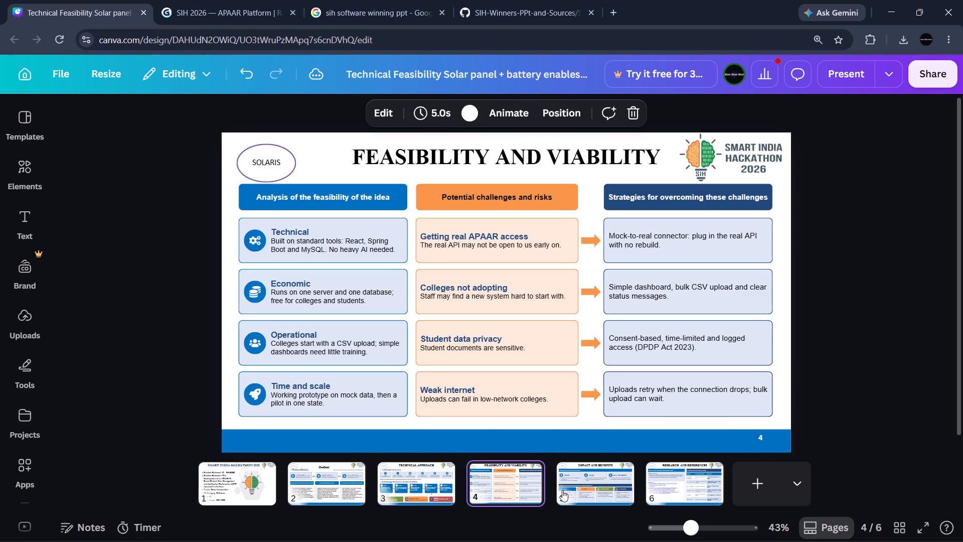
pyautogui.click(580, 493)
pyautogui.click(382, 190)
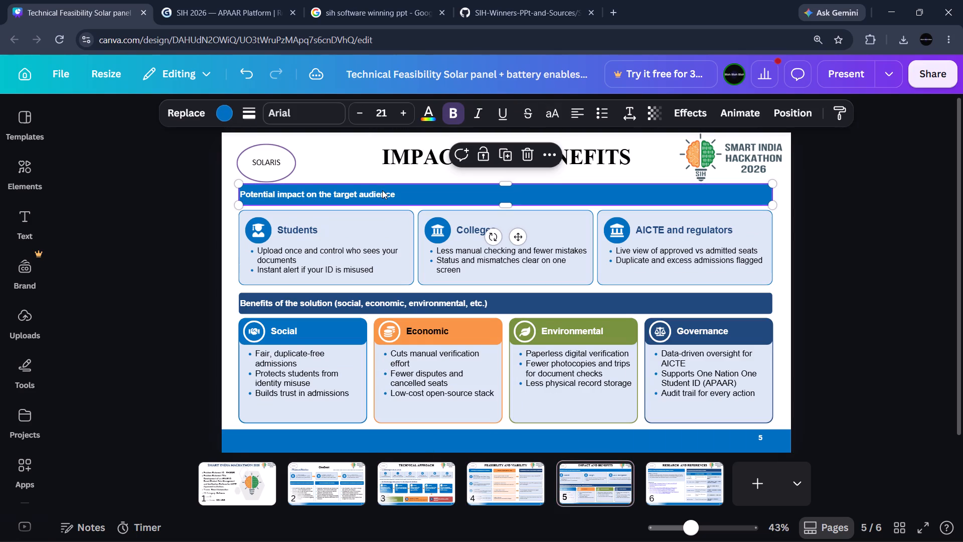
pyautogui.click(572, 109)
pyautogui.click(427, 309)
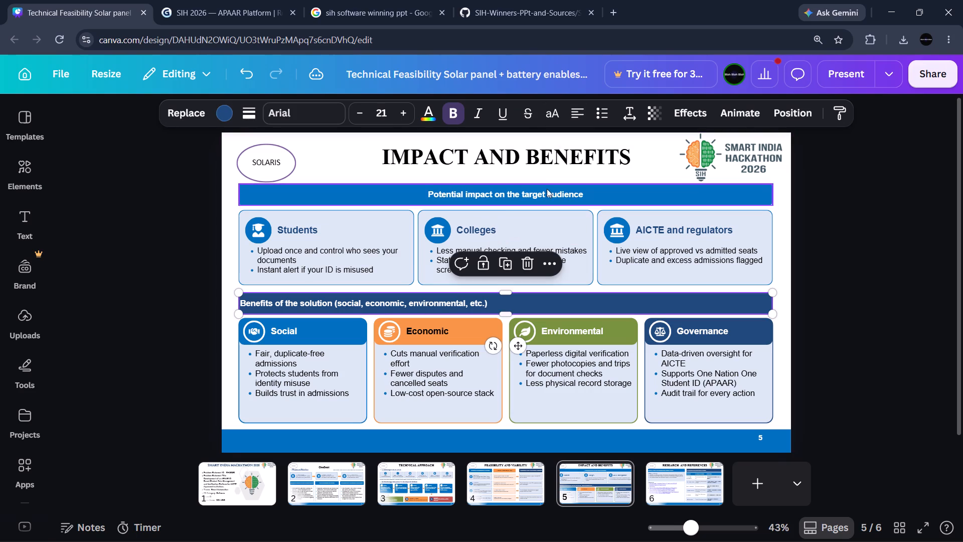
pyautogui.click(497, 306)
pyautogui.click(582, 97)
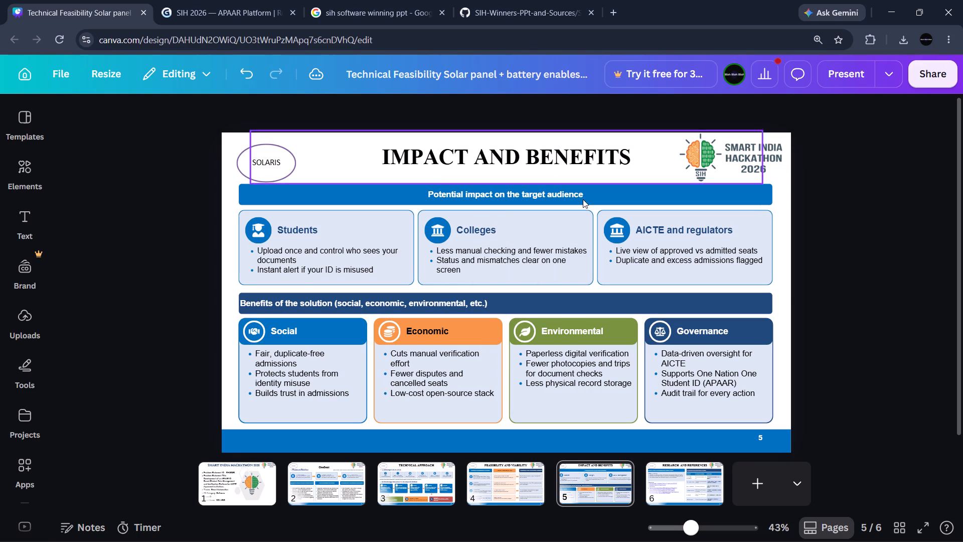
pyautogui.click(554, 308)
pyautogui.click(586, 102)
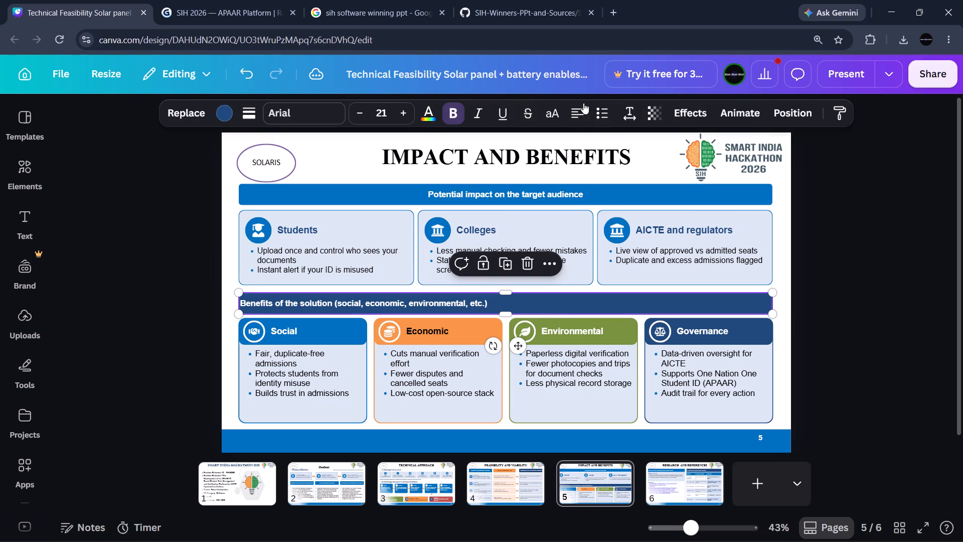
pyautogui.click(578, 107)
# Centre the reference-work and existing-process comparison headings on the Research and References slide, leaving both without list formatting.
pyautogui.click(680, 493)
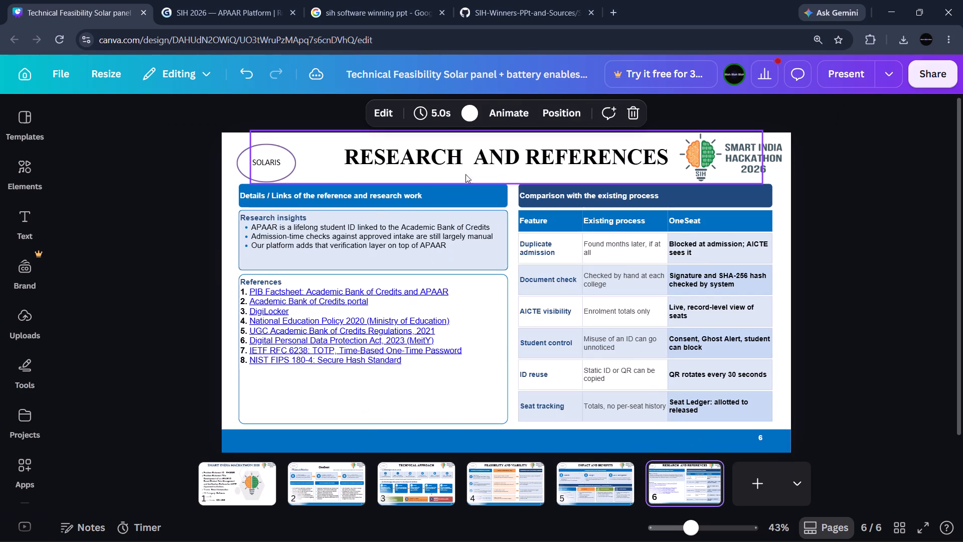
pyautogui.click(441, 184)
pyautogui.click(565, 114)
pyautogui.click(571, 113)
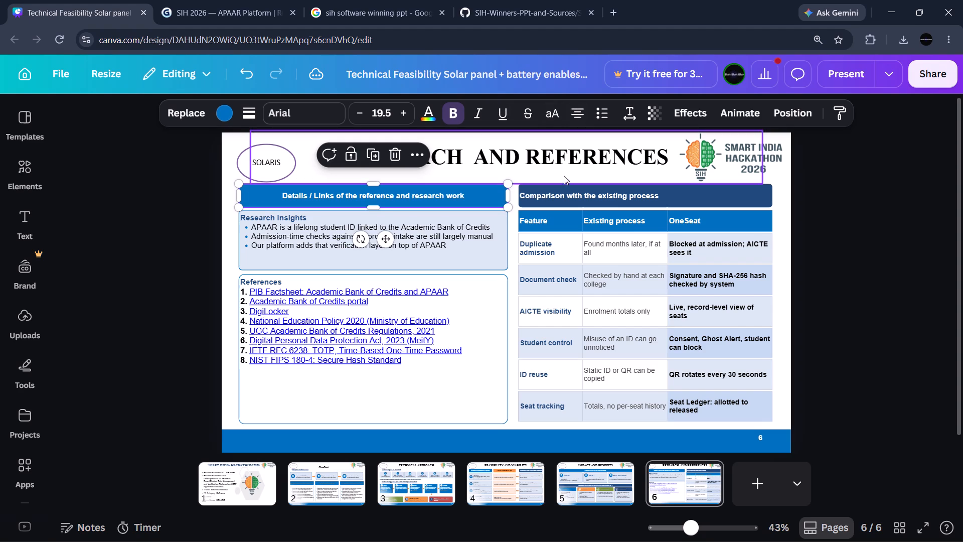
pyautogui.click(561, 189)
pyautogui.click(602, 102)
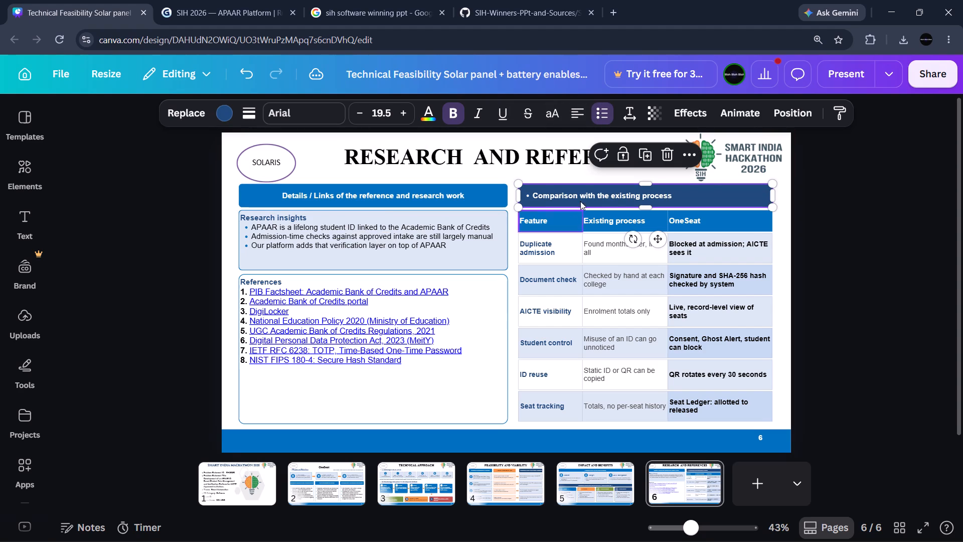
pyautogui.click(601, 109)
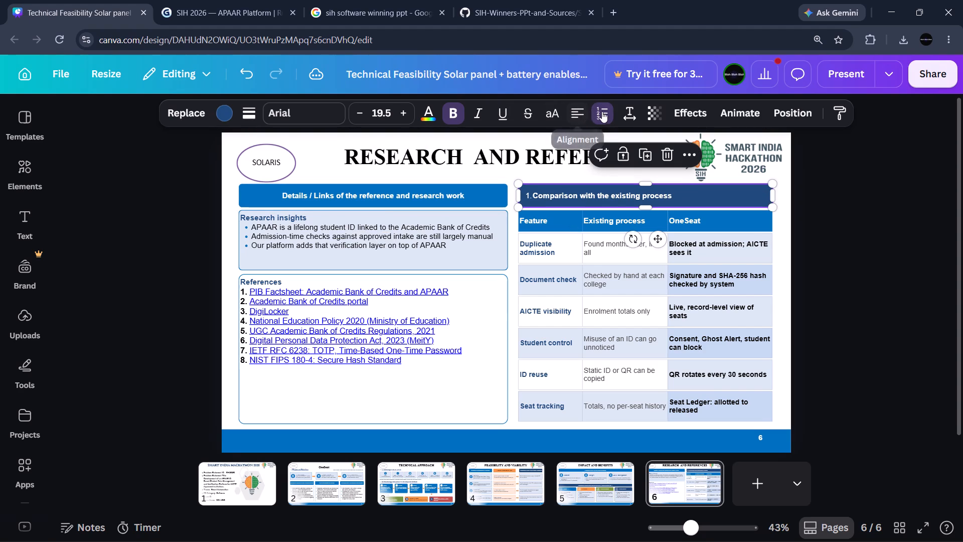
pyautogui.click(605, 111)
pyautogui.click(580, 113)
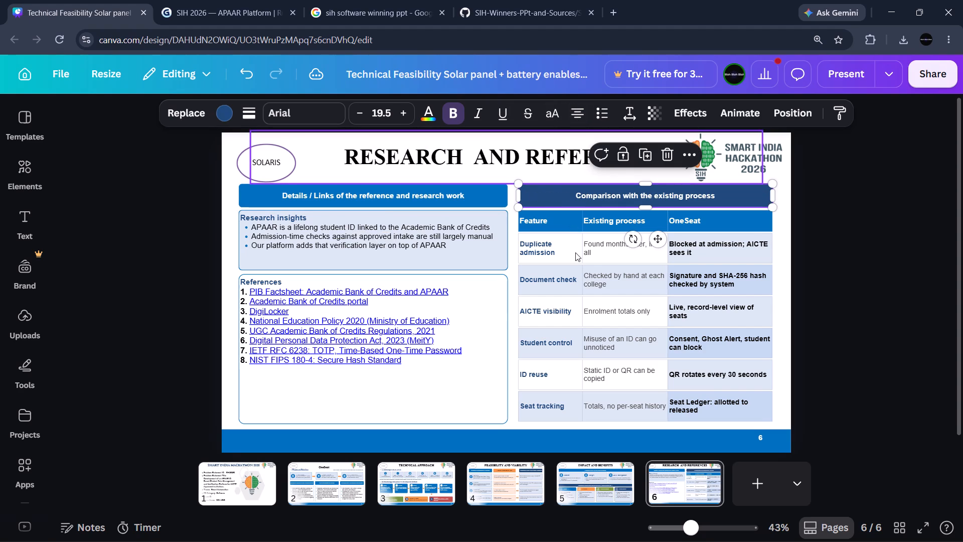
# Review the slides from Impact and Benefits back to the title slide, checking their headings and layout.
pyautogui.click(569, 489)
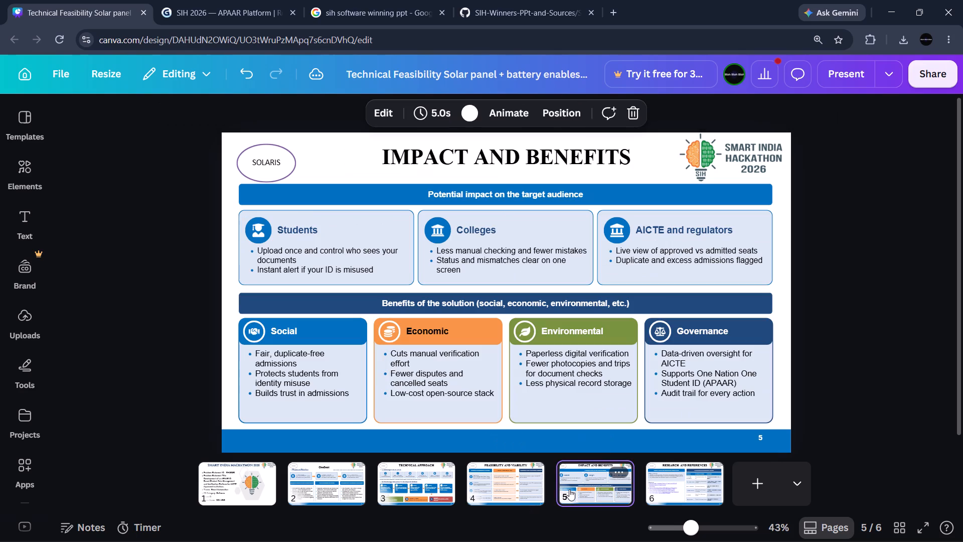
pyautogui.click(519, 489)
pyautogui.click(420, 494)
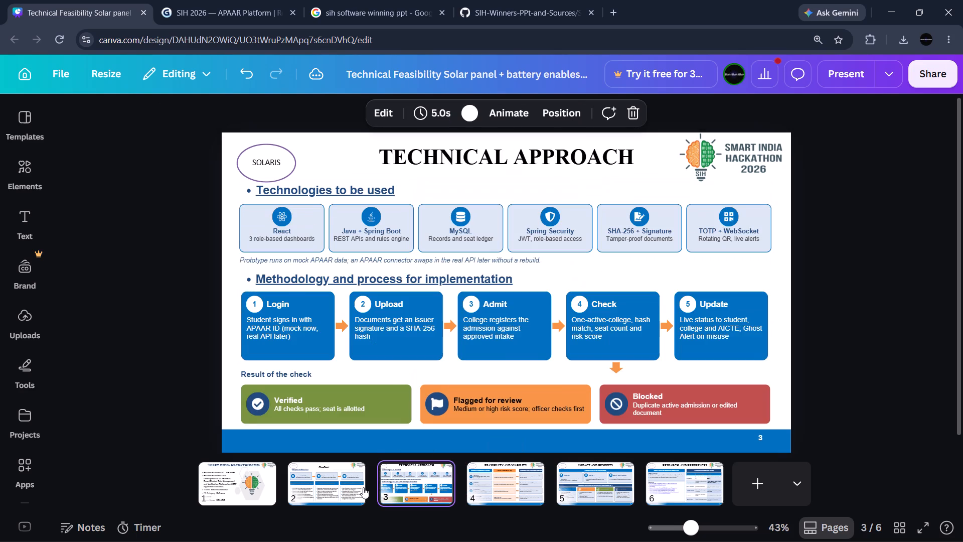
pyautogui.click(352, 487)
pyautogui.click(352, 487)
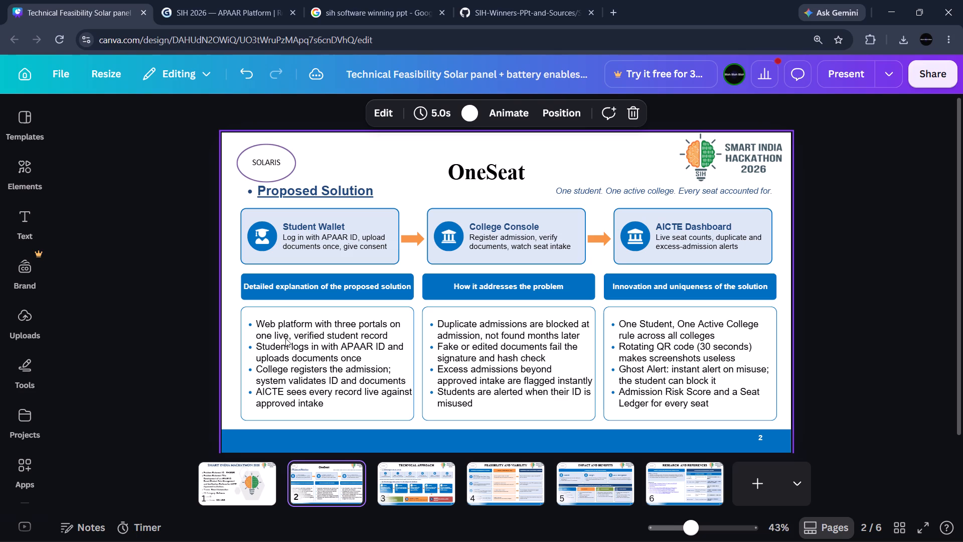
pyautogui.click(237, 487)
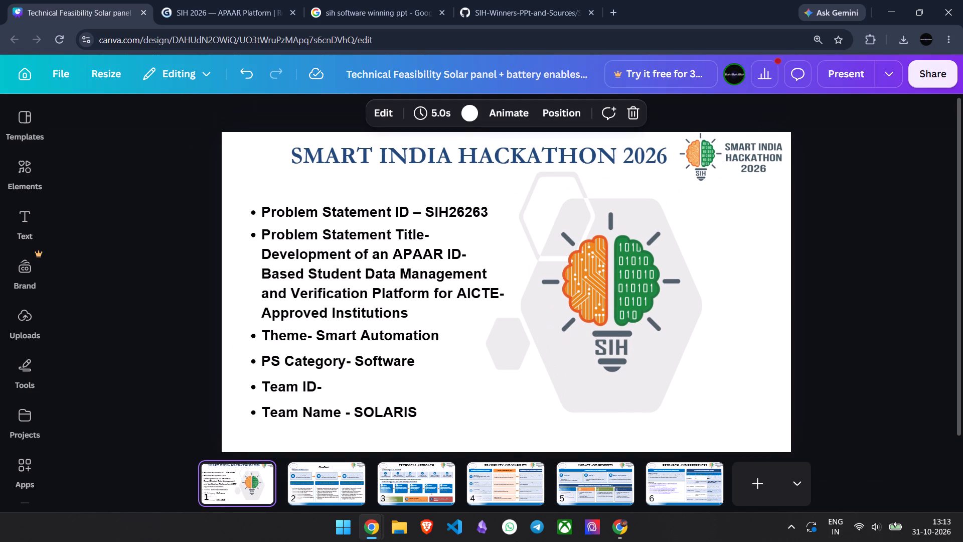
pyautogui.click(129, 425)
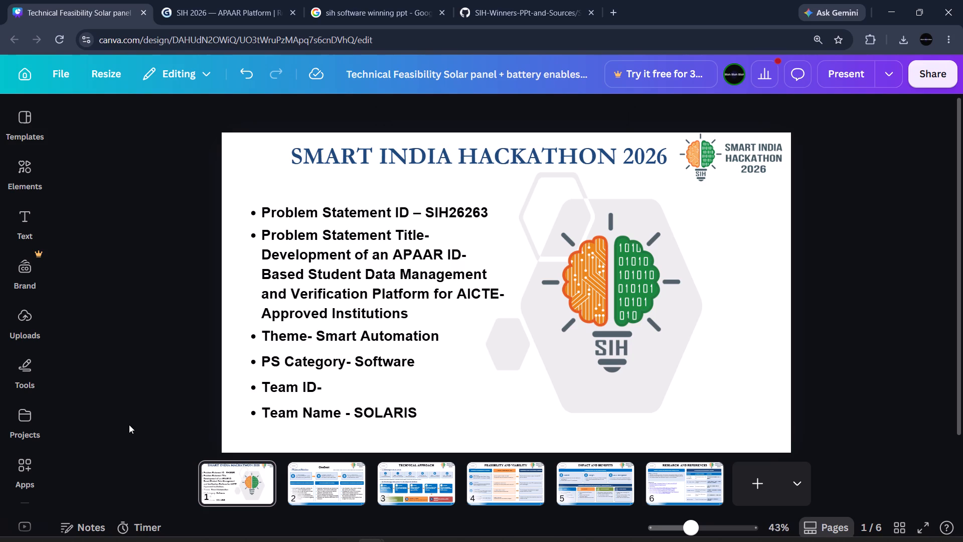
pyautogui.click(320, 485)
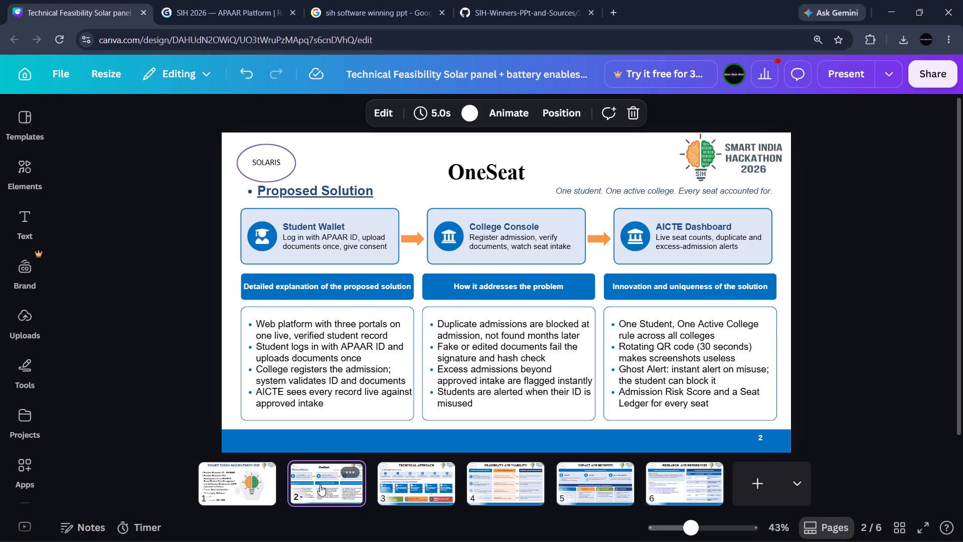
pyautogui.click(261, 491)
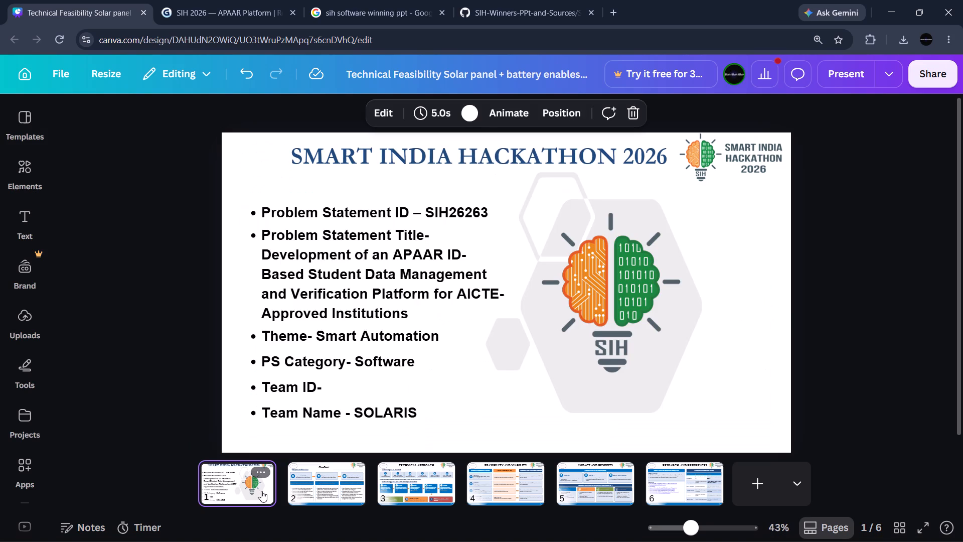
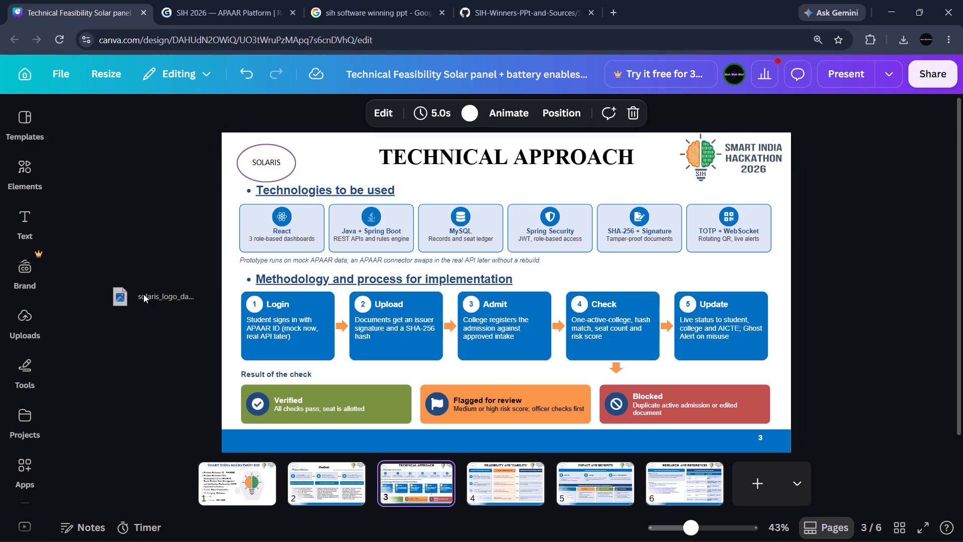
# Place the newly uploaded dark Solaris logo image on the Technical Approach slide.
pyautogui.click(23, 332)
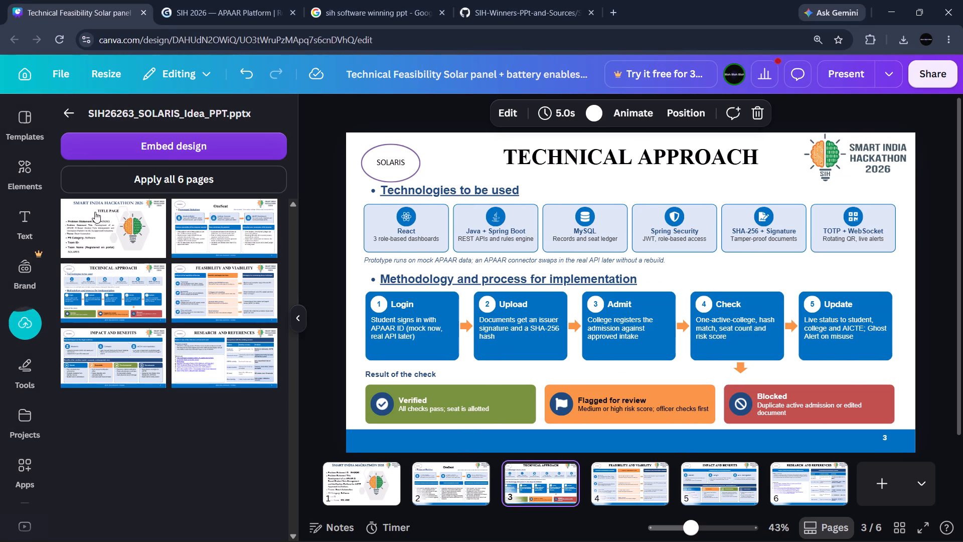
pyautogui.click(69, 119)
pyautogui.click(87, 234)
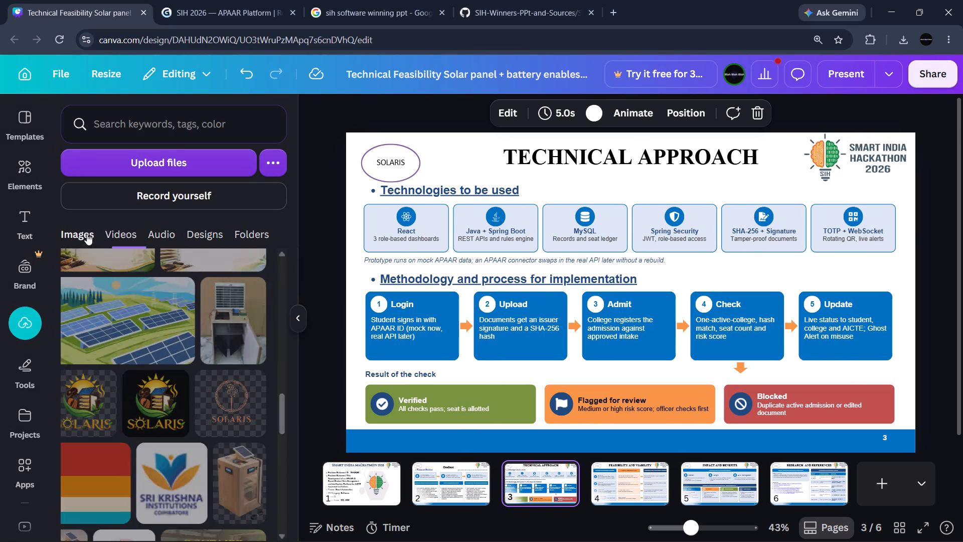
pyautogui.scroll(9, 112, 265)
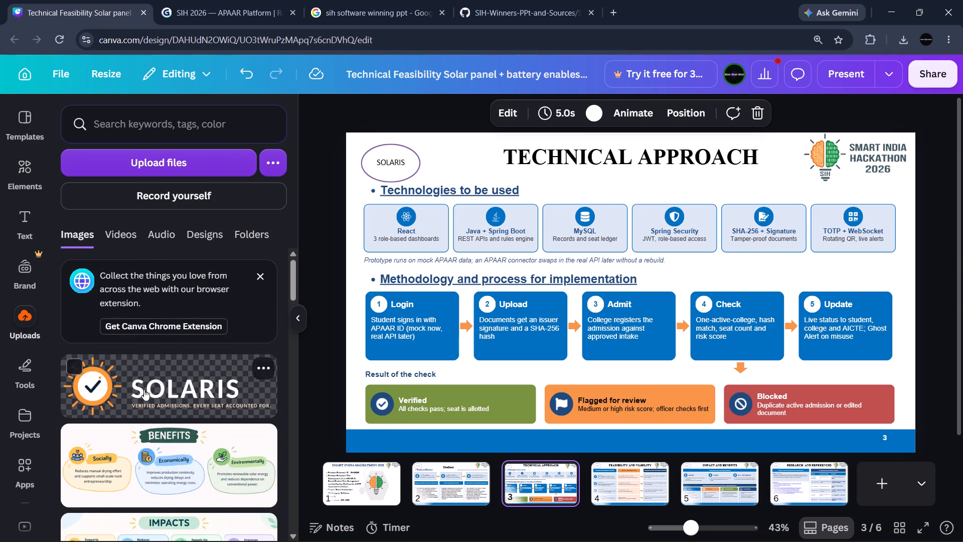
pyautogui.moveTo(143, 396); pyautogui.dragTo(449, 163)
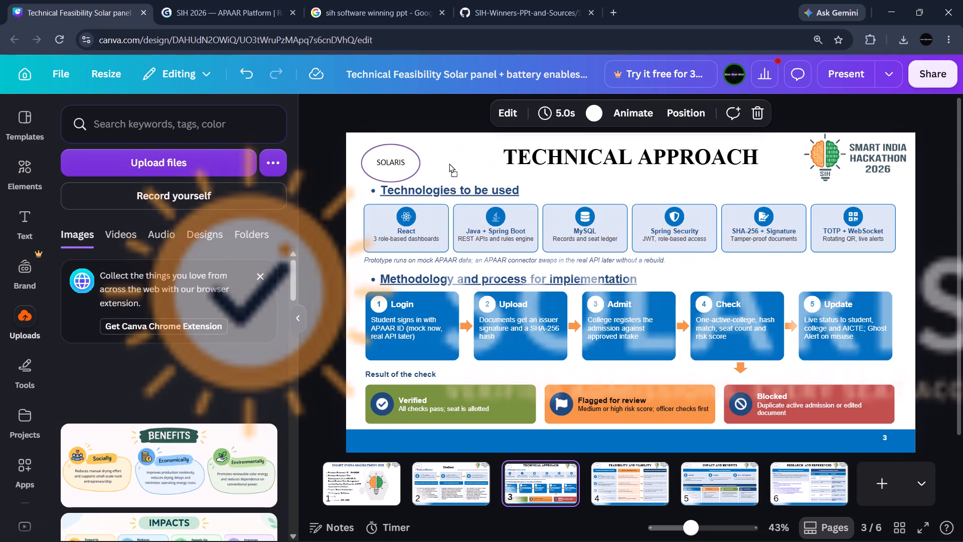
pyautogui.moveTo(449, 163); pyautogui.dragTo(542, 244)
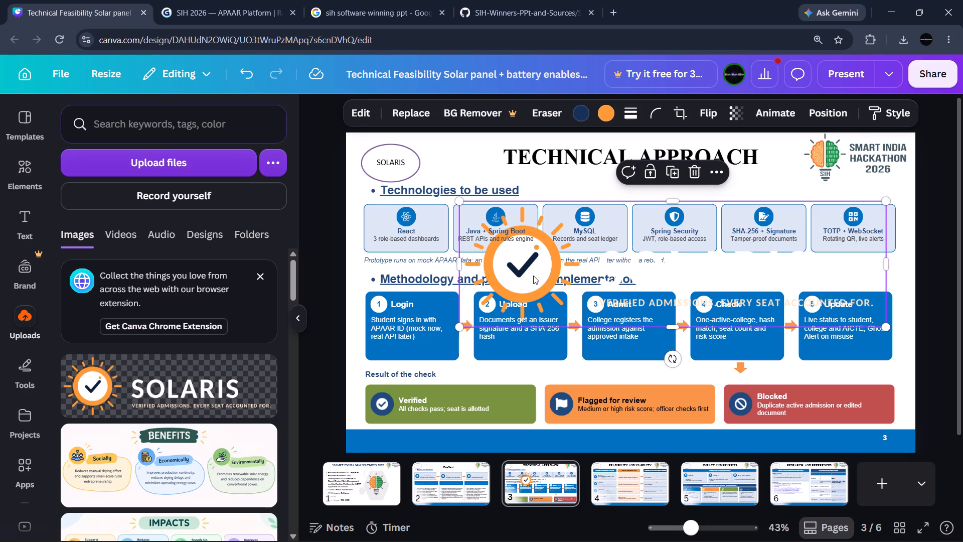
# Crop the Solaris logo freeform so only the sun-and-checkmark symbol remains, without the name and tagline.
pyautogui.doubleClick(677, 109)
pyautogui.click(684, 112)
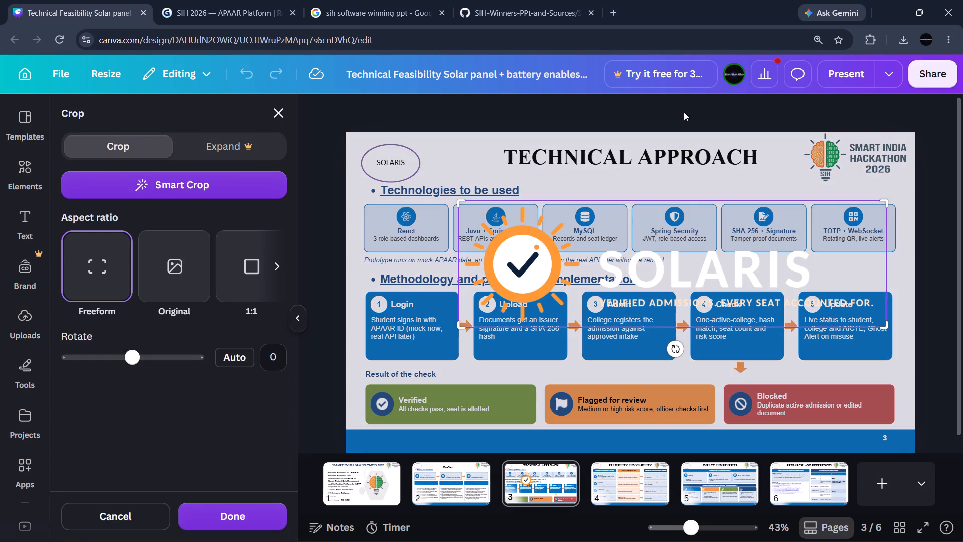
pyautogui.moveTo(887, 258); pyautogui.dragTo(874, 258)
pyautogui.moveTo(874, 258); pyautogui.dragTo(883, 268)
pyautogui.moveTo(887, 326); pyautogui.dragTo(594, 319)
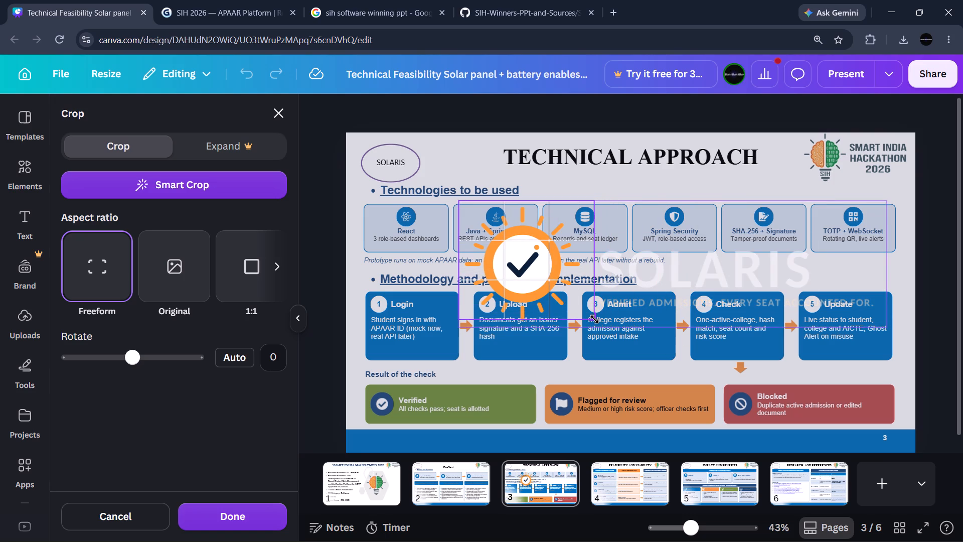
pyautogui.moveTo(594, 319); pyautogui.dragTo(594, 326)
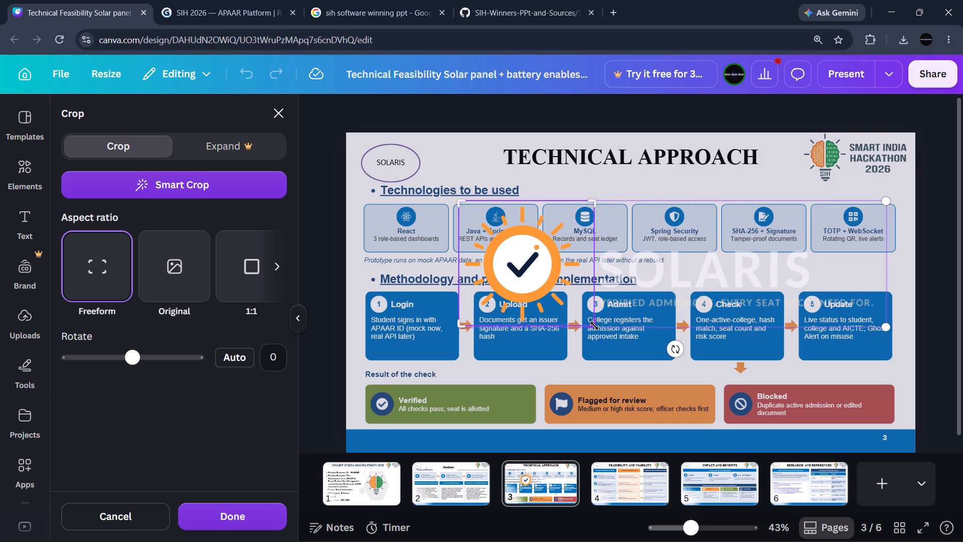
pyautogui.click(211, 504)
# Delete the oval with the SOLARIS team name from the Technical Approach slide.
pyautogui.click(409, 160)
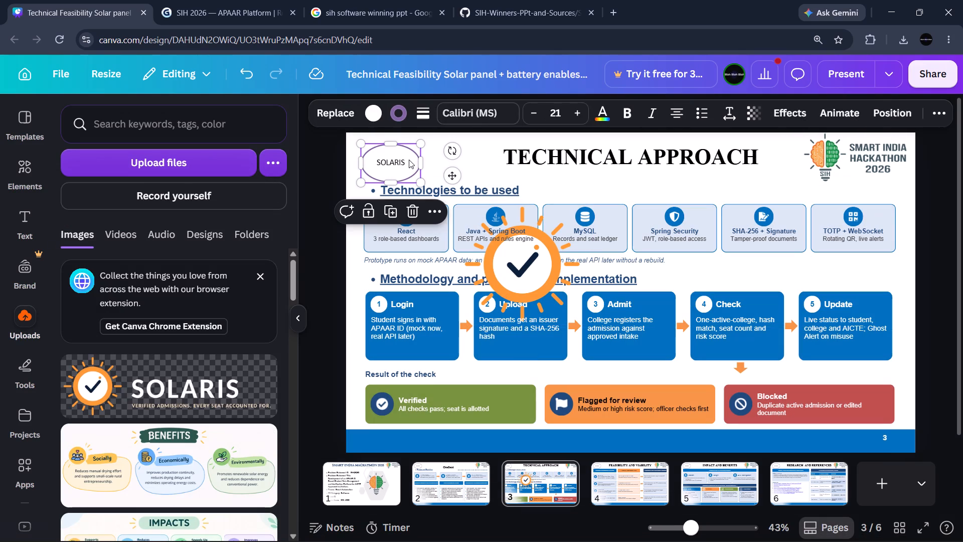
pyautogui.press('BackSpace')
# Shrink the cropped sun-and-checkmark logo to about half its size.
pyautogui.click(497, 241)
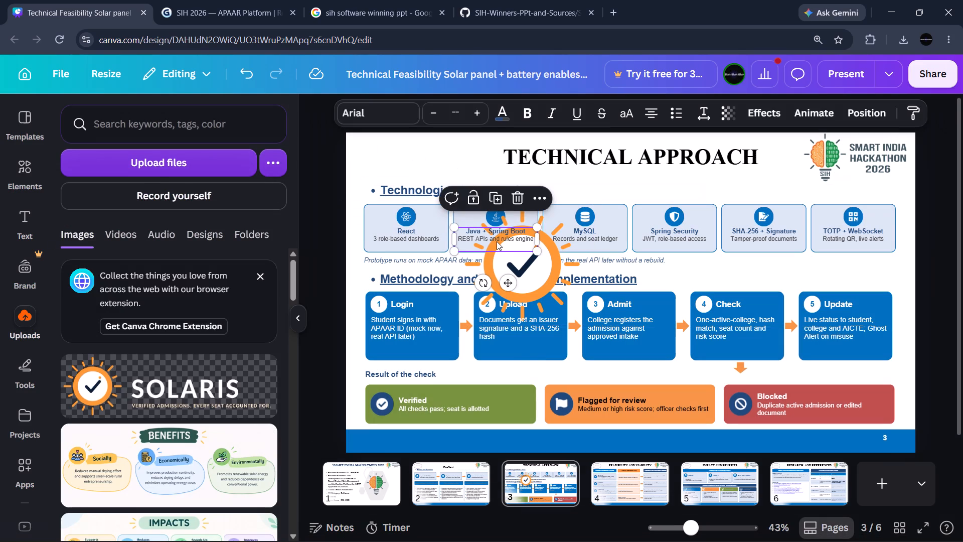
pyautogui.click(528, 270)
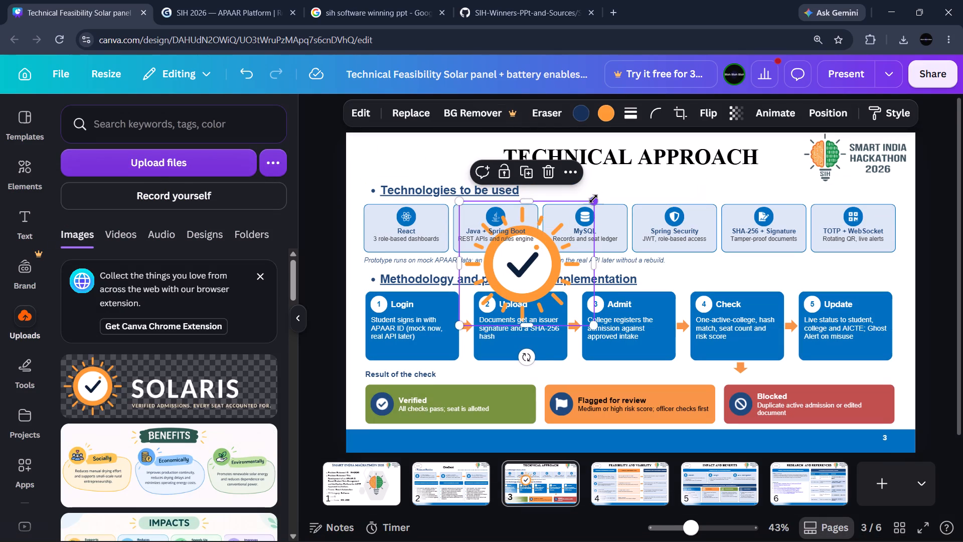
pyautogui.moveTo(593, 199); pyautogui.dragTo(515, 255)
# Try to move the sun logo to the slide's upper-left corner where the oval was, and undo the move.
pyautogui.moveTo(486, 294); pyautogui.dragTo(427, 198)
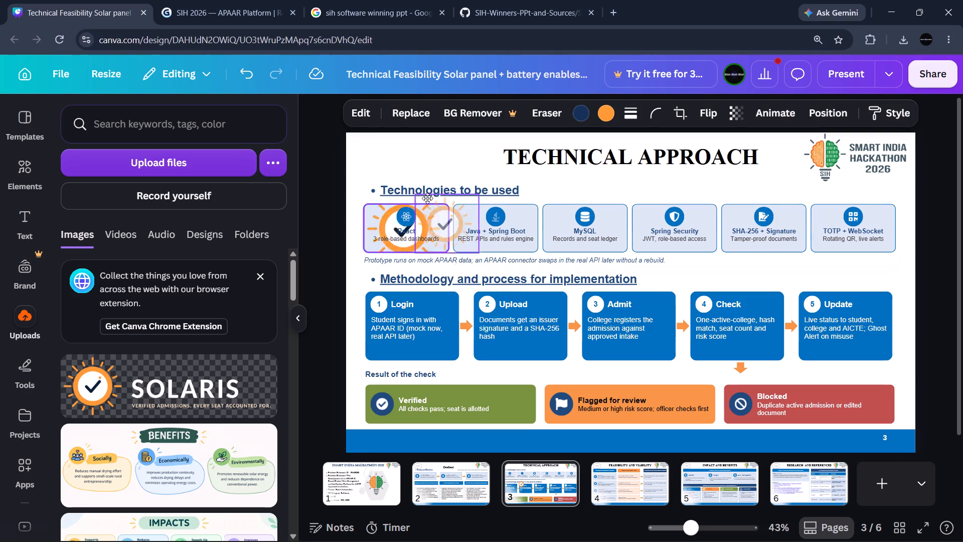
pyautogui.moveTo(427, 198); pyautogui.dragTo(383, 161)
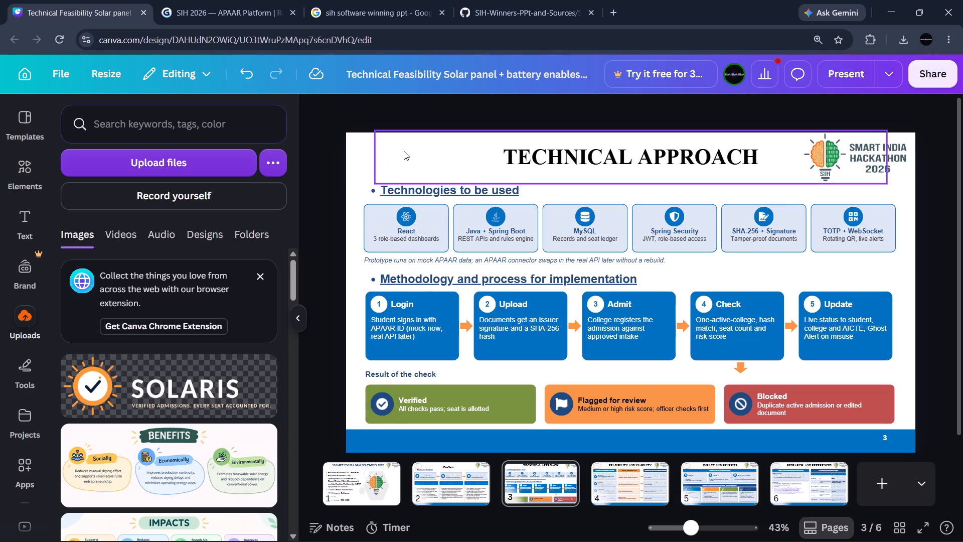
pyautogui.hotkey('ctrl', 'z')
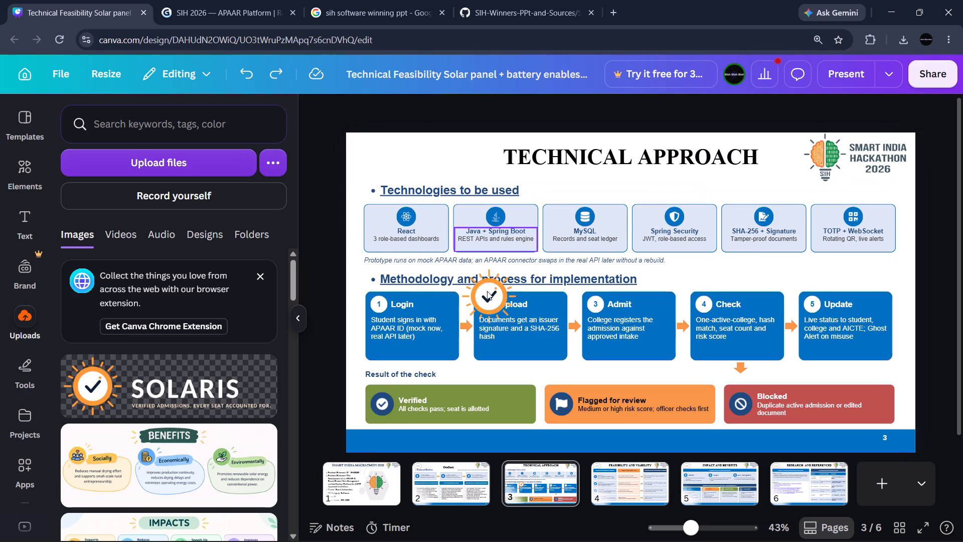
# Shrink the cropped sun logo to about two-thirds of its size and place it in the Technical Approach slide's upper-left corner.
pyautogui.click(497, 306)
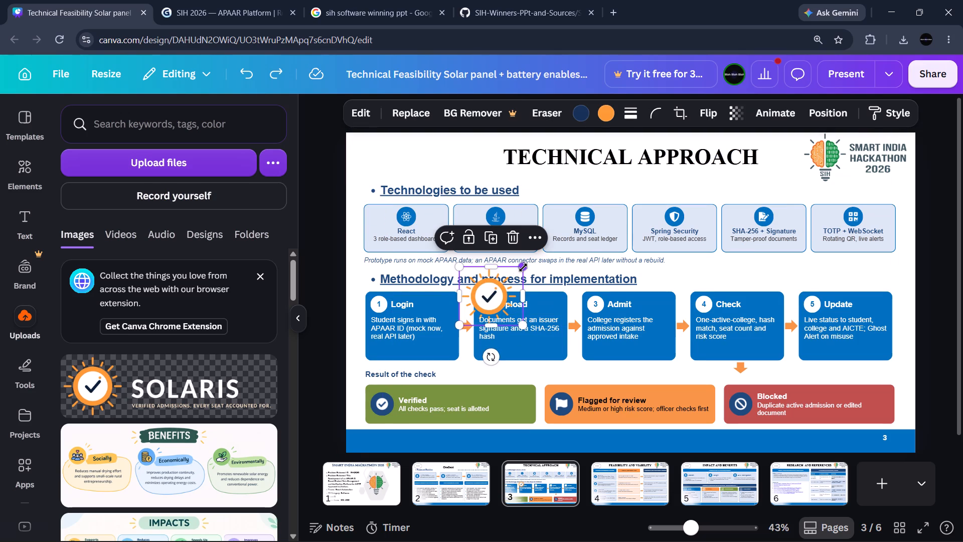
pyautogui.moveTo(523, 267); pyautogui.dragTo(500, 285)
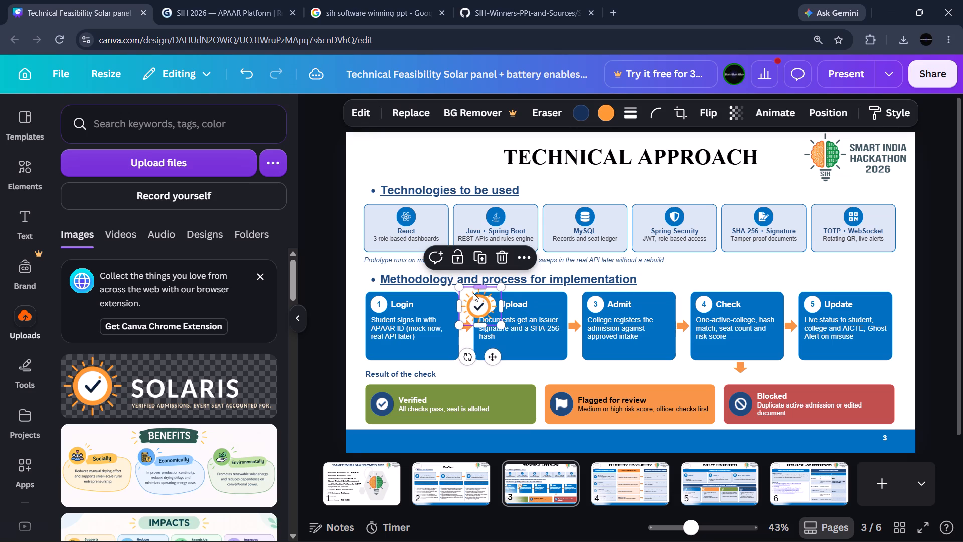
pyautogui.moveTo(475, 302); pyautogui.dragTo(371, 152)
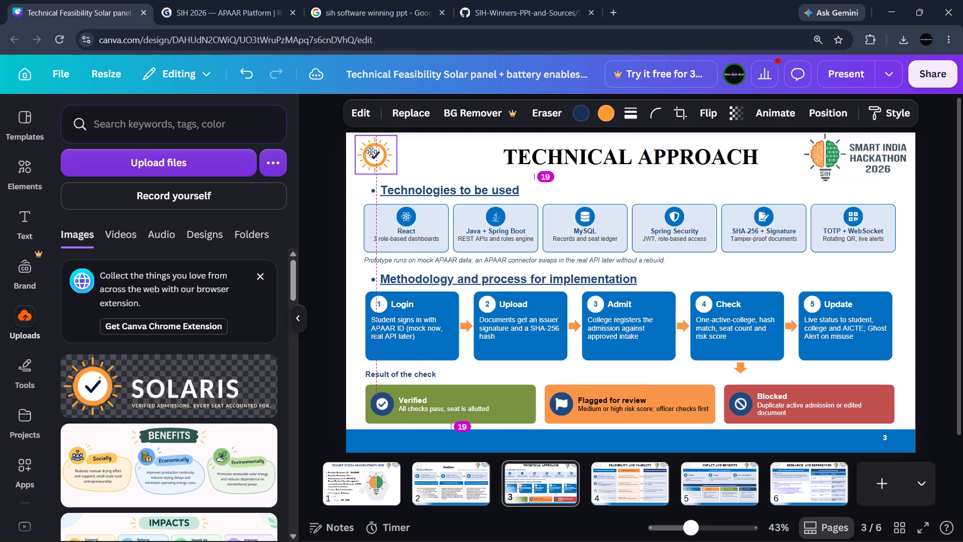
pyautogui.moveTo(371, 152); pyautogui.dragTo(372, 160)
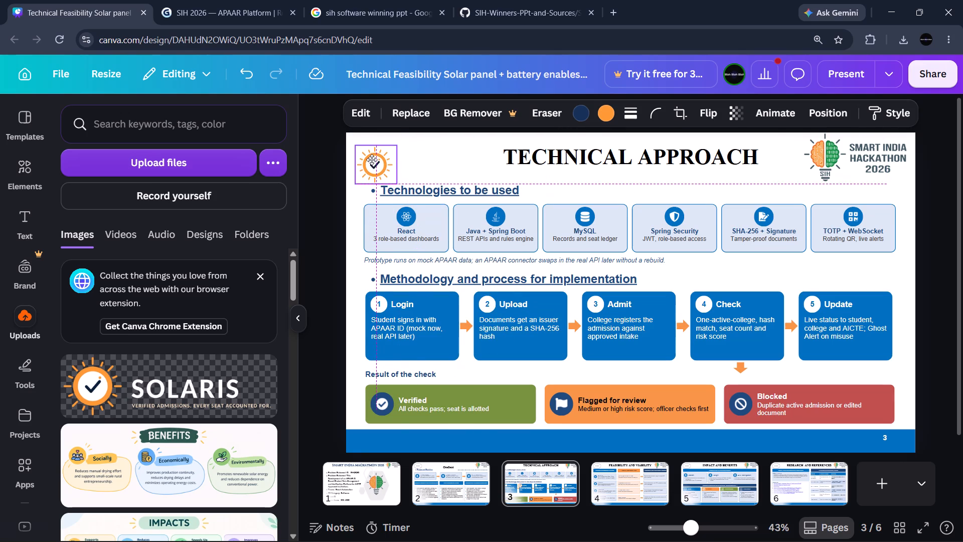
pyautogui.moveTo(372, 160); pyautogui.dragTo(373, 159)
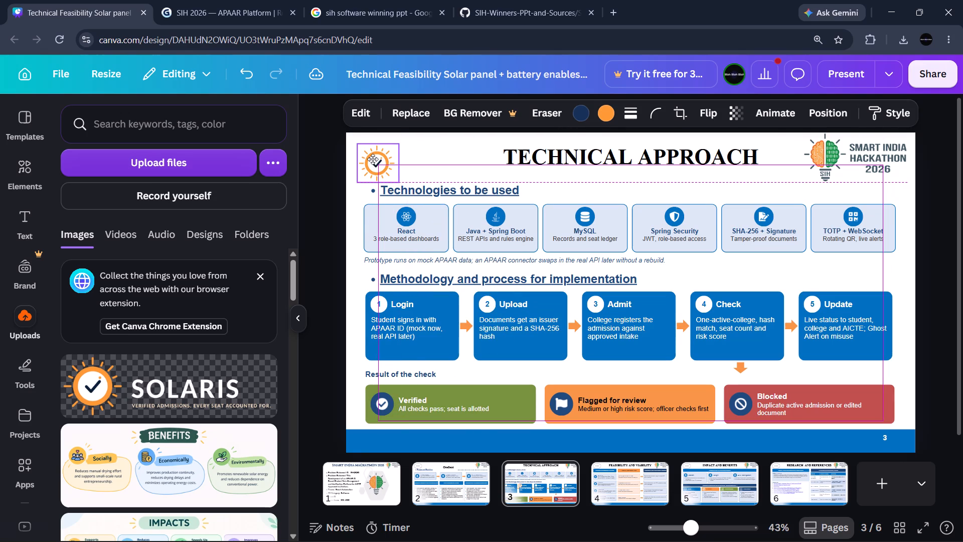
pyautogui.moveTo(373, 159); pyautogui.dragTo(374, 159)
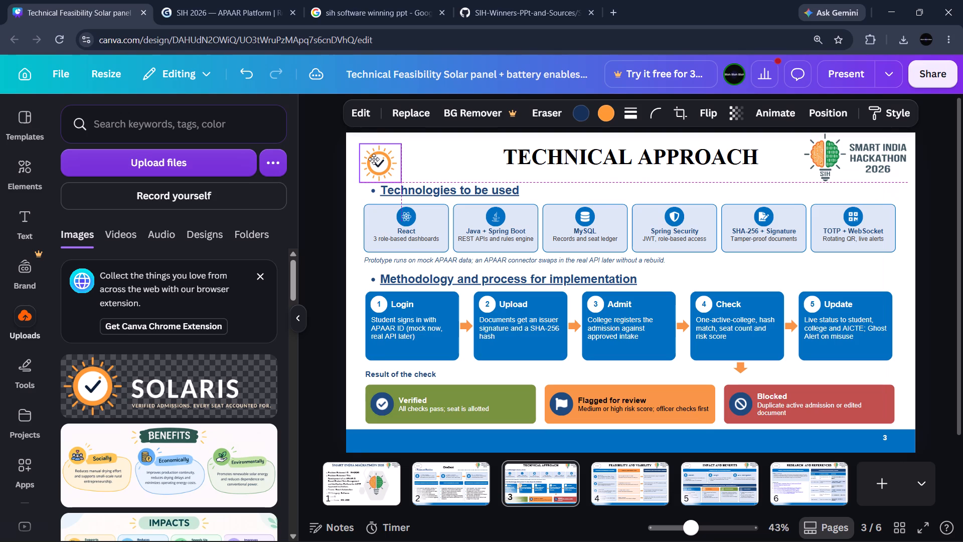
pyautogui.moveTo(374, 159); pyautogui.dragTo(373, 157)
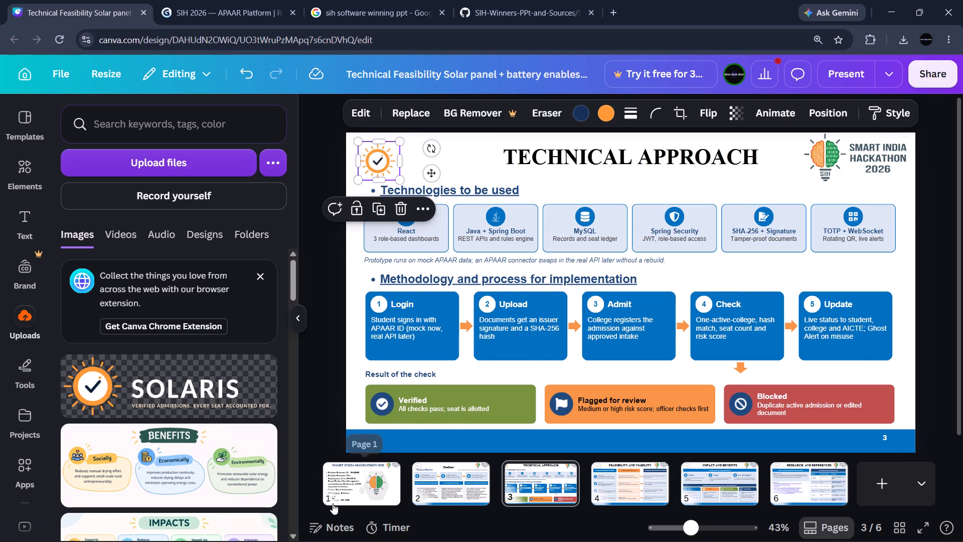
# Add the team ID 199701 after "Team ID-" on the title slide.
pyautogui.click(340, 505)
pyautogui.click(457, 376)
pyautogui.click(463, 388)
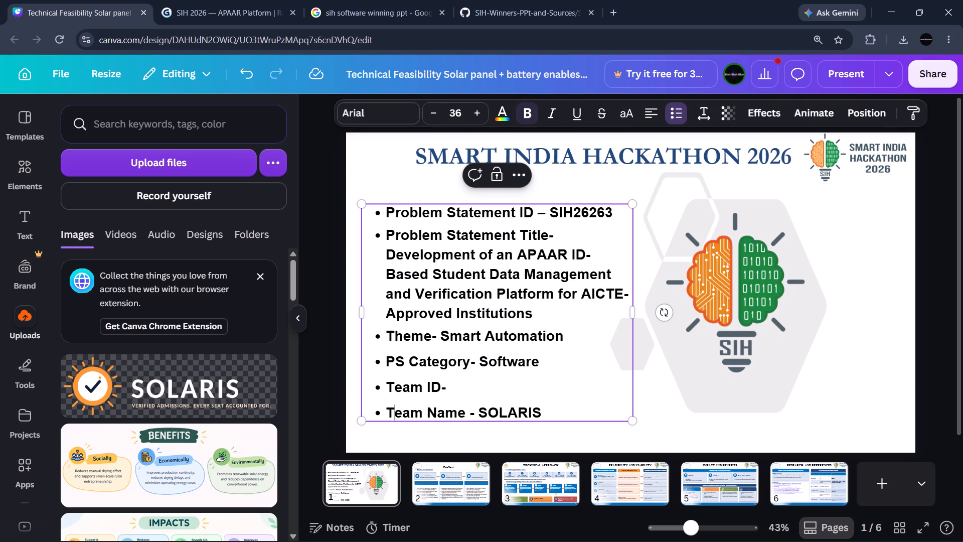
pyautogui.click(464, 384)
pyautogui.press('space')
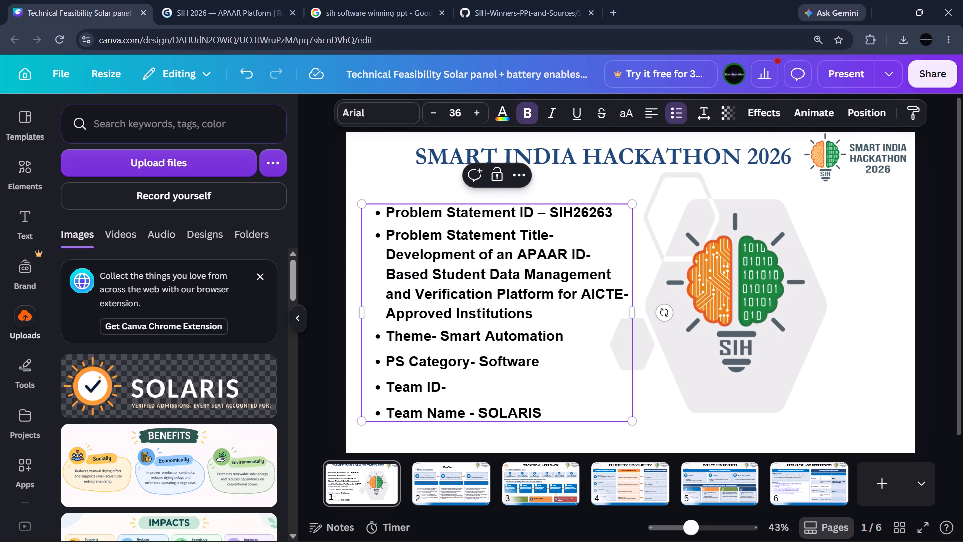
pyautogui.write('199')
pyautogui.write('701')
pyautogui.click(340, 332)
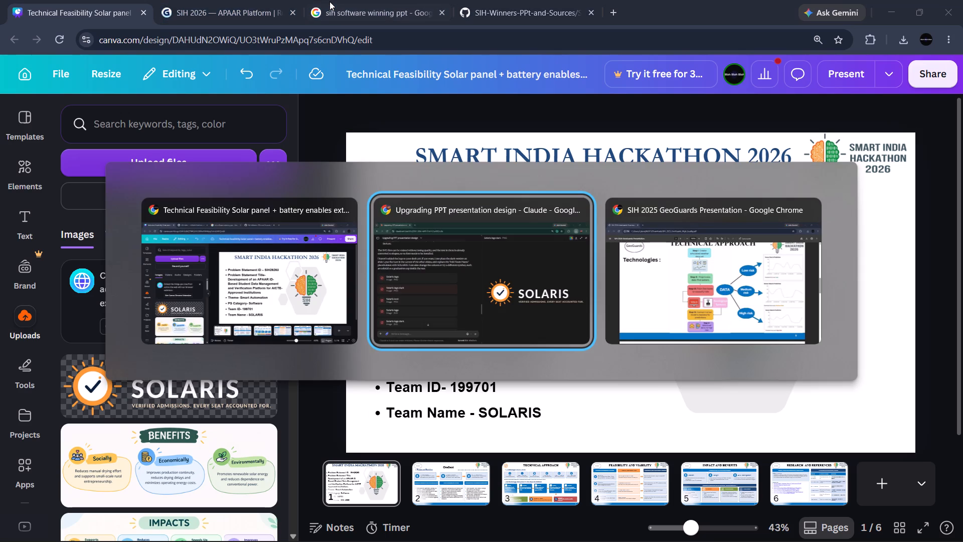
# Check the GeoGuards reference deck's title slide and change the team name on the Canva title slide to "Solaris".
pyautogui.scroll(6, 465, 134)
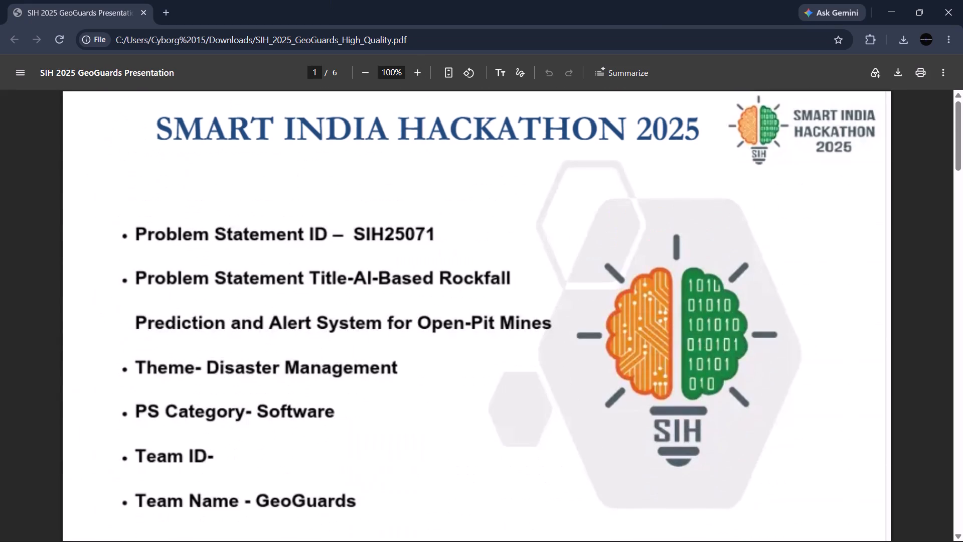
pyautogui.hotkey('alt', 'Tab')
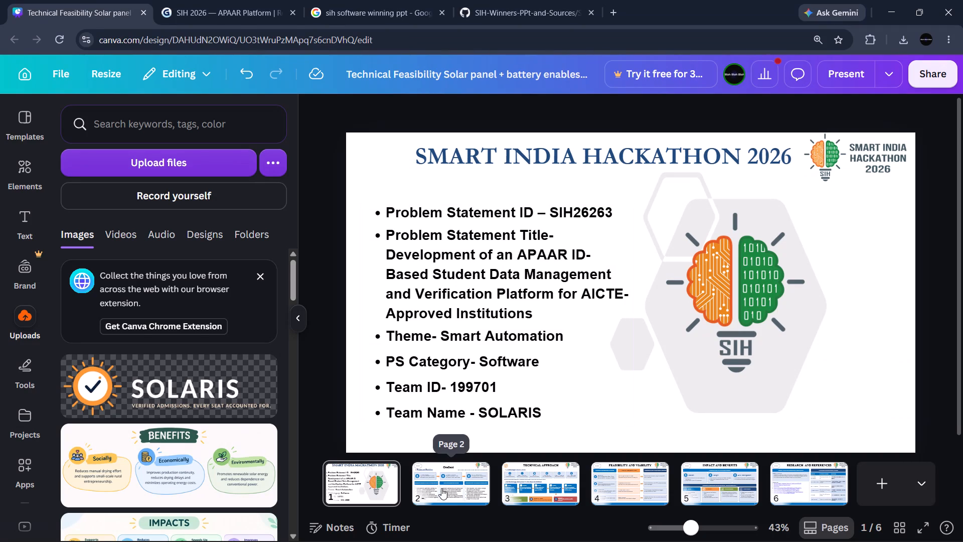
pyautogui.hotkey('alt', 'Tab')
pyautogui.hotkey('alt', 'Tab')
pyautogui.click(531, 400)
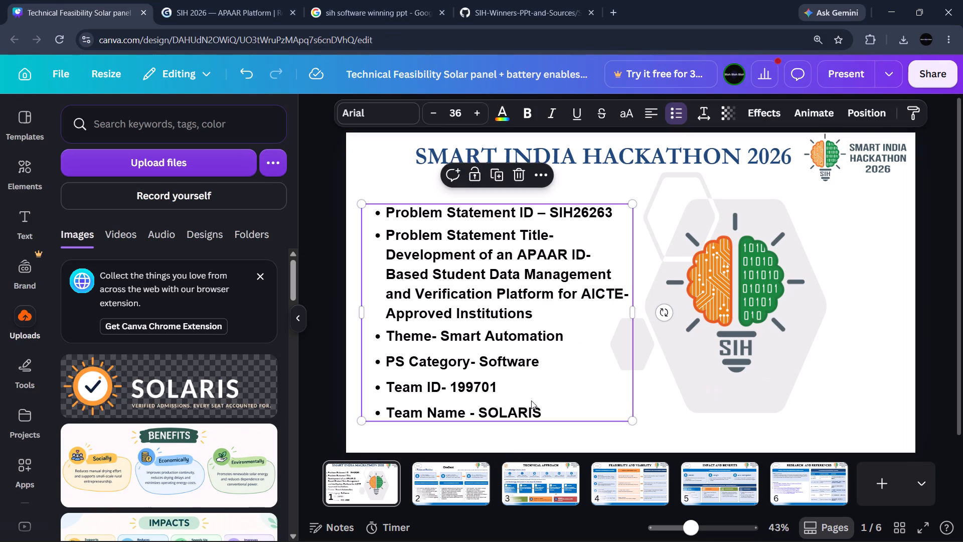
pyautogui.doubleClick(523, 408)
pyautogui.write('Solaris')
pyautogui.click(459, 487)
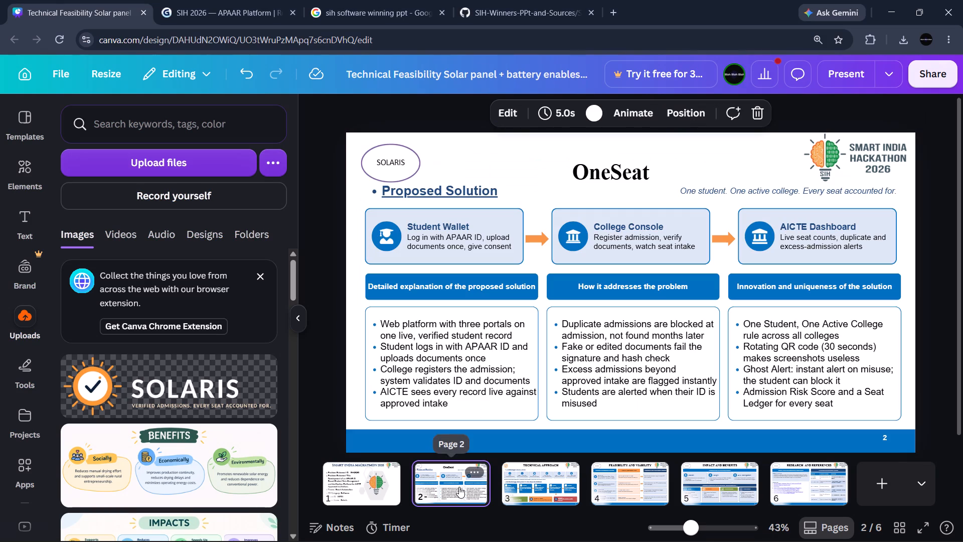
pyautogui.click(500, 484)
pyautogui.click(556, 488)
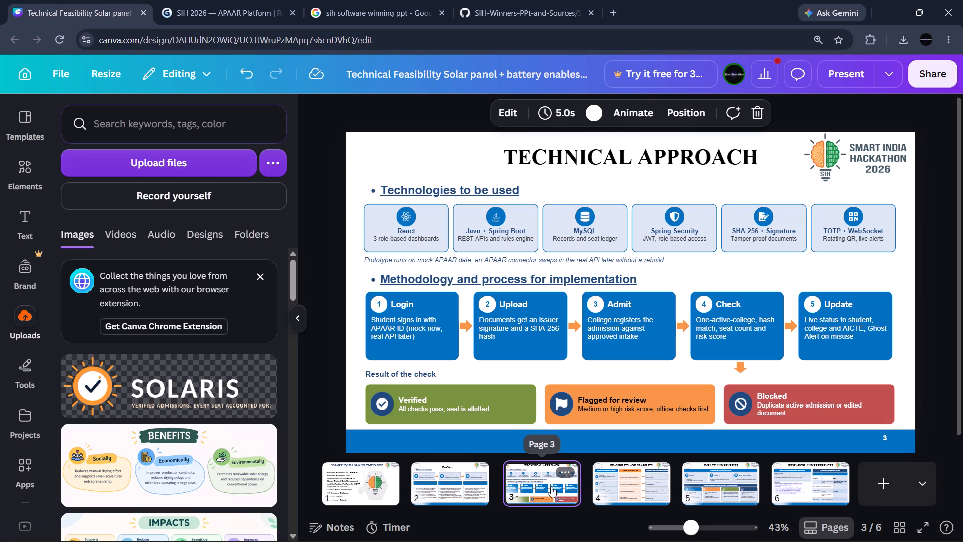
pyautogui.click(379, 159)
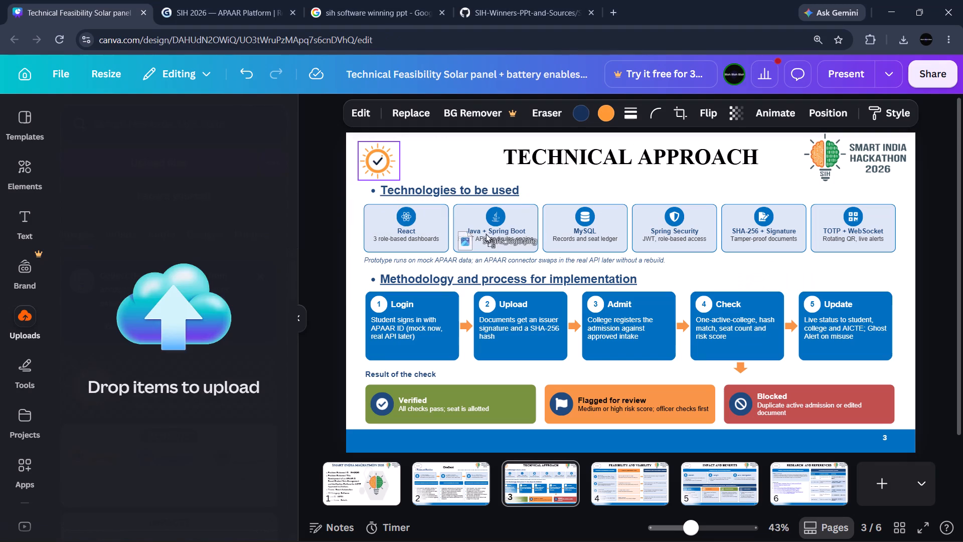
pyautogui.moveTo(486, 233); pyautogui.dragTo(469, 175)
# Delete the old cropped sun logo from the Technical Approach slide's upper-left corner.
pyautogui.click(376, 177)
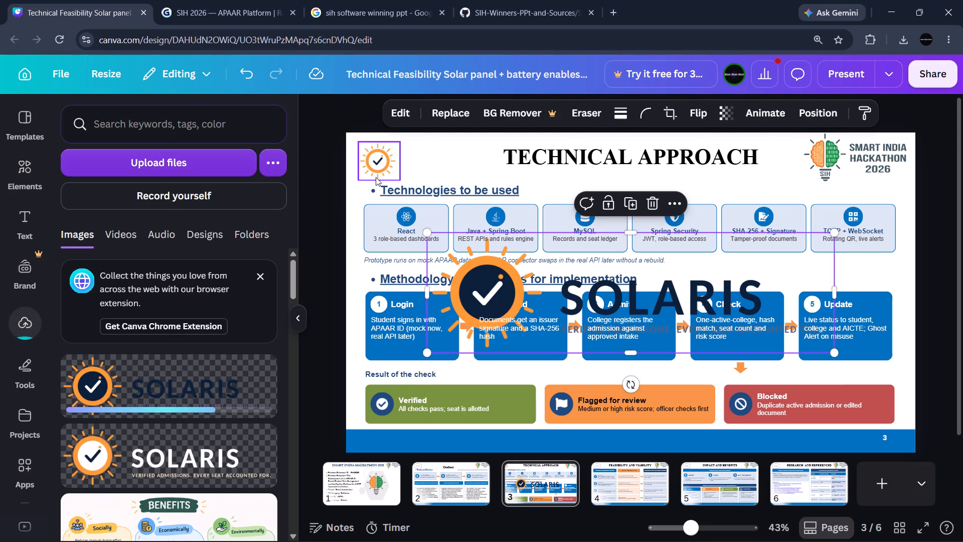
pyautogui.press('=')
pyautogui.press('BackSpace')
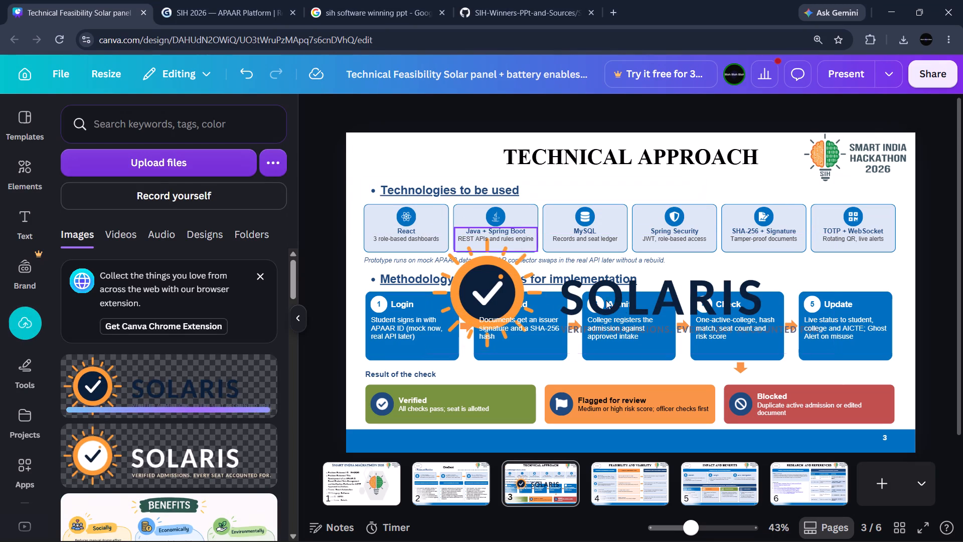
# Shrink the full navy Solaris logo to about 40% of its size.
pyautogui.click(632, 326)
pyautogui.click(534, 315)
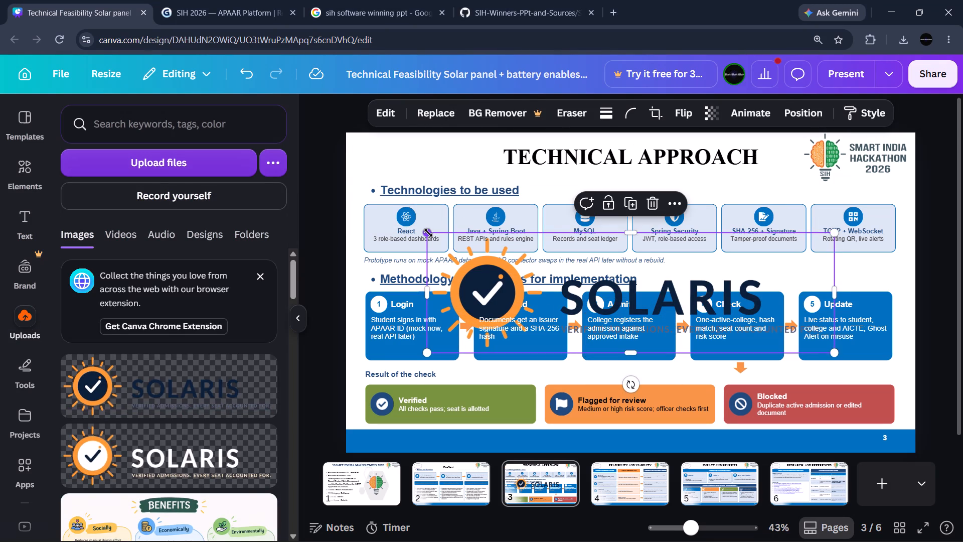
pyautogui.moveTo(428, 233); pyautogui.dragTo(661, 319)
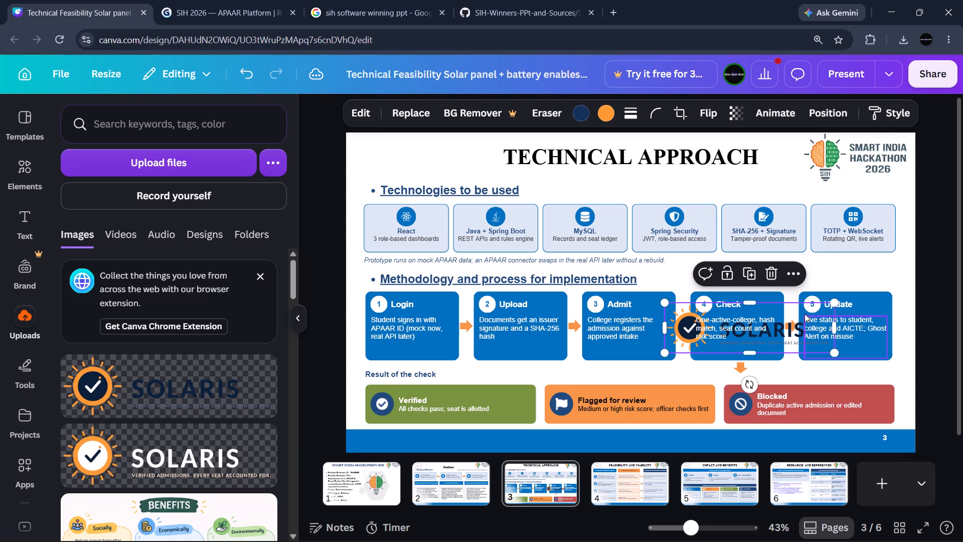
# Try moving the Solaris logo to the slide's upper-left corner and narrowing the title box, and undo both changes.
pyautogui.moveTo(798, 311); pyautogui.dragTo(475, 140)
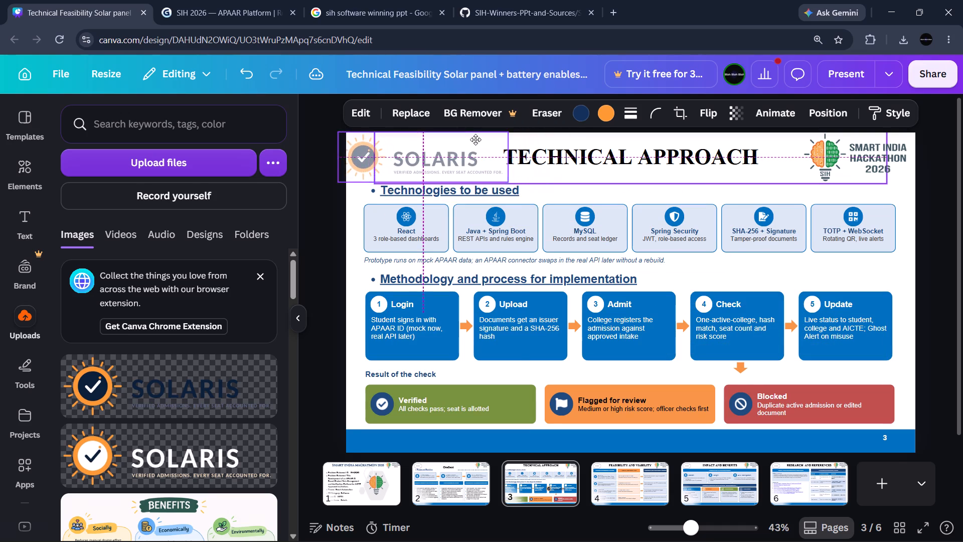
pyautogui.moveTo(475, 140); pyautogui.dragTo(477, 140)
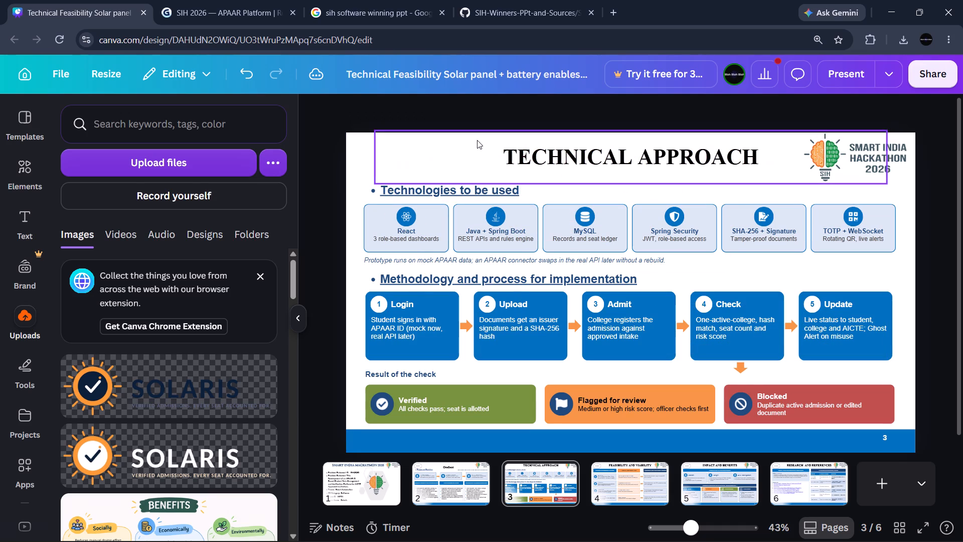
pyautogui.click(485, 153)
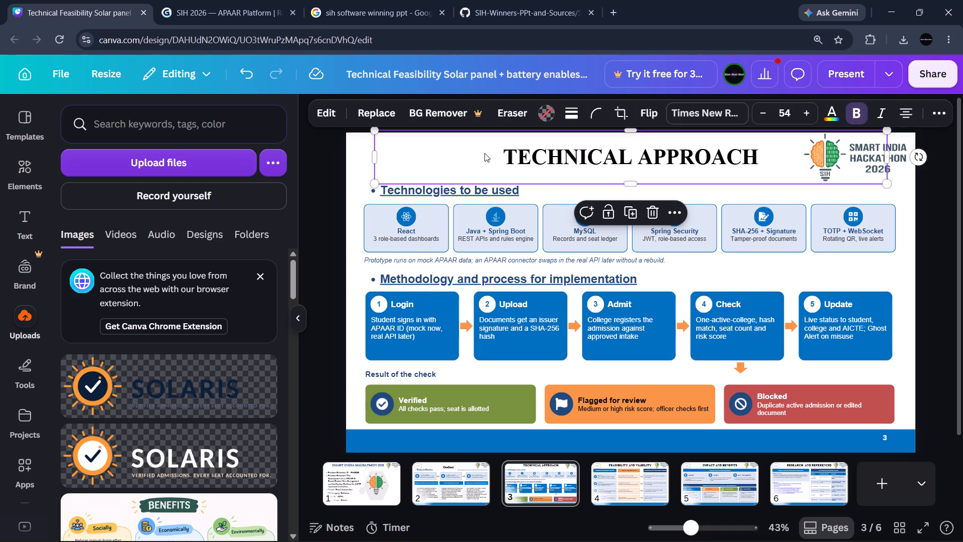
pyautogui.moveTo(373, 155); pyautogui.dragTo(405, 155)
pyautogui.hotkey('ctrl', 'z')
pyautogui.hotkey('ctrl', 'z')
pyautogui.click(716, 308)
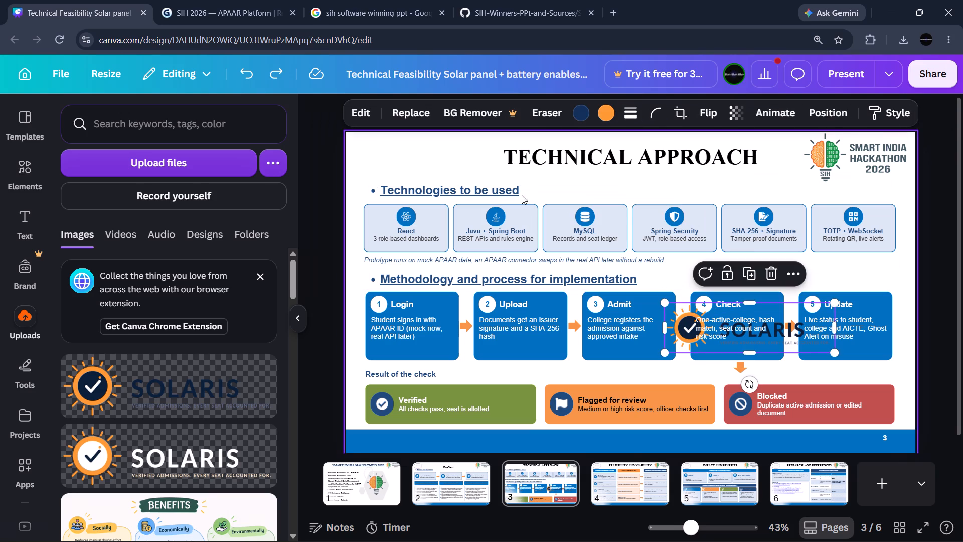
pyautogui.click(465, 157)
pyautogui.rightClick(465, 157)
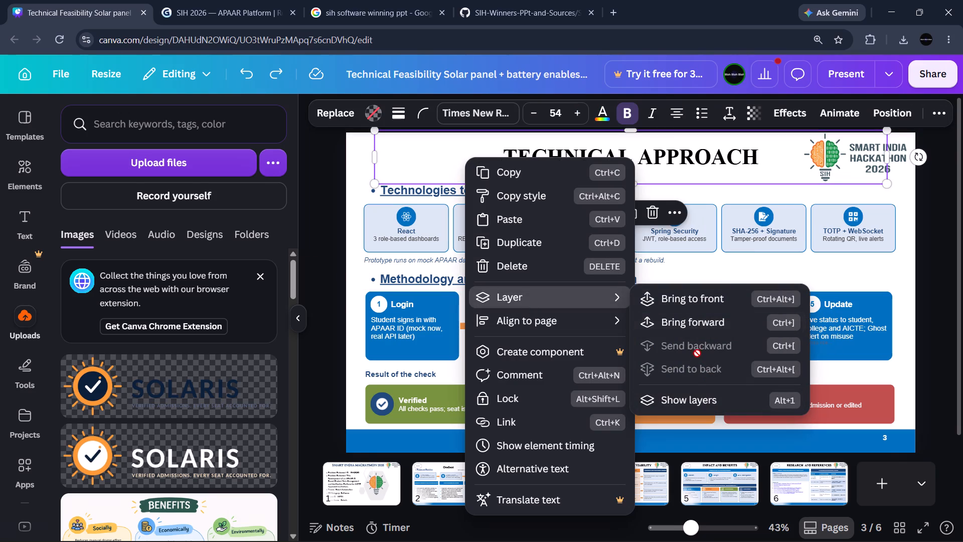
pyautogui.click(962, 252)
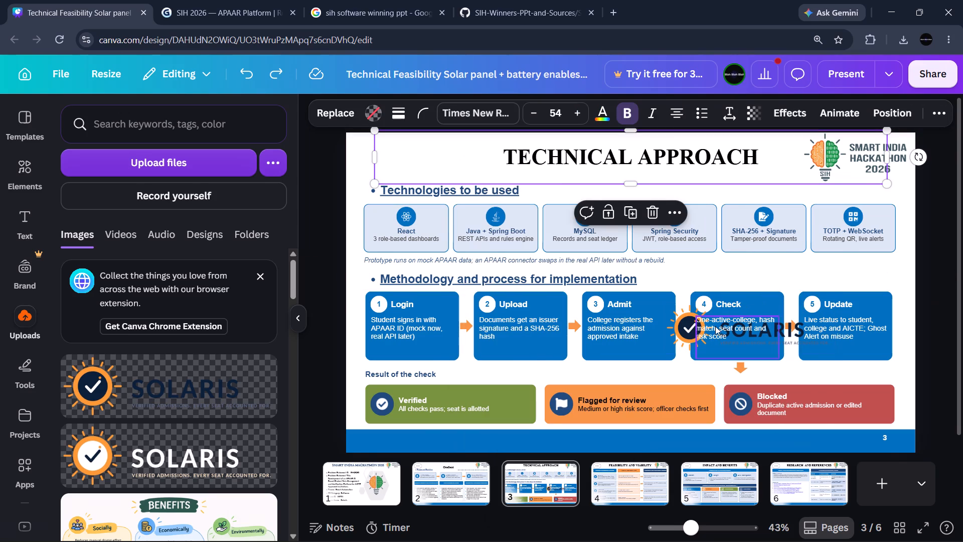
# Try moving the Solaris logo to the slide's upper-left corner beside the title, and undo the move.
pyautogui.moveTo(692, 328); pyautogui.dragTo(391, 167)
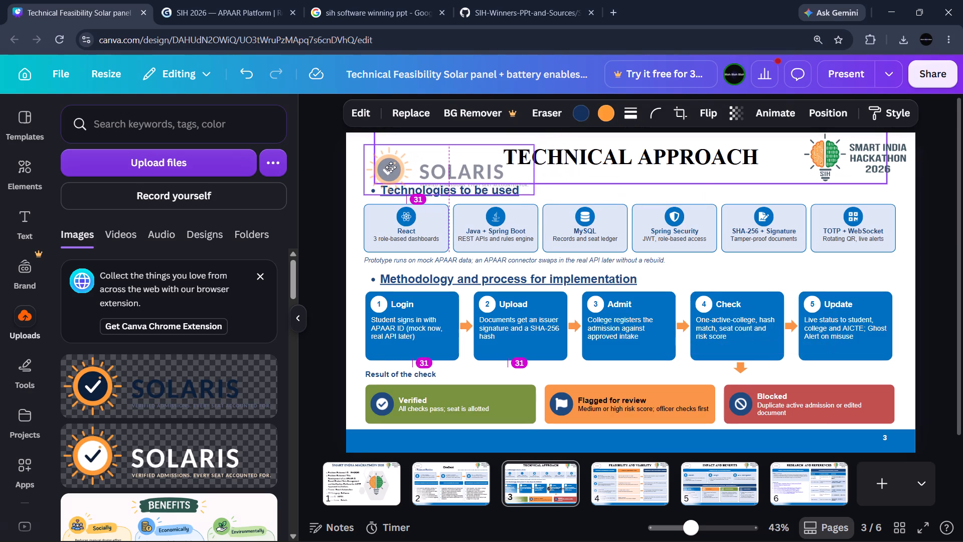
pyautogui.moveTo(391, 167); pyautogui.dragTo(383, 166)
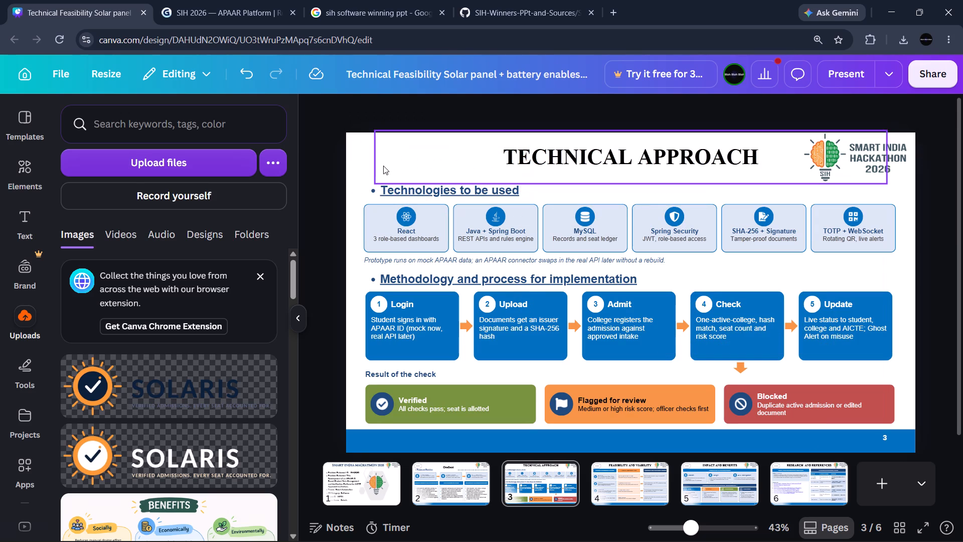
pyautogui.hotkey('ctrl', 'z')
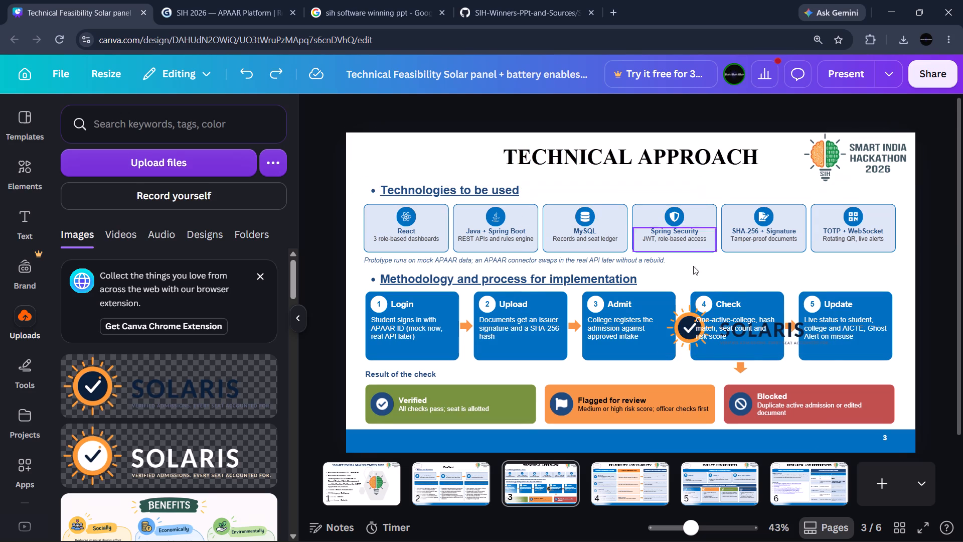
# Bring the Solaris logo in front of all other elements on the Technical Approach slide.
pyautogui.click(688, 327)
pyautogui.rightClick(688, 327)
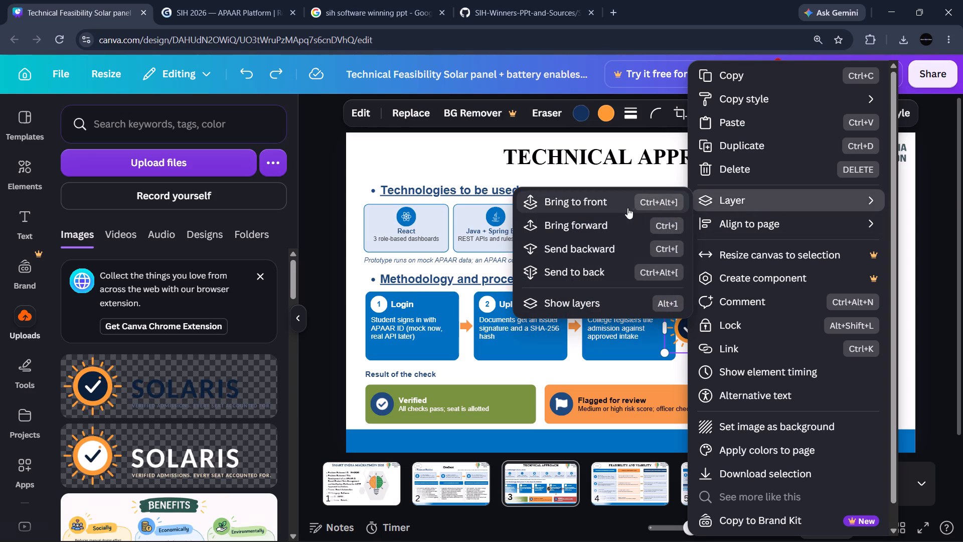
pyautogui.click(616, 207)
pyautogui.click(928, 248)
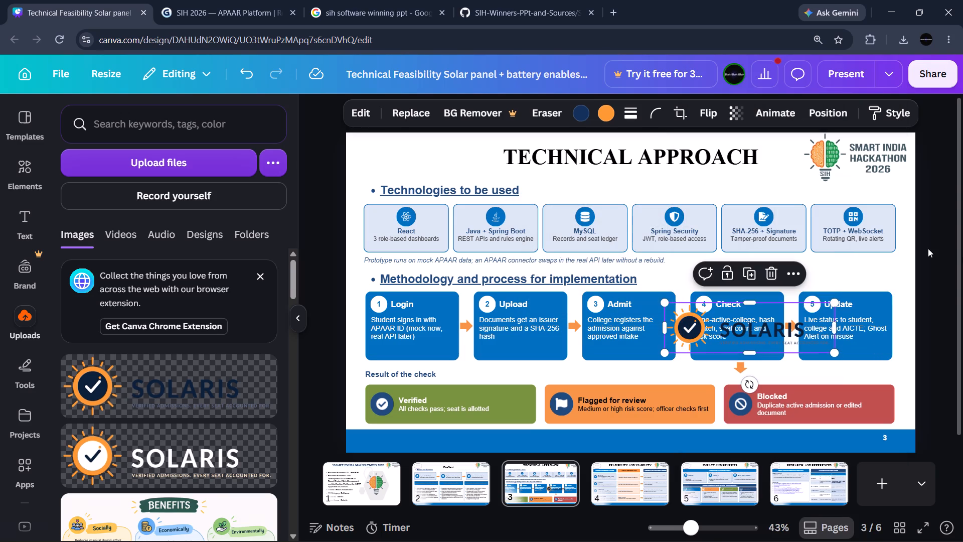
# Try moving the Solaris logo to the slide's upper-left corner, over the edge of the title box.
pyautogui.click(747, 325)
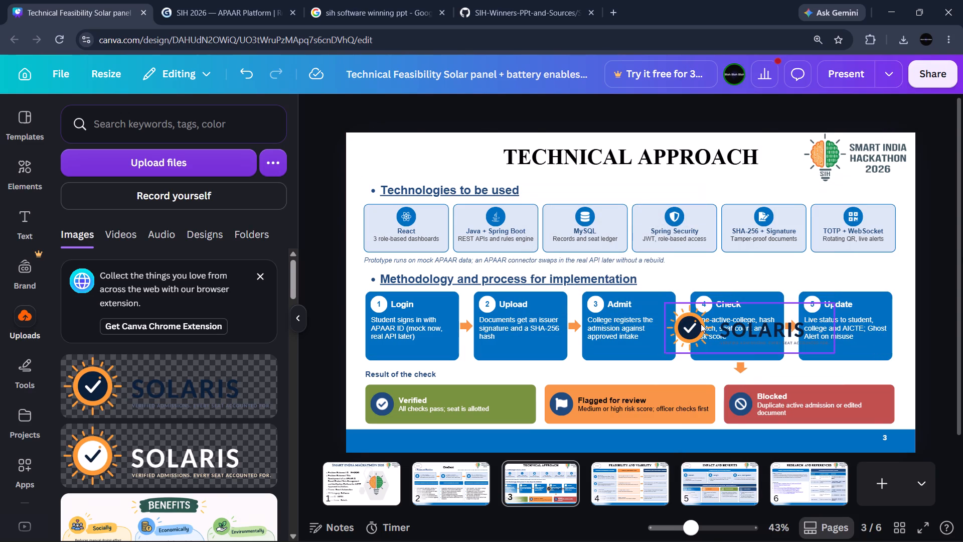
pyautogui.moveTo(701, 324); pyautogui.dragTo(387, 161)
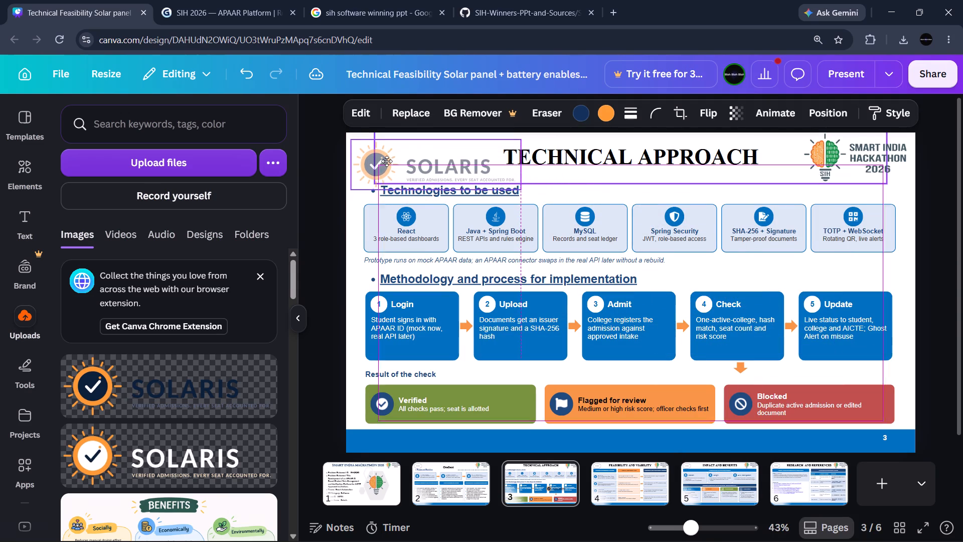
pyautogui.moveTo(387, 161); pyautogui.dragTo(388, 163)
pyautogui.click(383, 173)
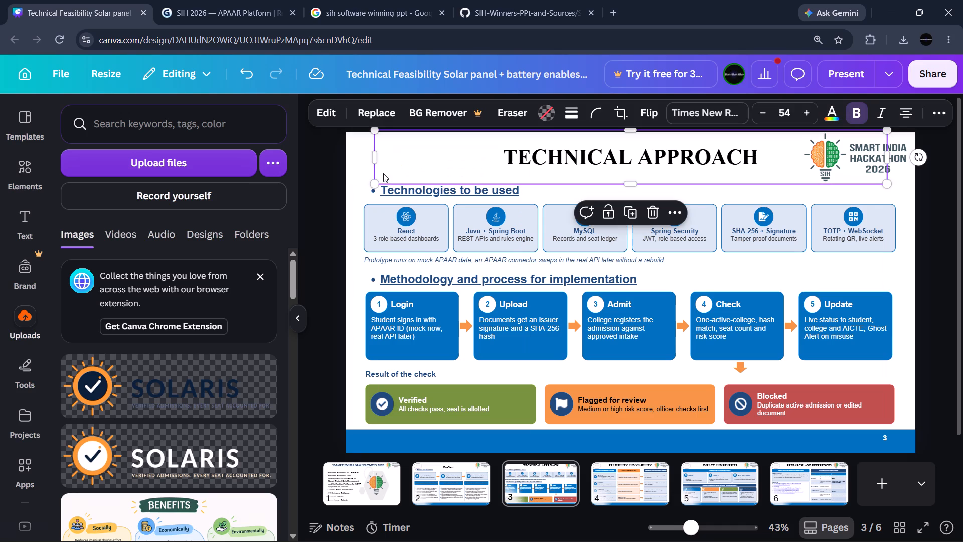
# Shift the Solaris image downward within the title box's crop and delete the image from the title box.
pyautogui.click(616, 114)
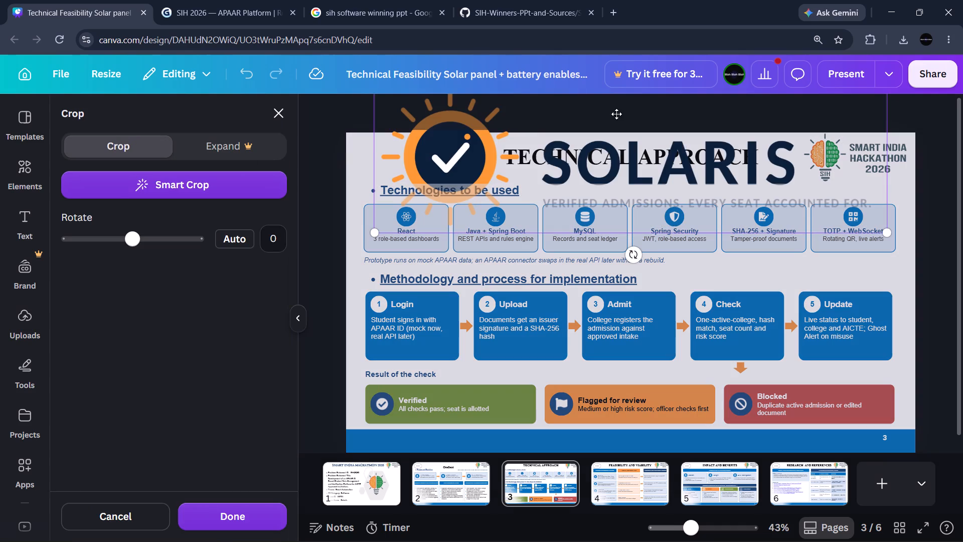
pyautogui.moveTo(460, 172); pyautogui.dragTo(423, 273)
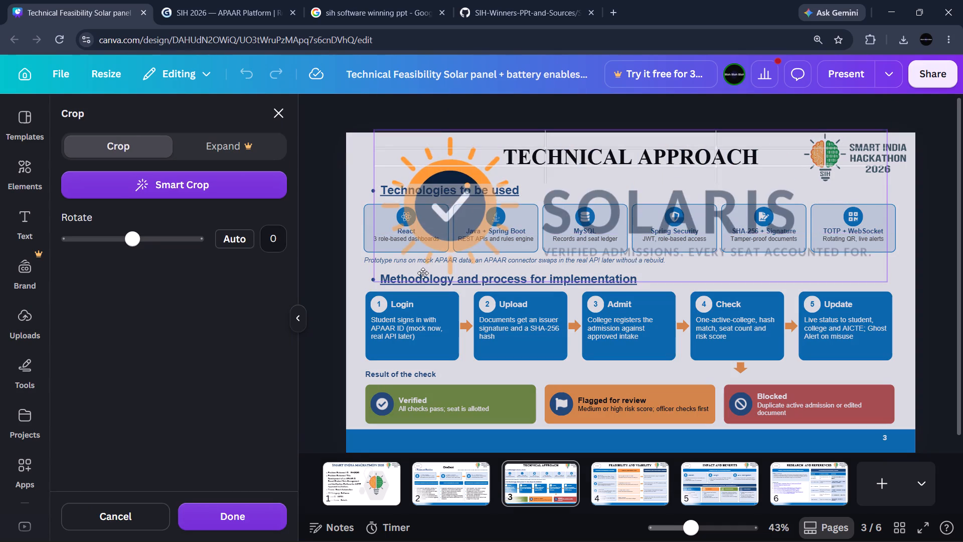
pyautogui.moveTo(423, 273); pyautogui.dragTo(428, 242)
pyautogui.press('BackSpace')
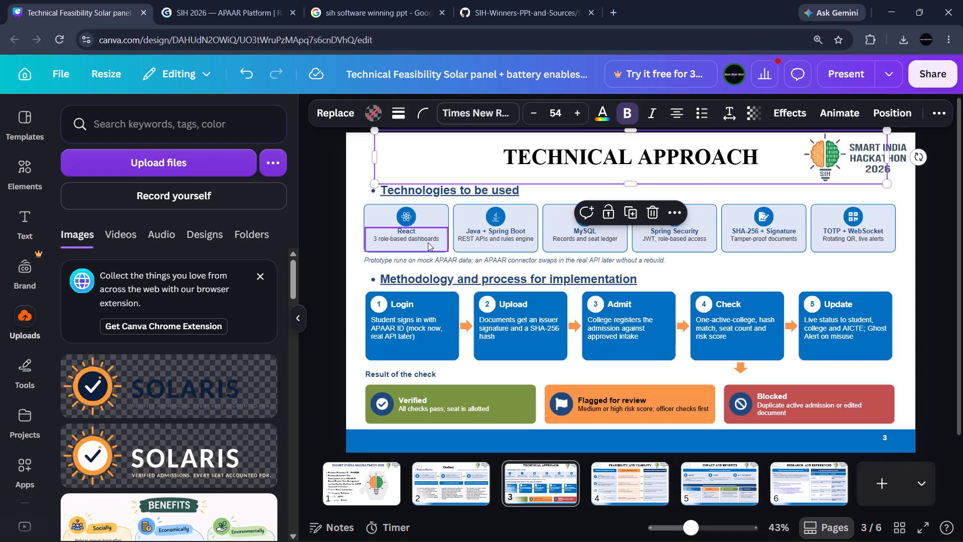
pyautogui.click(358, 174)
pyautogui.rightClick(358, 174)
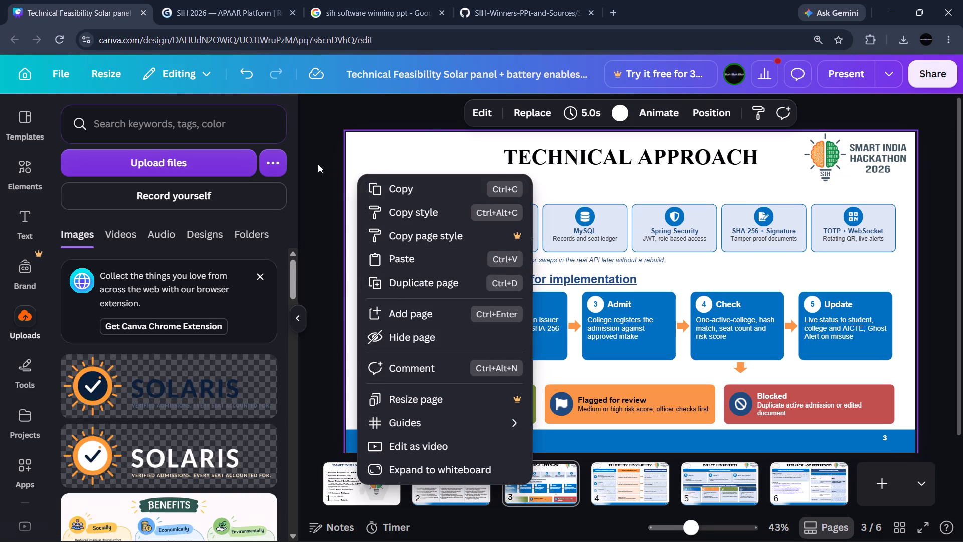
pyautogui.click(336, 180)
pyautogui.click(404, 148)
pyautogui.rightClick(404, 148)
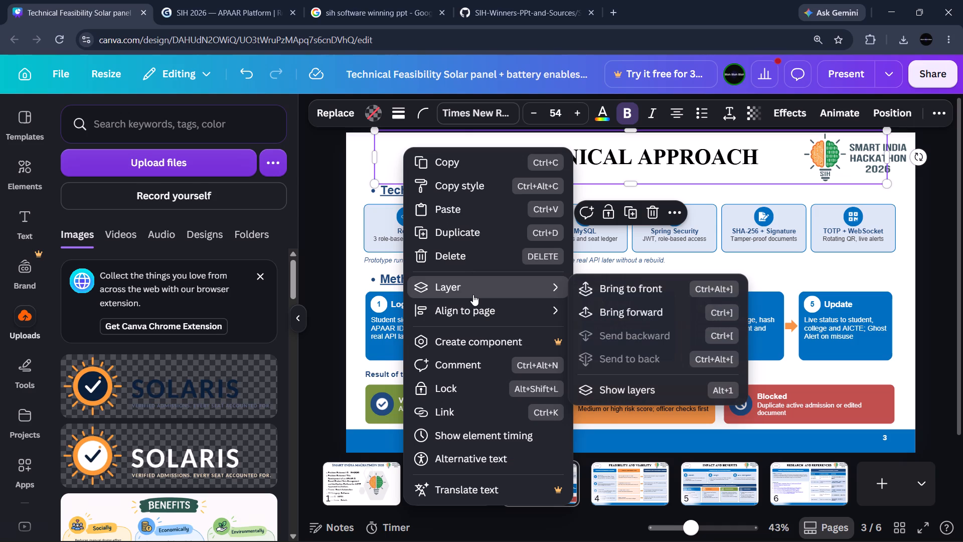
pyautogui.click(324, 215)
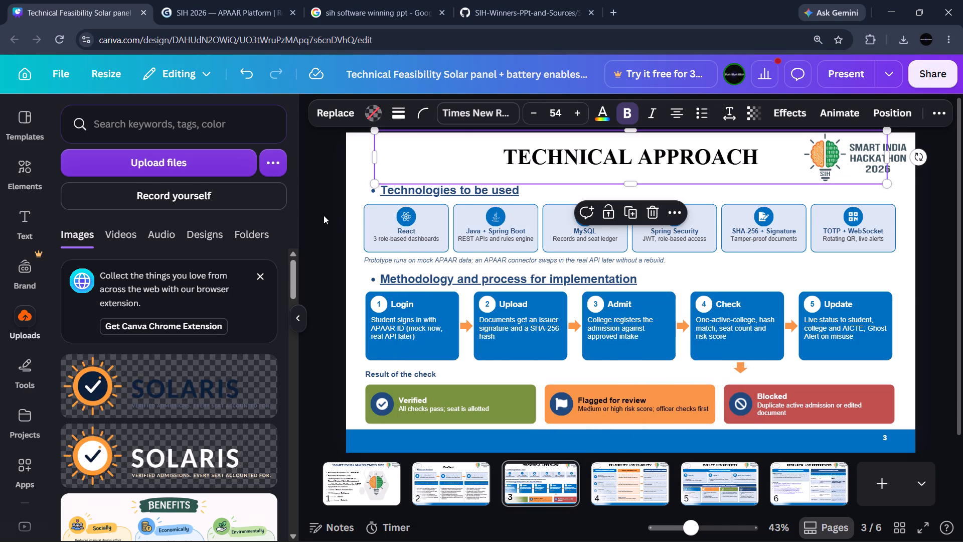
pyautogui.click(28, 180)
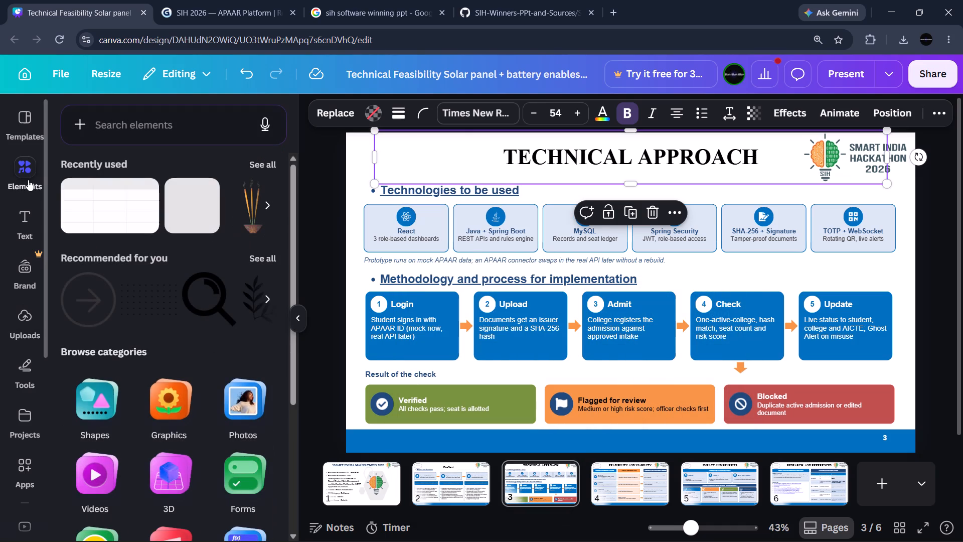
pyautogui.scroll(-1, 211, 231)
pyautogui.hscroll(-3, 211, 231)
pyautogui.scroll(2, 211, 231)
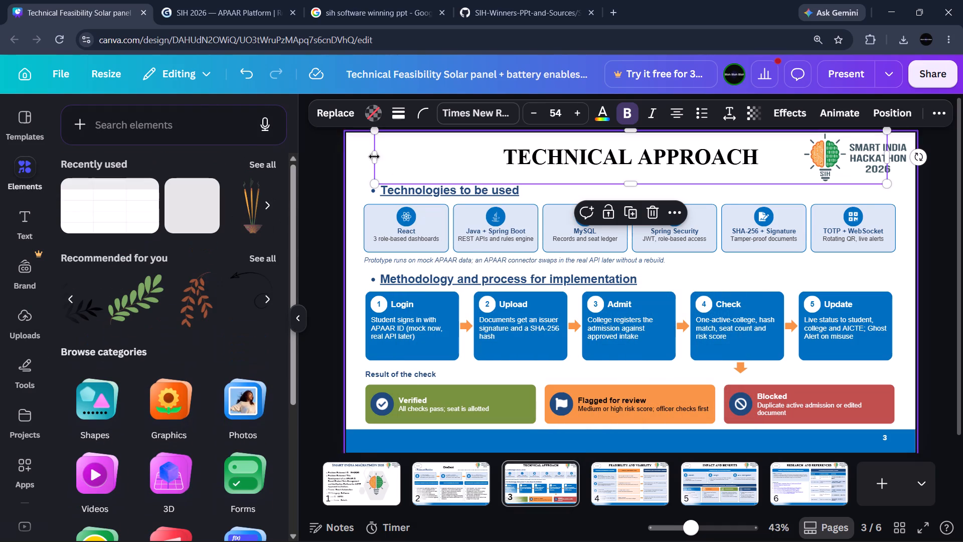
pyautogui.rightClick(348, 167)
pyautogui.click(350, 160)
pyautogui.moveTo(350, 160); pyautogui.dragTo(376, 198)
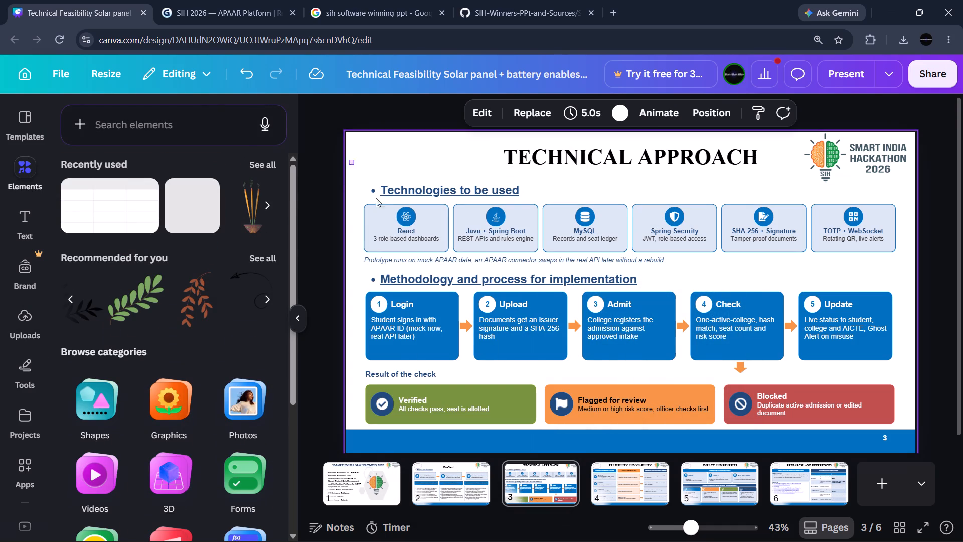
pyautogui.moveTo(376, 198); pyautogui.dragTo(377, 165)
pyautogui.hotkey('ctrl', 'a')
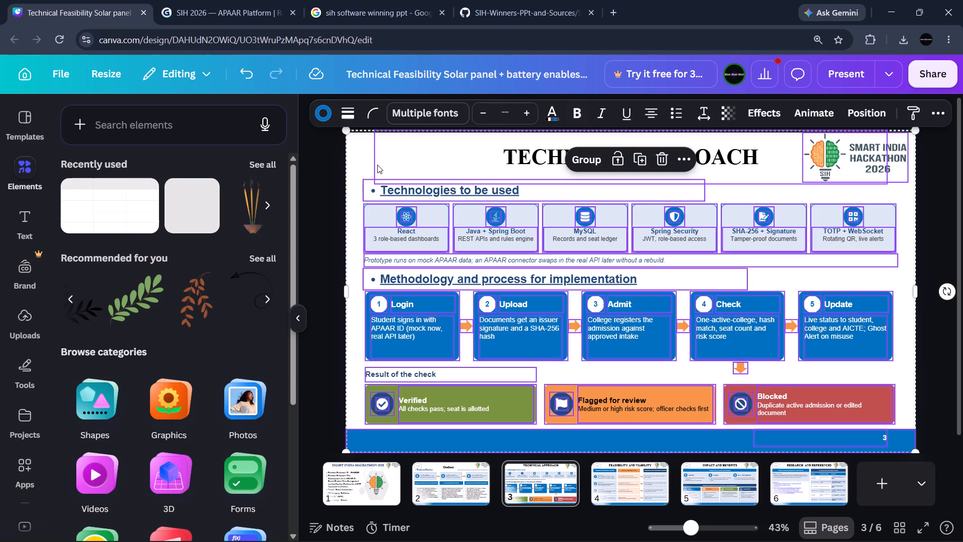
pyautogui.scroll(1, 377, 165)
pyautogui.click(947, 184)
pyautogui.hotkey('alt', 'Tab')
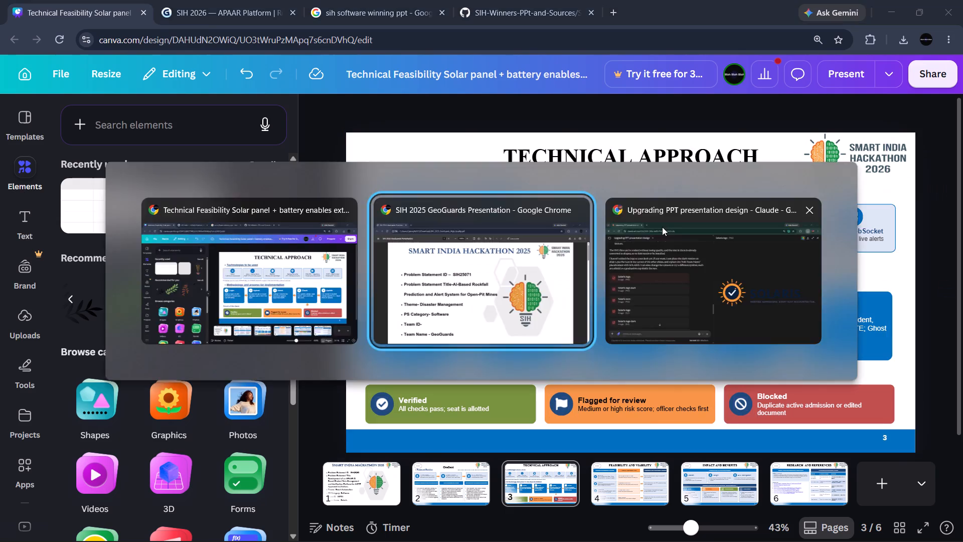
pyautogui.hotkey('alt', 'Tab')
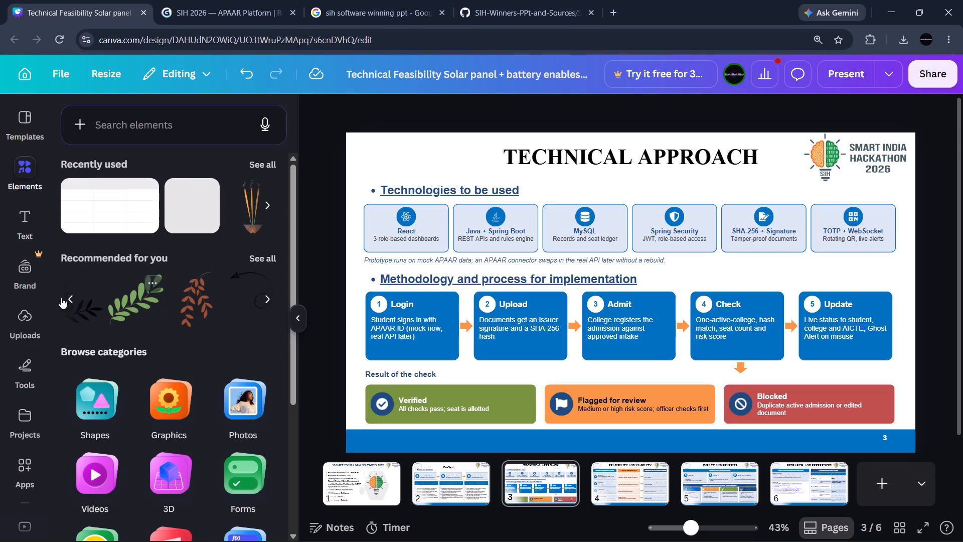
# Add the uploaded navy Solaris logo to the Technical Approach slide again and shrink it to about 18% of its size.
pyautogui.click(22, 326)
pyautogui.click(114, 371)
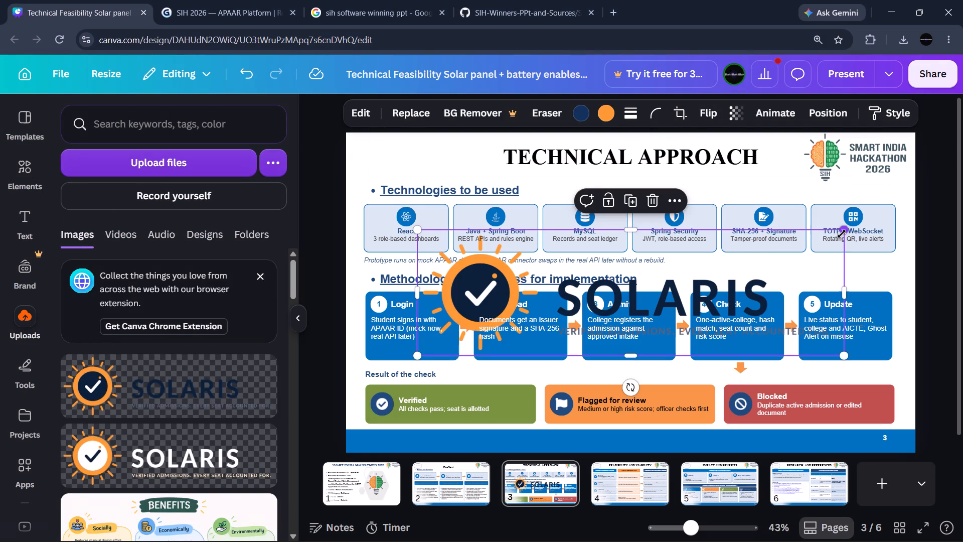
pyautogui.moveTo(842, 234); pyautogui.dragTo(499, 361)
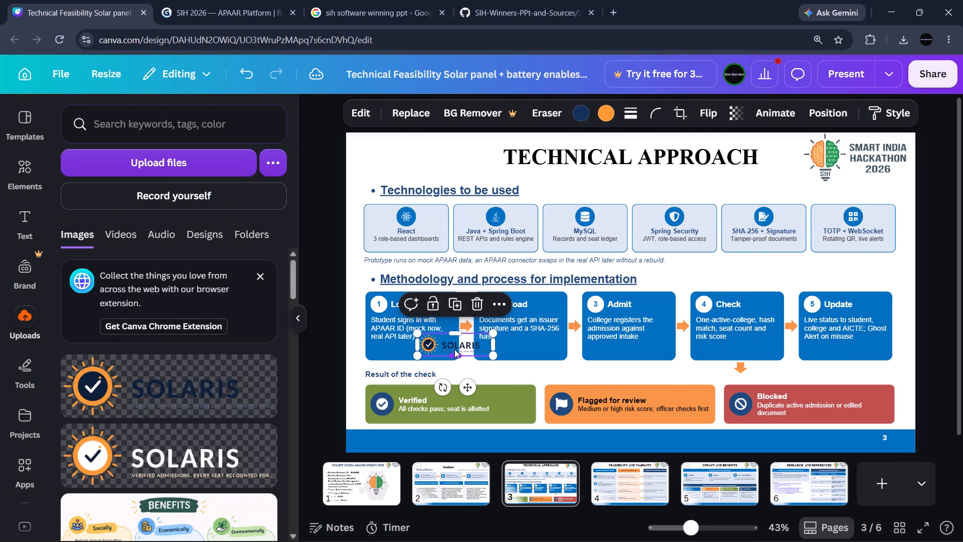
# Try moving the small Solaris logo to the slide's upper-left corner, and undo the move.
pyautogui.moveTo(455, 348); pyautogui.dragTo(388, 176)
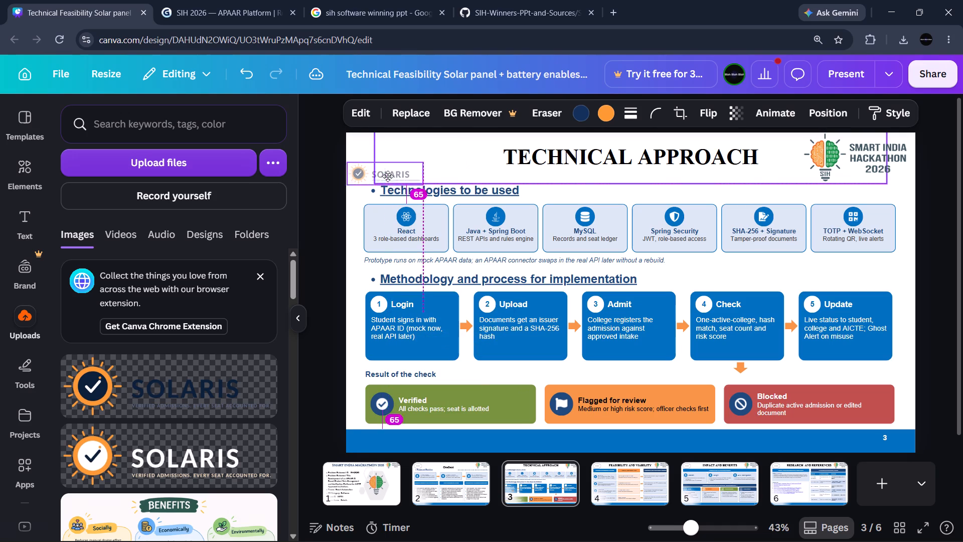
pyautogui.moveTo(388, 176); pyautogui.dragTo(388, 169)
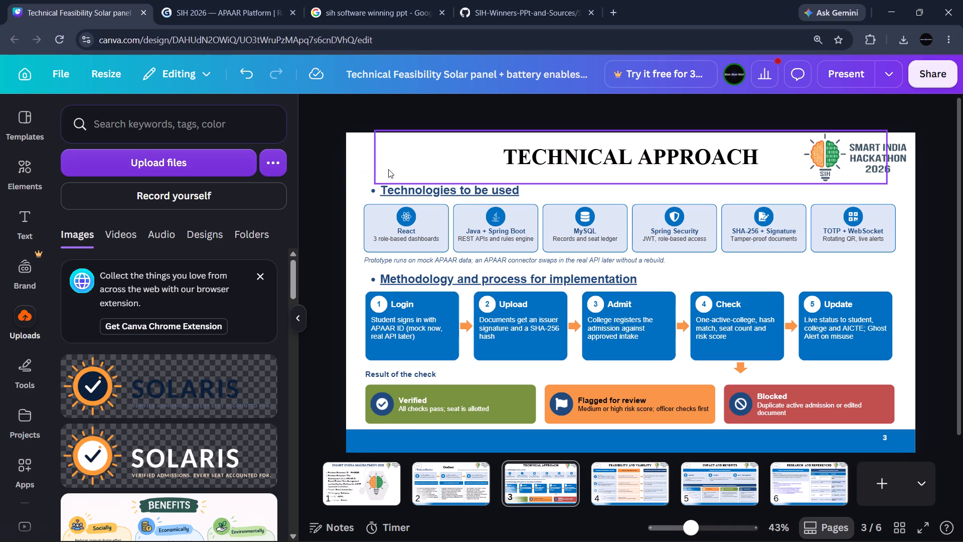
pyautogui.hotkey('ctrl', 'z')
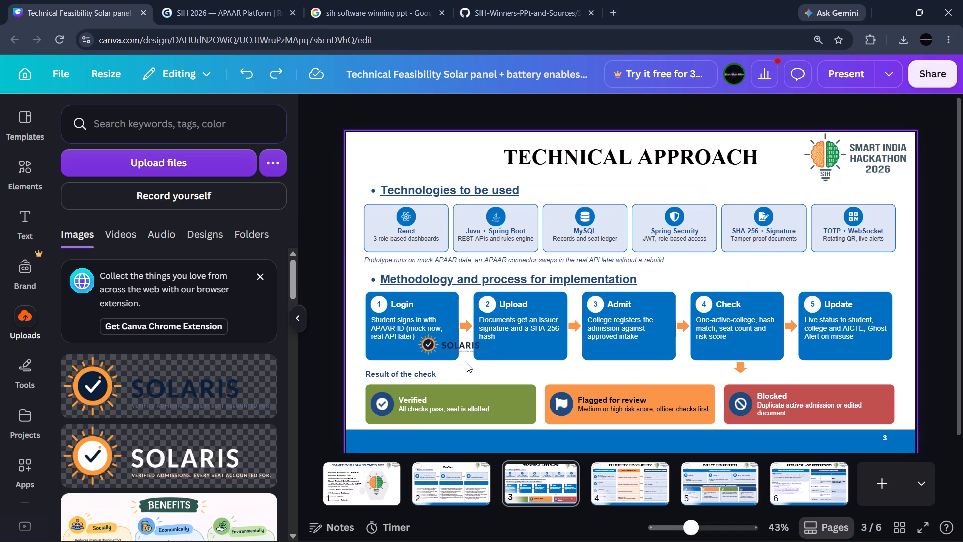
# Narrow the TECHNICAL APPROACH title box from its left edge to clear space in the slide's upper-left corner.
pyautogui.click(466, 344)
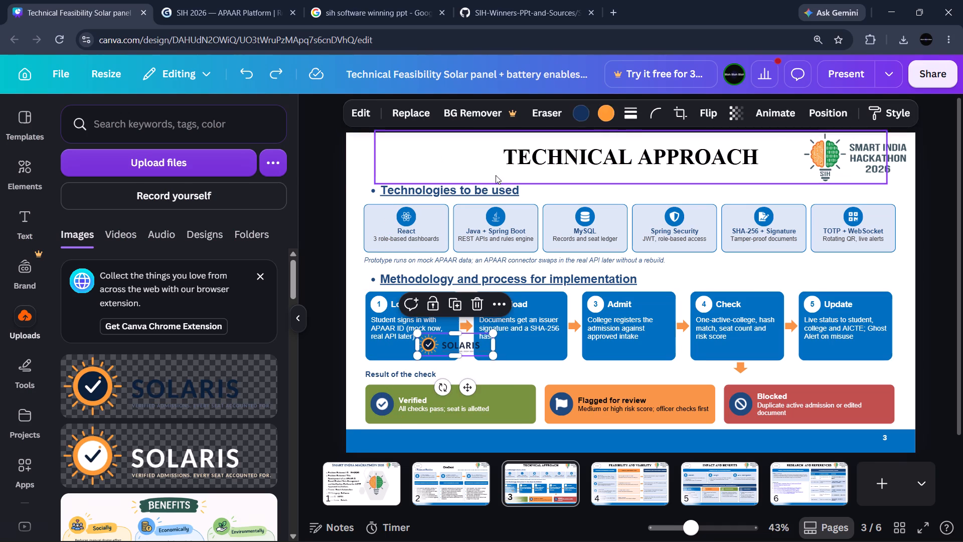
pyautogui.click(495, 174)
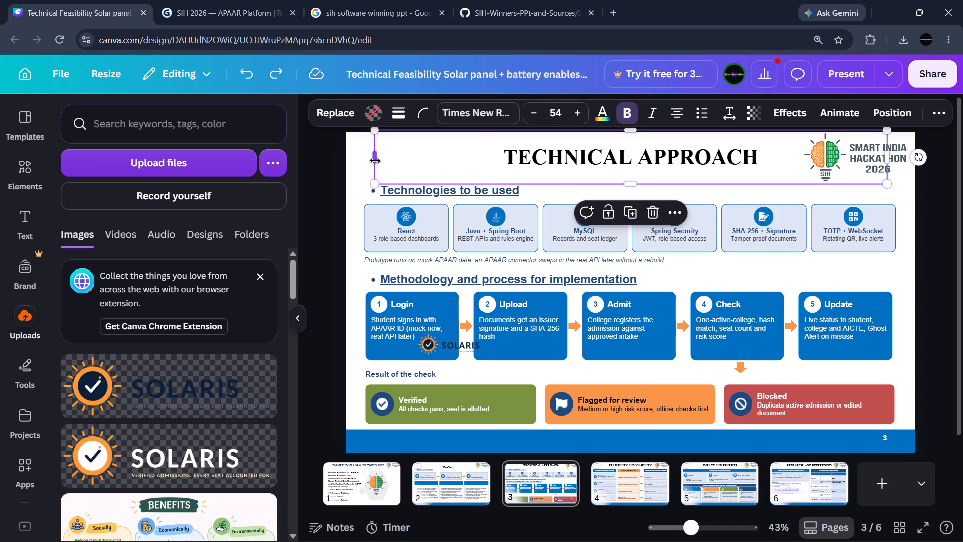
pyautogui.moveTo(375, 161); pyautogui.dragTo(500, 169)
pyautogui.hotkey('ctrl', 'z')
pyautogui.moveTo(375, 158); pyautogui.dragTo(446, 158)
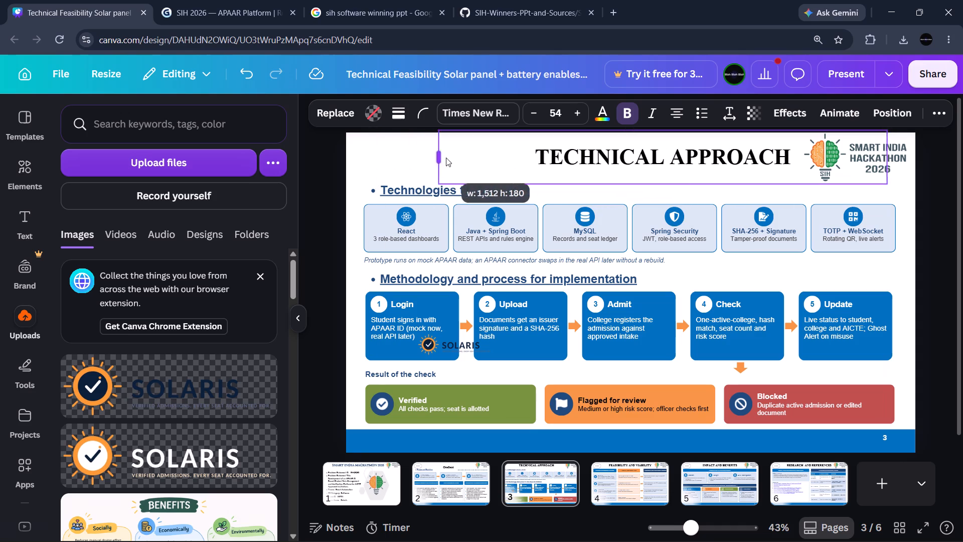
pyautogui.moveTo(446, 158); pyautogui.dragTo(493, 156)
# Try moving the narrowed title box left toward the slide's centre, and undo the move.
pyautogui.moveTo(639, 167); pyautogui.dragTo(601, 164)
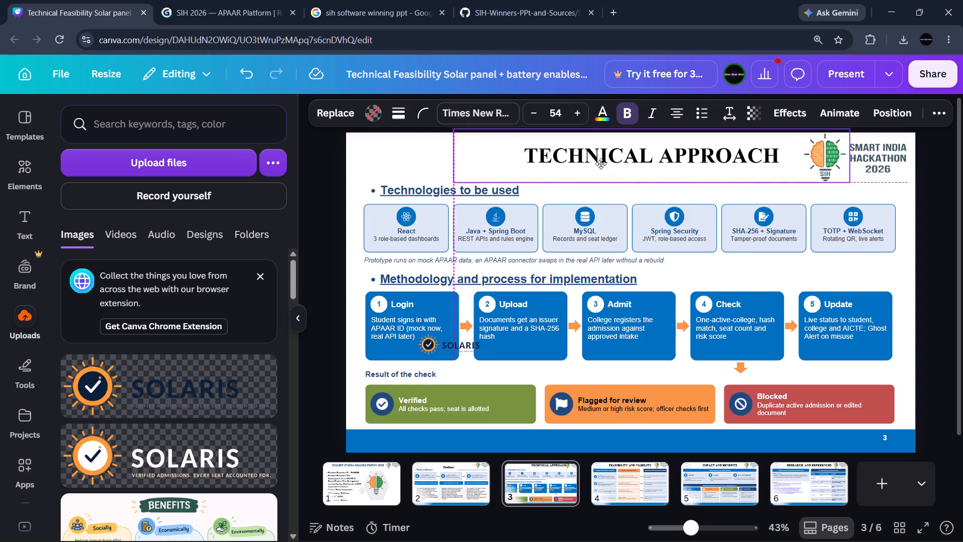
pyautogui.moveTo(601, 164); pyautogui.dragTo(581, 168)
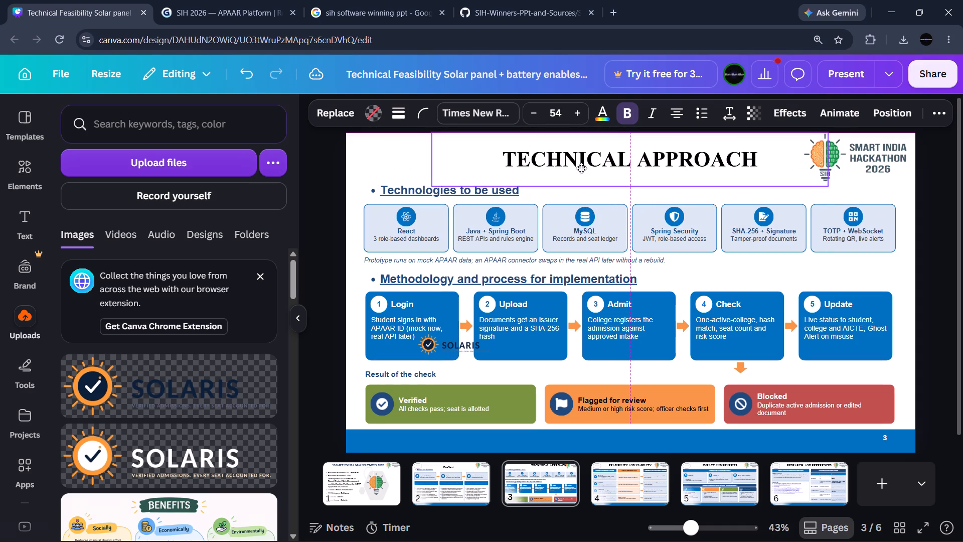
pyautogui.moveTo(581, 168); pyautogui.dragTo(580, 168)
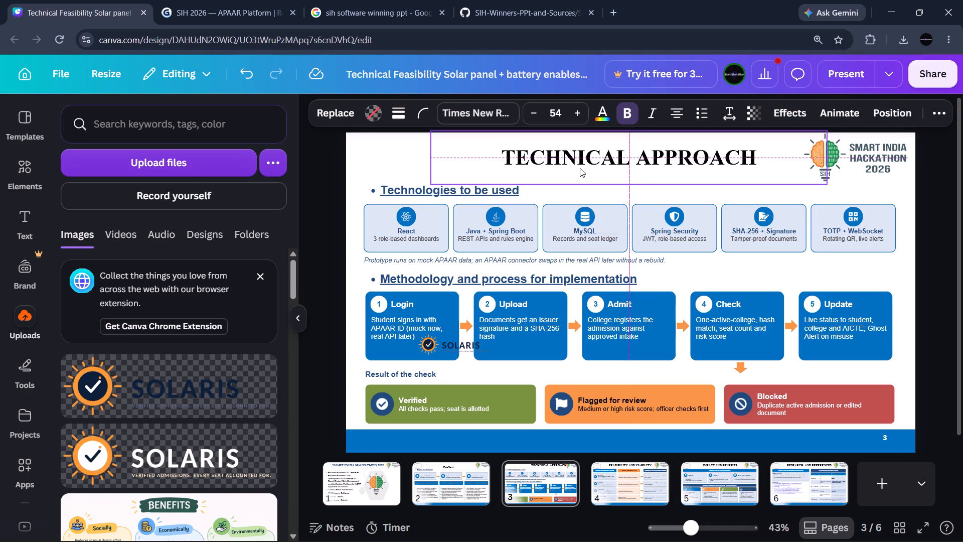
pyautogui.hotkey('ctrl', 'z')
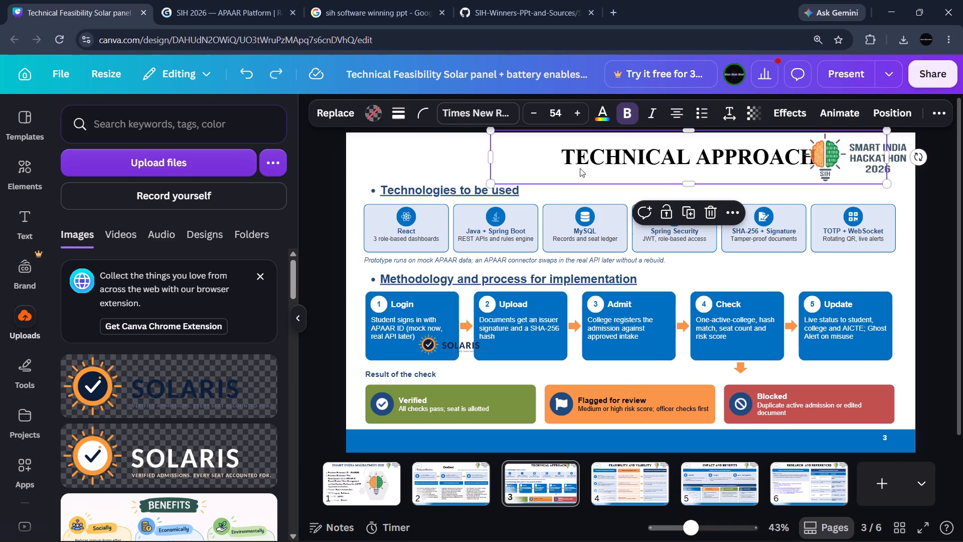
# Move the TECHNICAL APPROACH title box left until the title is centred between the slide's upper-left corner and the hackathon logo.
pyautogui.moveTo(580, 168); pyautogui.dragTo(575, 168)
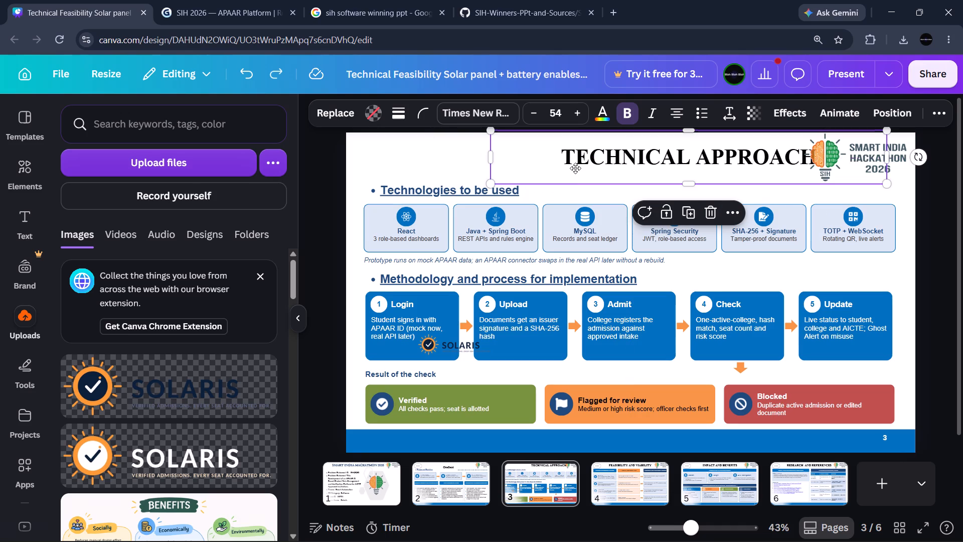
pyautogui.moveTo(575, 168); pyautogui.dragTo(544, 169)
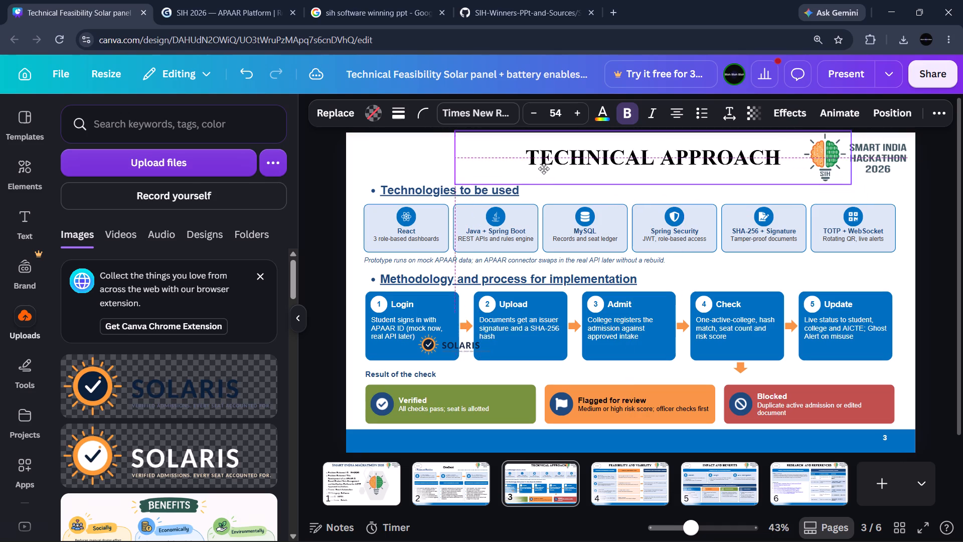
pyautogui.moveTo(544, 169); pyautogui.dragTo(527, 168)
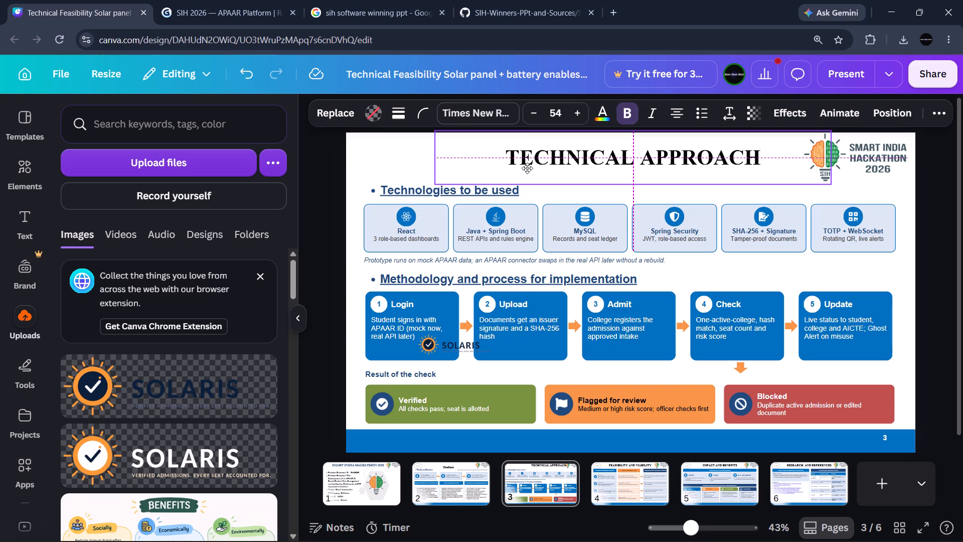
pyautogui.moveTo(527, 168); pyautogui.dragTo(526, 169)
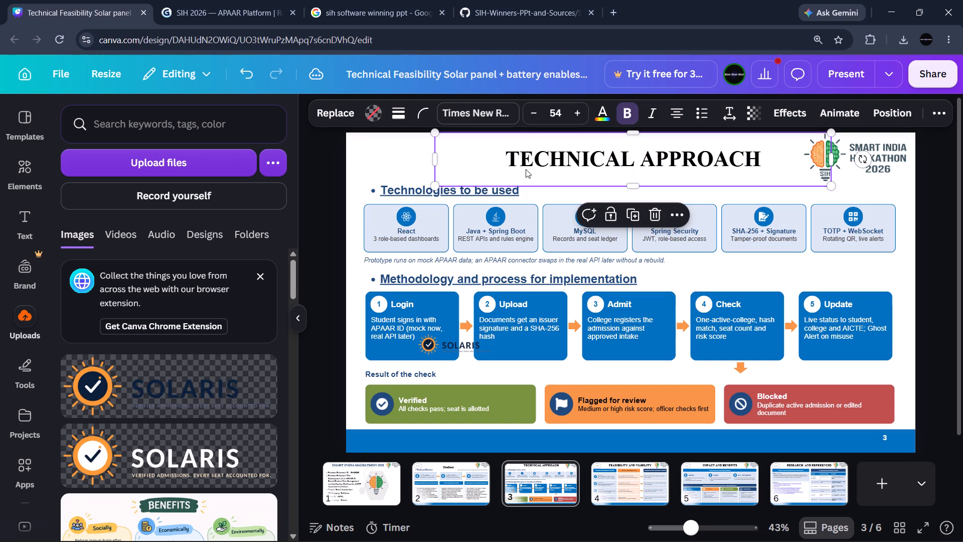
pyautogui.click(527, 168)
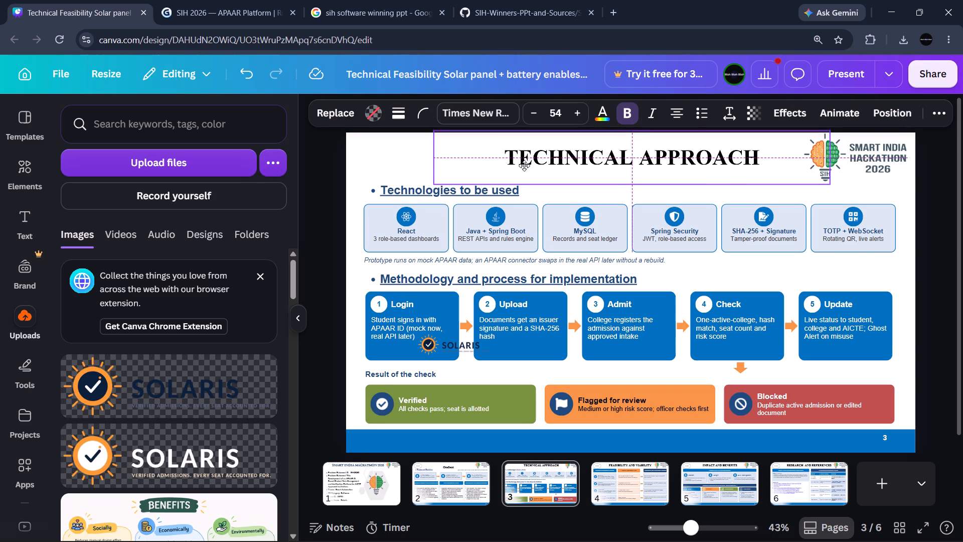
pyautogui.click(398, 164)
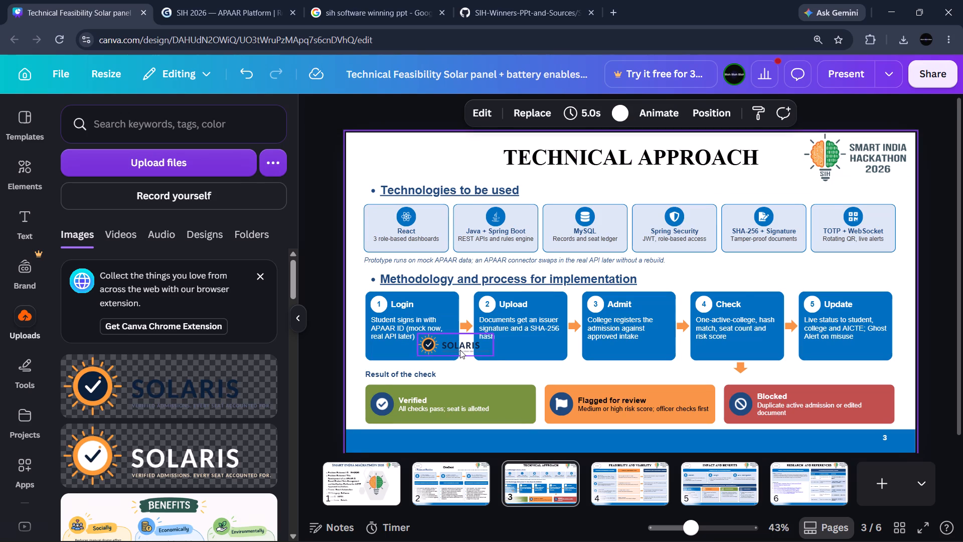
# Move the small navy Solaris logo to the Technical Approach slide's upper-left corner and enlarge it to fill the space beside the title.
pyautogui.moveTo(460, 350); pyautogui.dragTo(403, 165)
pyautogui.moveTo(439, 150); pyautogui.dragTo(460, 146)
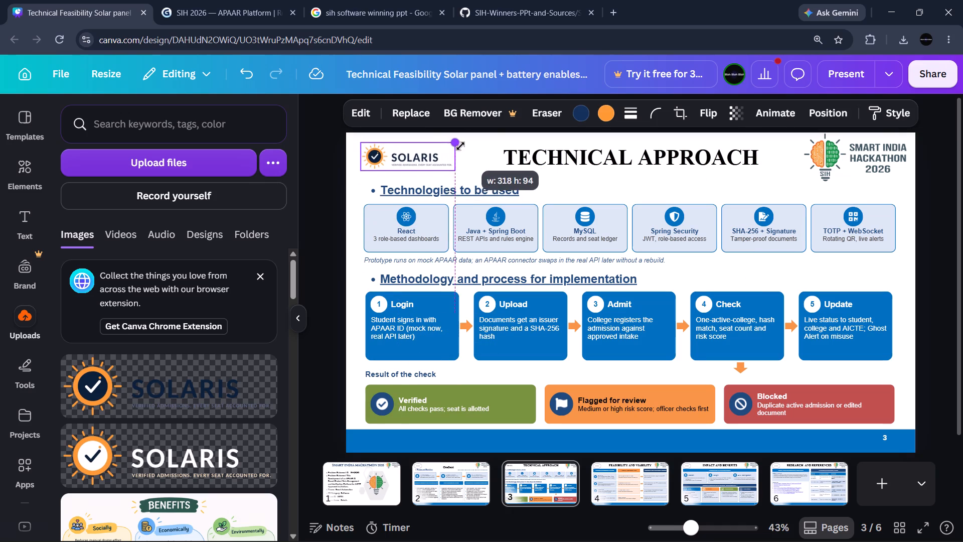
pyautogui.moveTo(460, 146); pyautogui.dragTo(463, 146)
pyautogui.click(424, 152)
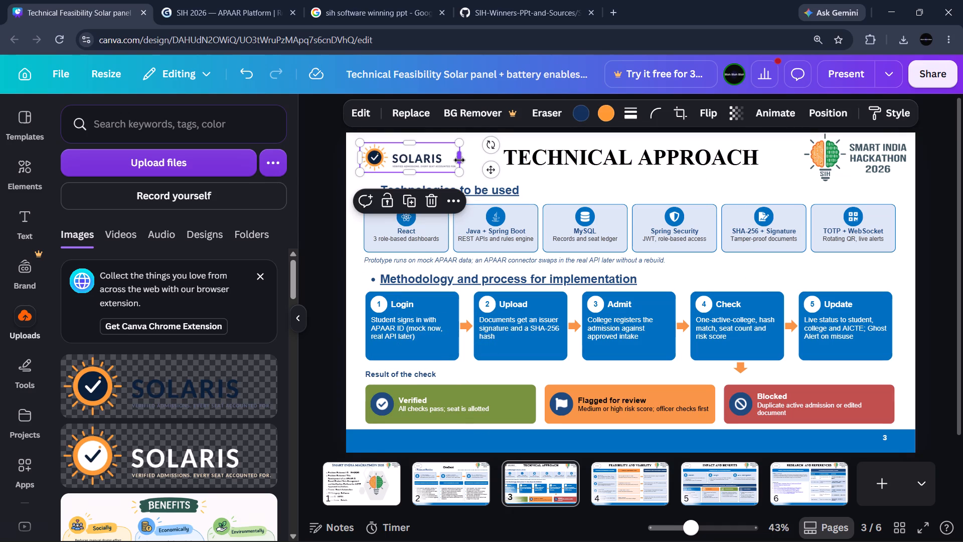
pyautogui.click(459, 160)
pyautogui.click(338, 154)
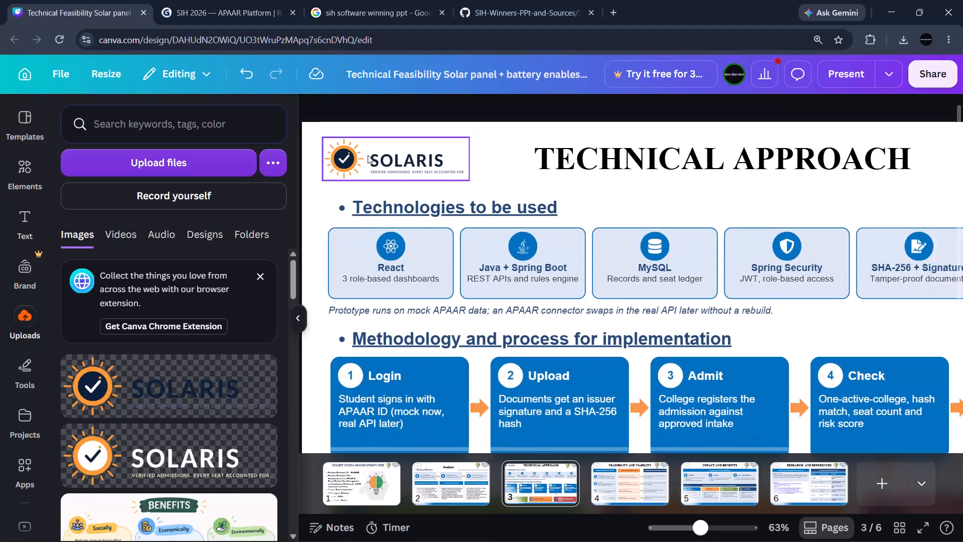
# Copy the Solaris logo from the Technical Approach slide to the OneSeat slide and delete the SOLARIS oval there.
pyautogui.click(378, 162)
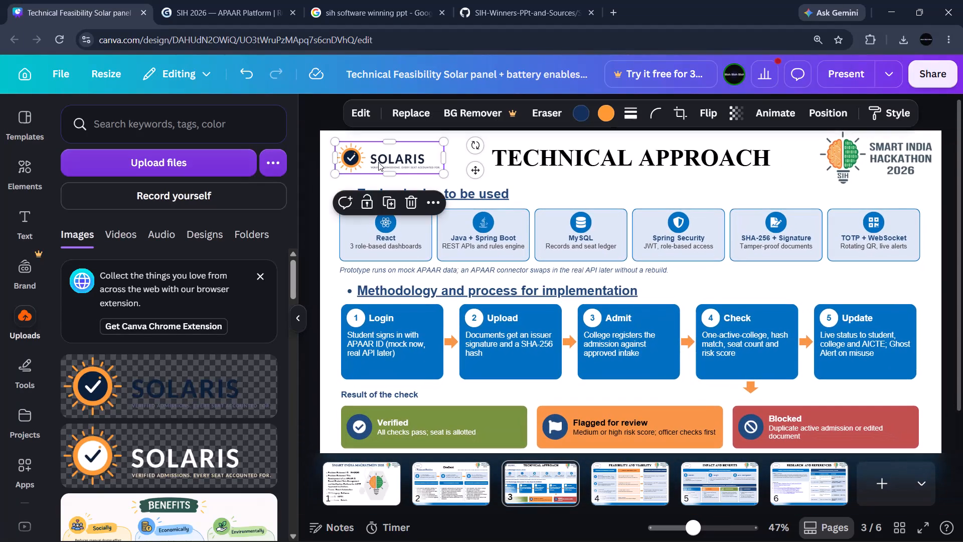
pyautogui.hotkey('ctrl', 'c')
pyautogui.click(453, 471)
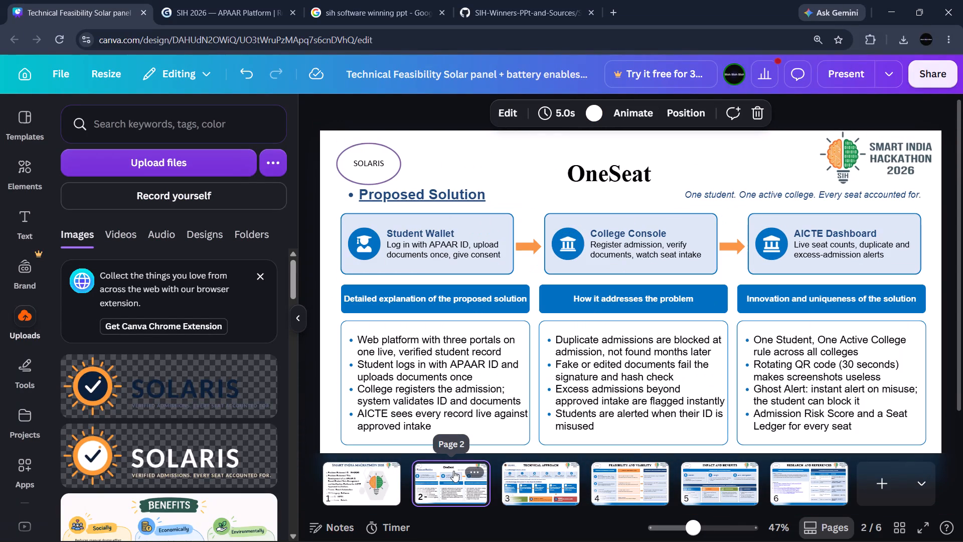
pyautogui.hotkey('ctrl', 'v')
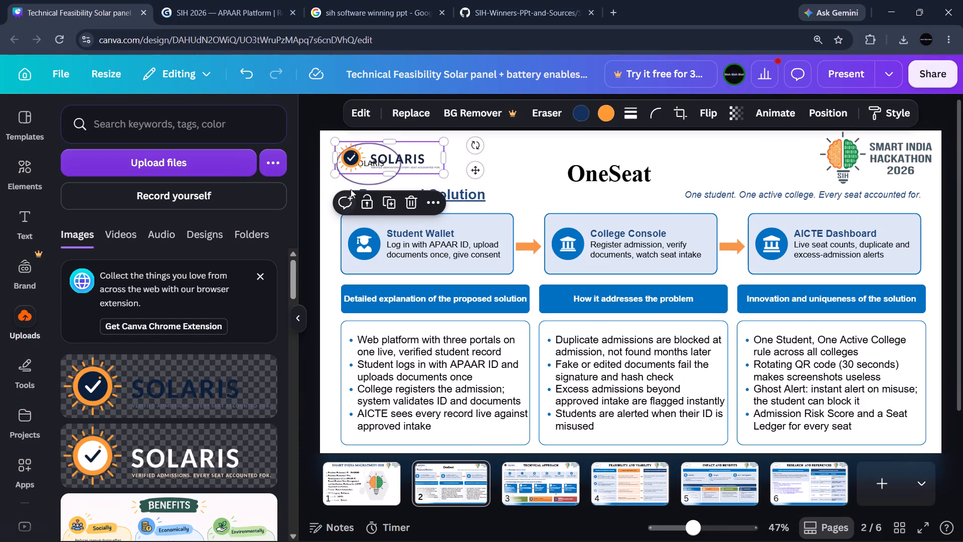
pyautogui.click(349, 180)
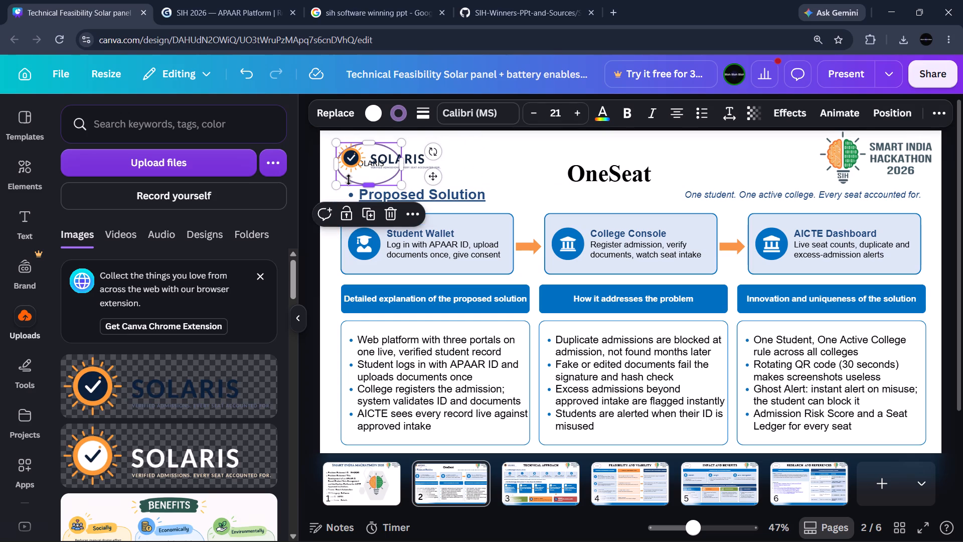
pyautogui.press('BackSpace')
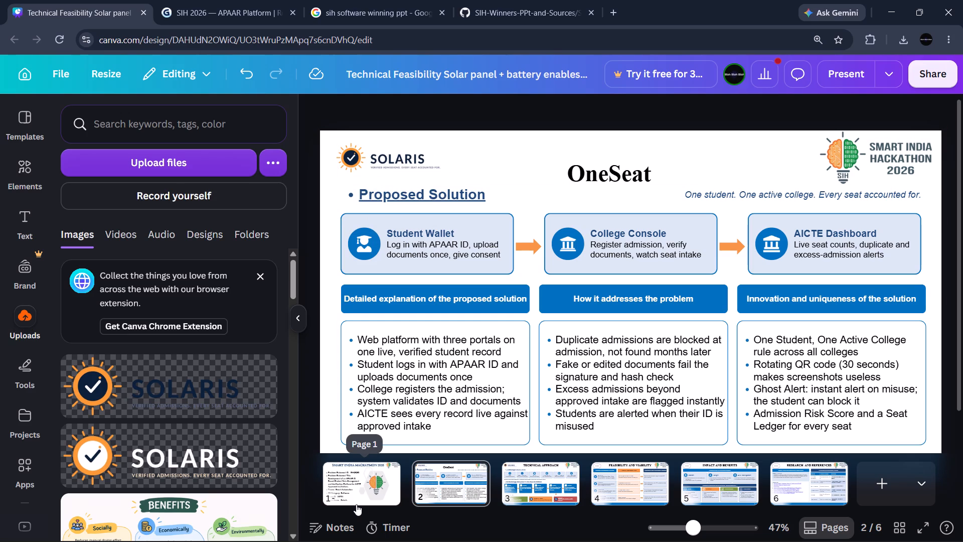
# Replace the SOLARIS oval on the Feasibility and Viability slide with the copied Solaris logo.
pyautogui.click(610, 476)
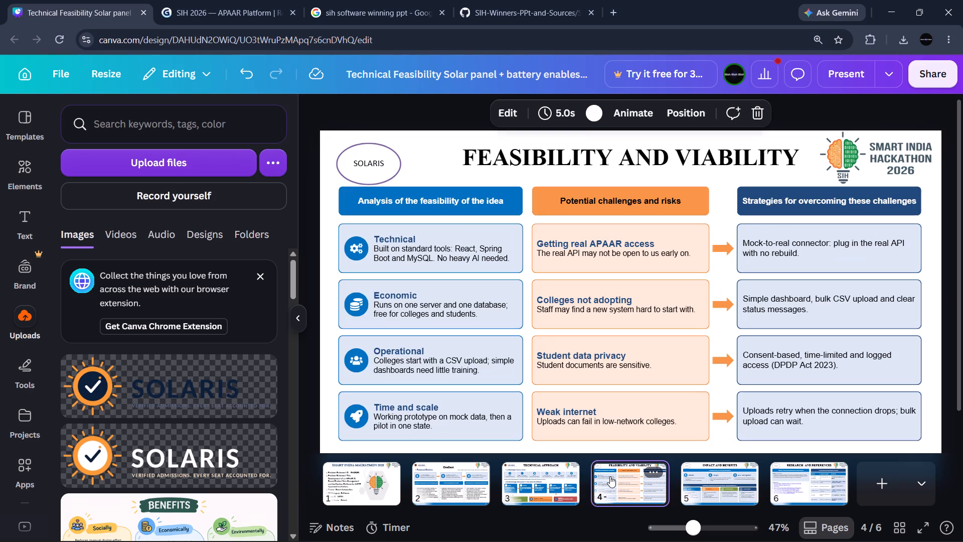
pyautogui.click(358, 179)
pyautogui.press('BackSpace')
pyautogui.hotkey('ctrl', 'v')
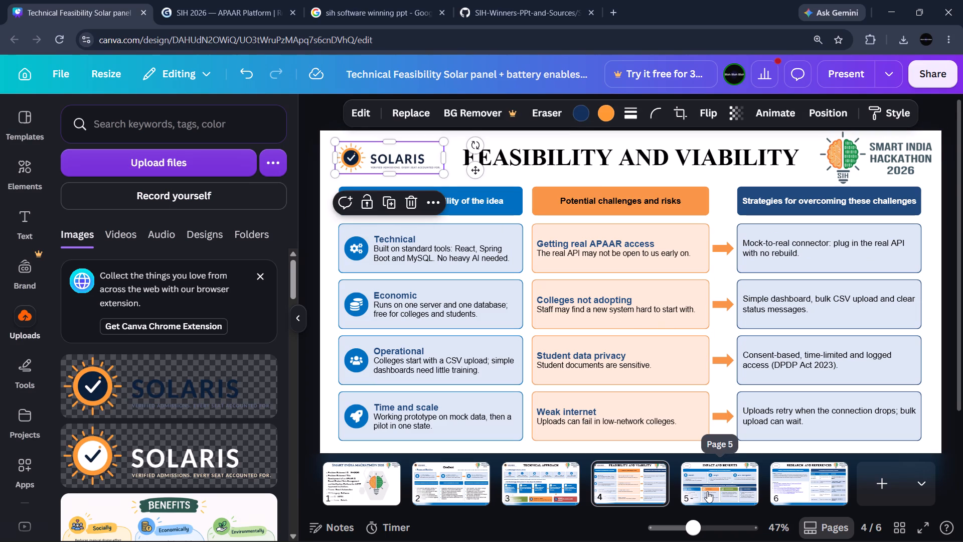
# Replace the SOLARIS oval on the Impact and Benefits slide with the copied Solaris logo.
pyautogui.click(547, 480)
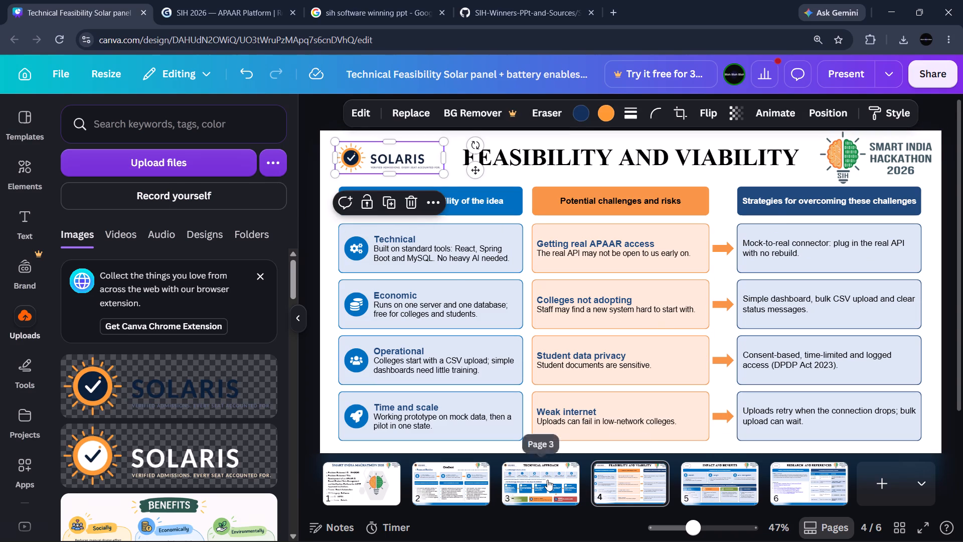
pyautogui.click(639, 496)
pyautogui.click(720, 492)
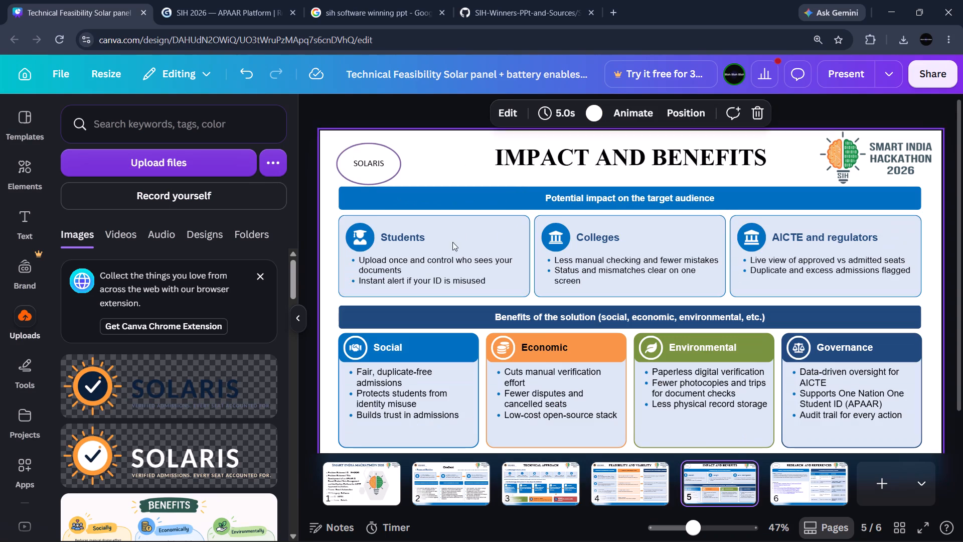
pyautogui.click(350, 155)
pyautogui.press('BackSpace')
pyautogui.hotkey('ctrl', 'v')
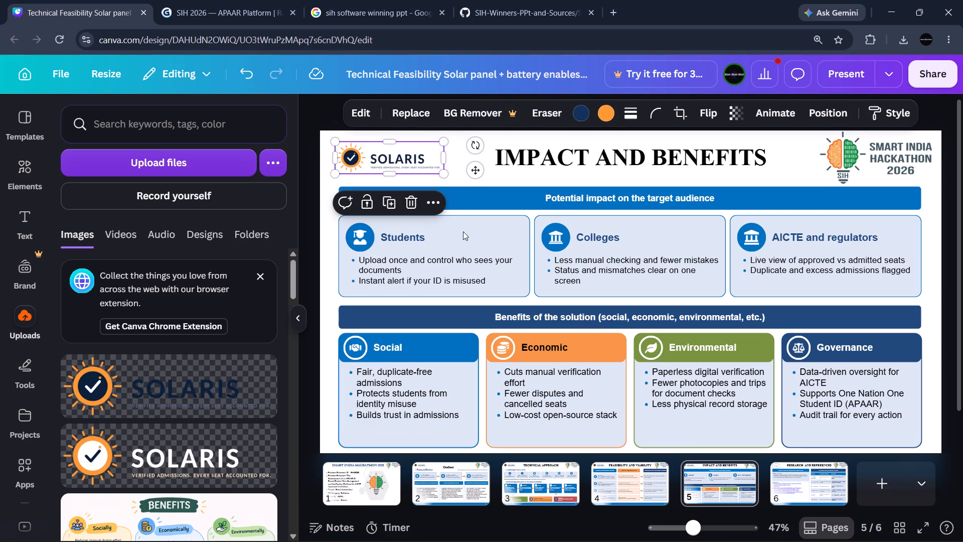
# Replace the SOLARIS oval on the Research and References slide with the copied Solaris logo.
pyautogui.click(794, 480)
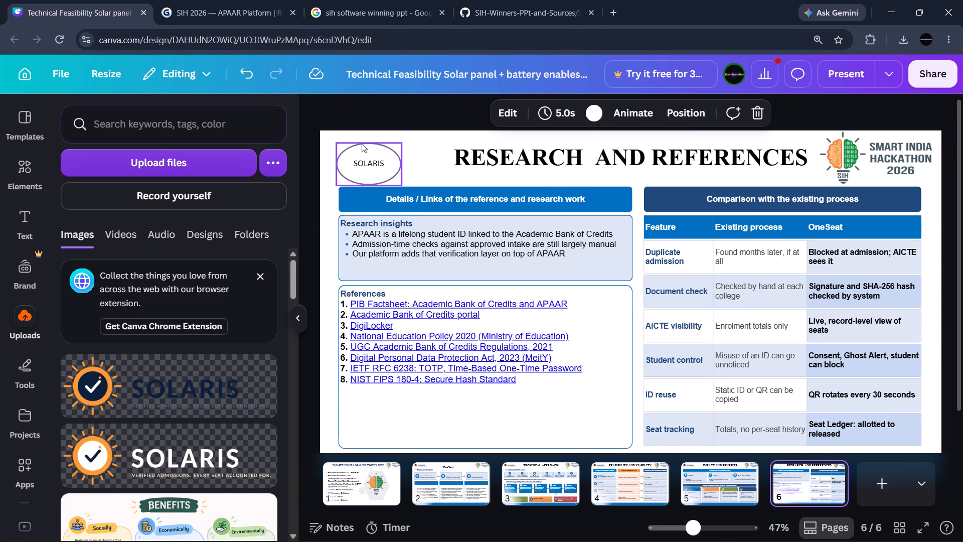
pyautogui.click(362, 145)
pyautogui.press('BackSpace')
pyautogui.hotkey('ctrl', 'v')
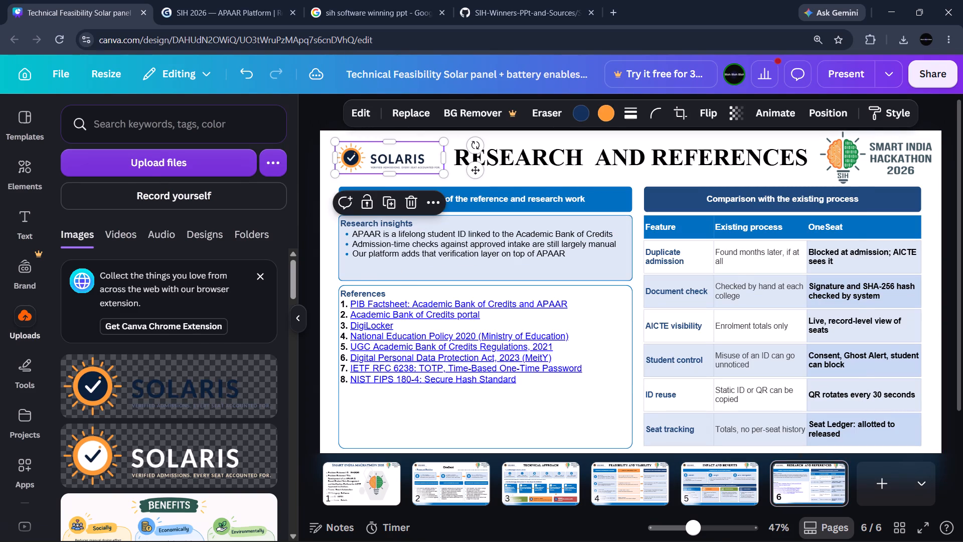
# Switch to the SIH 2025 GeoGuards reference PDF to examine how it marks the team name on its slides, and return to Canva.
pyautogui.hotkey('alt', 'Tab')
pyautogui.scroll(-3, 260, 217)
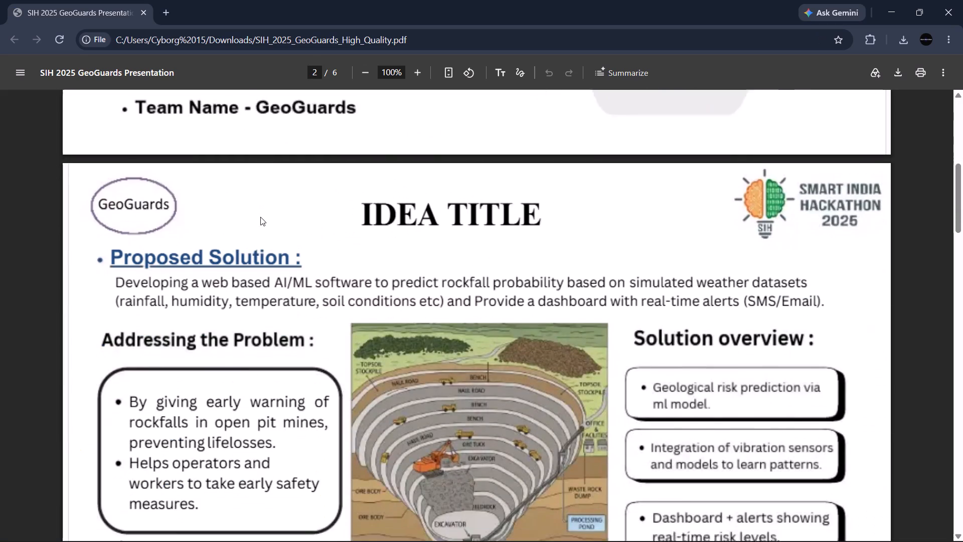
pyautogui.scroll(-15, 260, 217)
pyautogui.hotkey('alt', 'Tab')
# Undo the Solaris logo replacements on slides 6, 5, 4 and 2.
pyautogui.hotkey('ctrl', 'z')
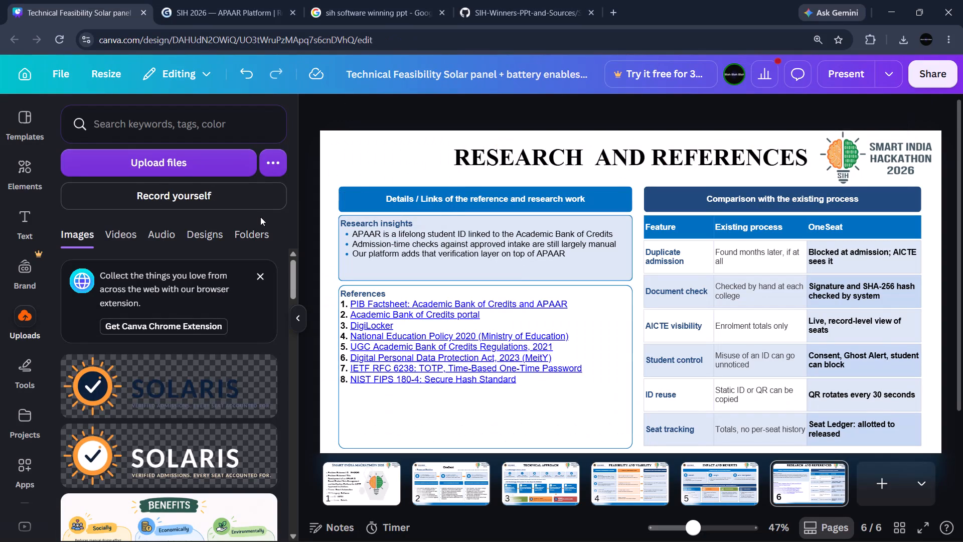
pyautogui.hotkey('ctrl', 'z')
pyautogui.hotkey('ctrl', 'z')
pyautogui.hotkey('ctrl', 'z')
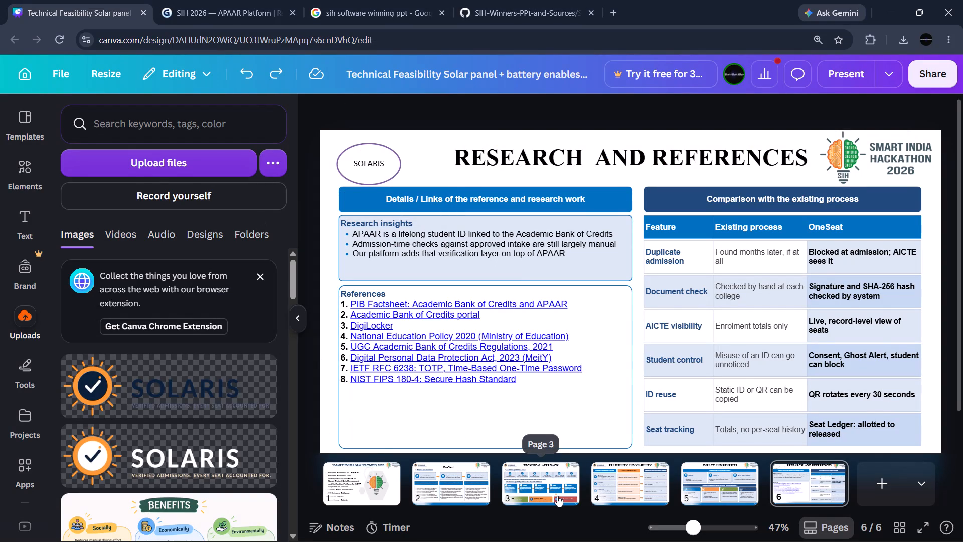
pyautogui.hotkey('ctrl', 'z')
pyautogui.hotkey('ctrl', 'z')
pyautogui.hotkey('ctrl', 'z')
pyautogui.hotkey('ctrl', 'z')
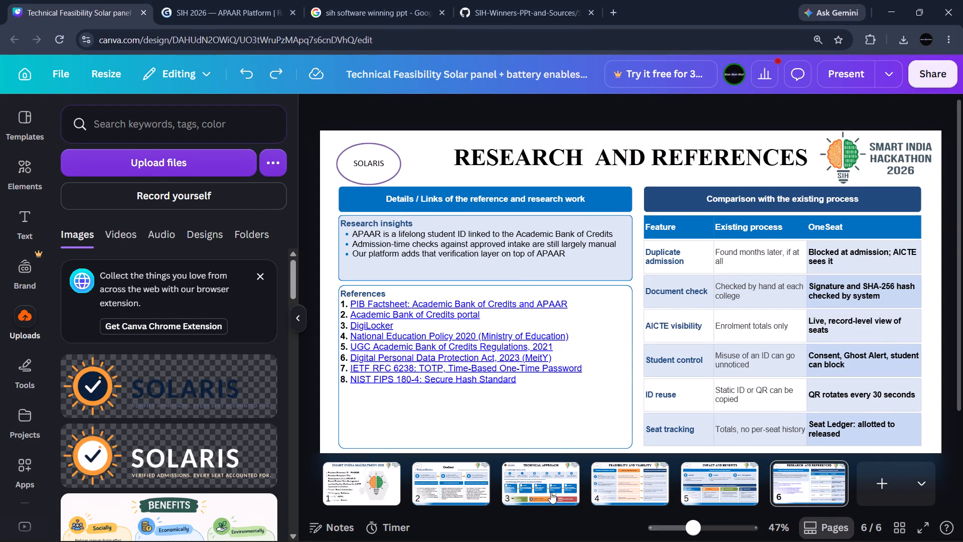
# Undo the logo and title changes on the Technical Approach slide back to its original SOLARIS oval.
pyautogui.hotkey('ctrl', 'z')
pyautogui.hotkey('ctrl', 'z')
pyautogui.hotkey('ctrl', 'z')
pyautogui.hotkey('ctrl', 'z')
pyautogui.hotkey('ctrl', 'z')
pyautogui.hotkey('ctrl', 'z')
pyautogui.hotkey('ctrl', 'z')
pyautogui.hotkey('ctrl', 'z')
pyautogui.hotkey('ctrl', 'z')
pyautogui.hotkey('ctrl', 'z')
pyautogui.hotkey('ctrl', 'z')
pyautogui.hotkey('ctrl', 'z')
pyautogui.hotkey('ctrl', 'z')
pyautogui.hotkey('ctrl', 'z')
pyautogui.hotkey('ctrl', 'z')
pyautogui.hotkey('ctrl', 'z')
pyautogui.hotkey('ctrl', 'z')
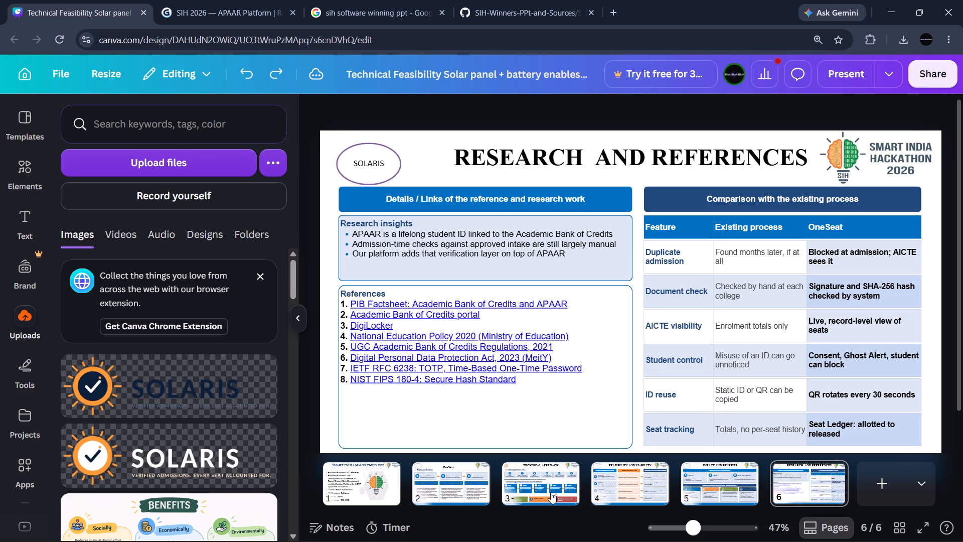
pyautogui.rightClick(551, 492)
pyautogui.hotkey('ctrl', 'z')
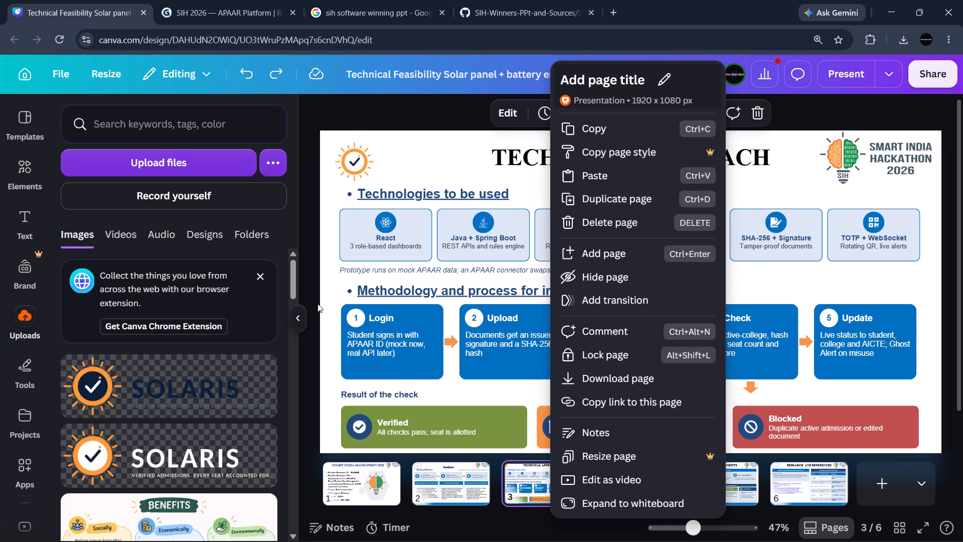
pyautogui.click(319, 304)
pyautogui.hotkey('ctrl', 'z')
pyautogui.hotkey('ctrl', 'z')
pyautogui.hotkey('ctrl', 'z')
pyautogui.hotkey('ctrl', 'z')
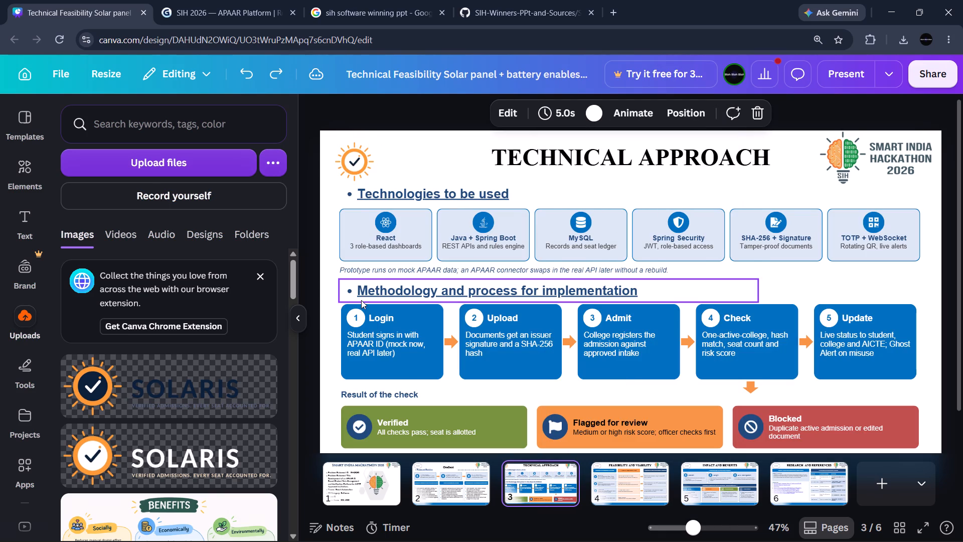
pyautogui.hotkey('ctrl', 'z')
pyautogui.hotkey('ctrl', 'z')
pyautogui.hotkey('ctrl', 'z')
pyautogui.hotkey('ctrl', 'z')
pyautogui.hotkey('ctrl', 'z')
pyautogui.hotkey('ctrl', 'z')
pyautogui.hotkey('ctrl', 'z')
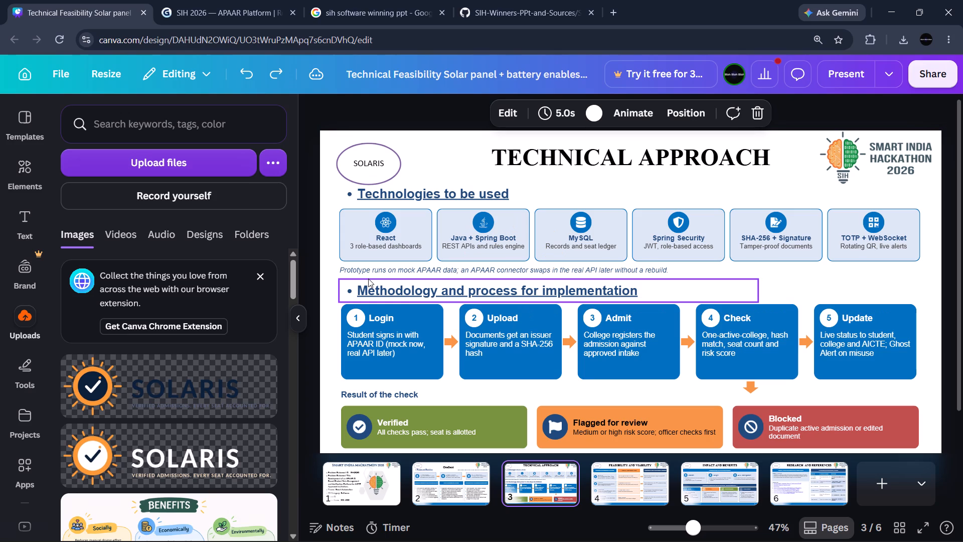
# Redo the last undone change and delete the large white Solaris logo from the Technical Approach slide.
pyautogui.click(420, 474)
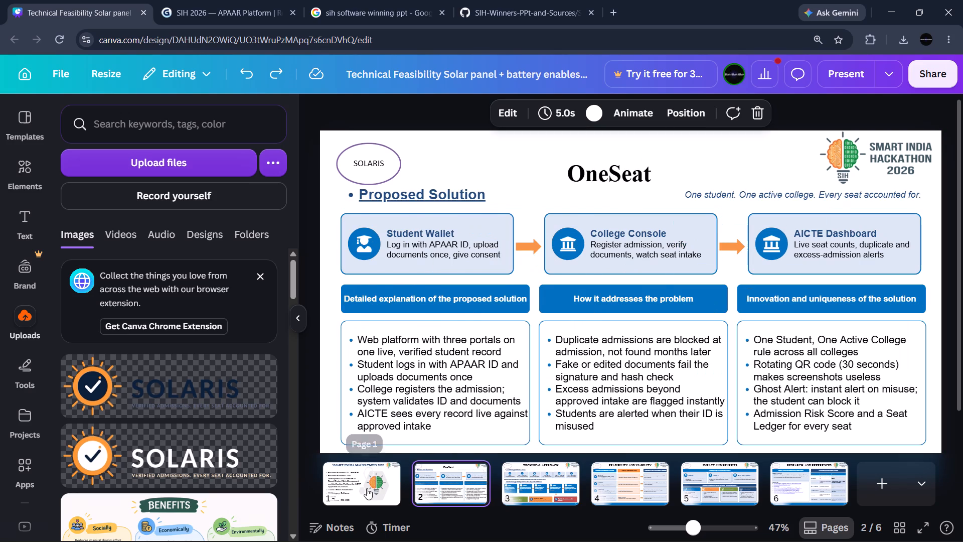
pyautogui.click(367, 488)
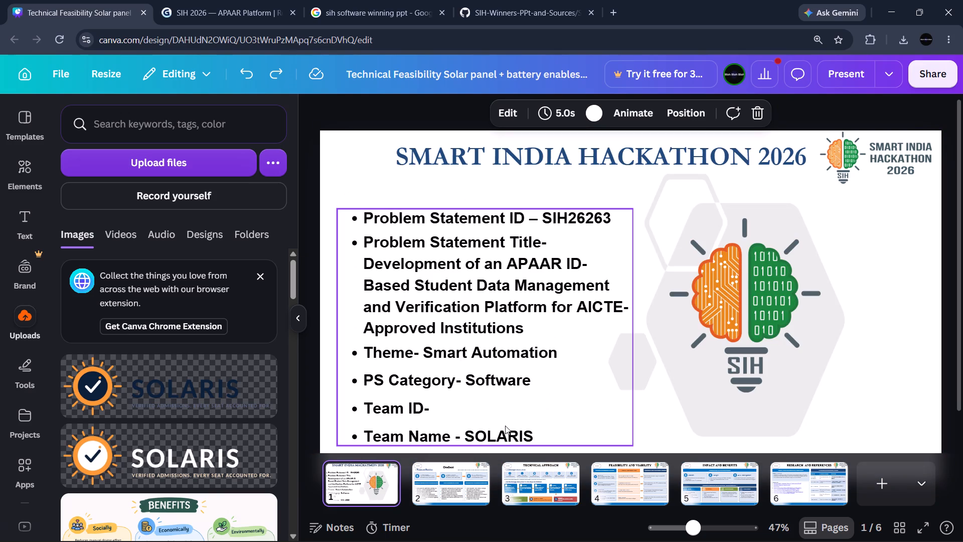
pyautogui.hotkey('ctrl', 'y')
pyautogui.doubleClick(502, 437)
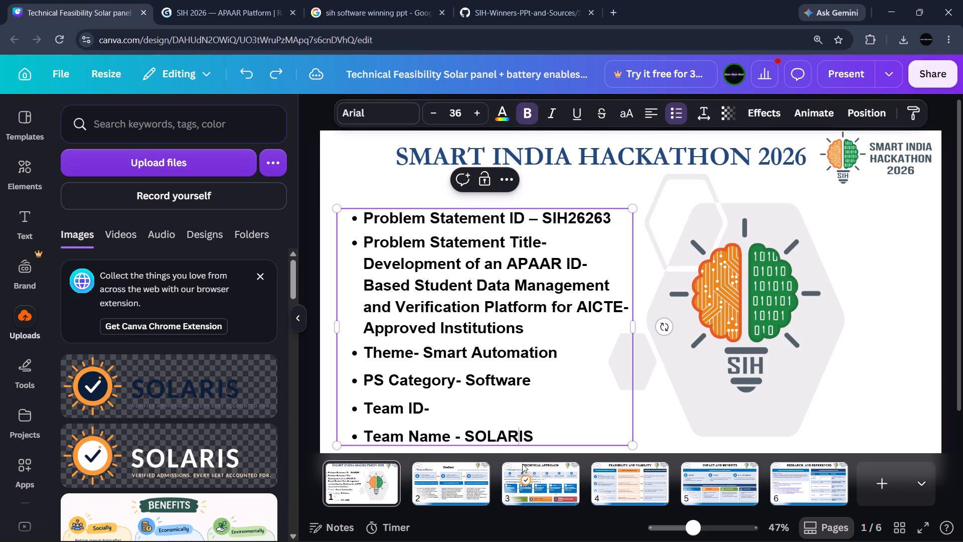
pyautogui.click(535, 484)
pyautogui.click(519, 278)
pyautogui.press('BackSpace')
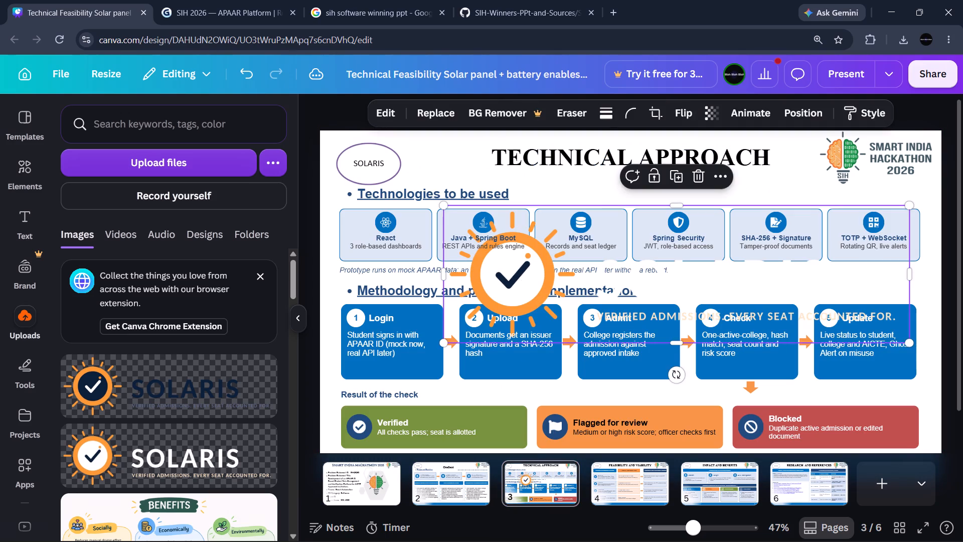
# Overwrite the team name SOLARIS on the title slide with "Sol".
pyautogui.click(370, 481)
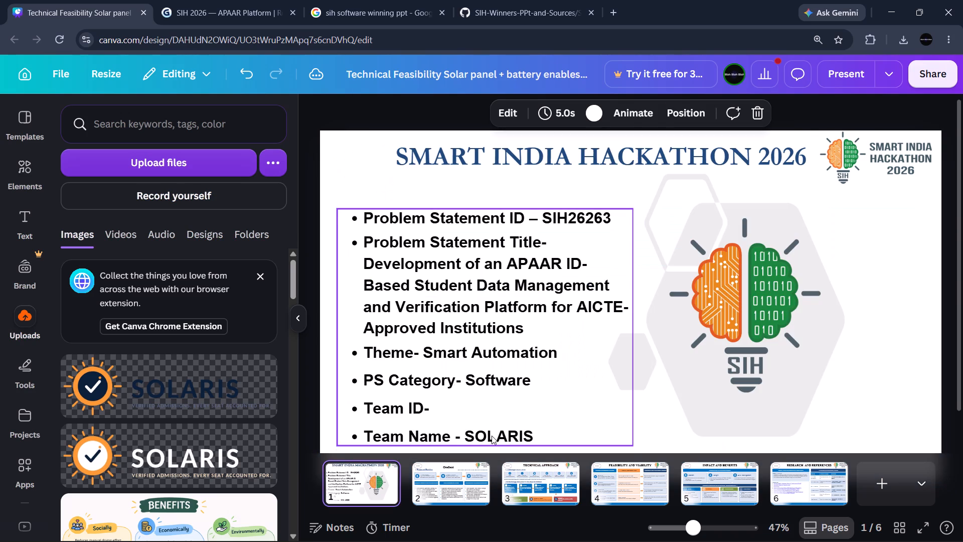
pyautogui.doubleClick(492, 436)
pyautogui.doubleClick(492, 436)
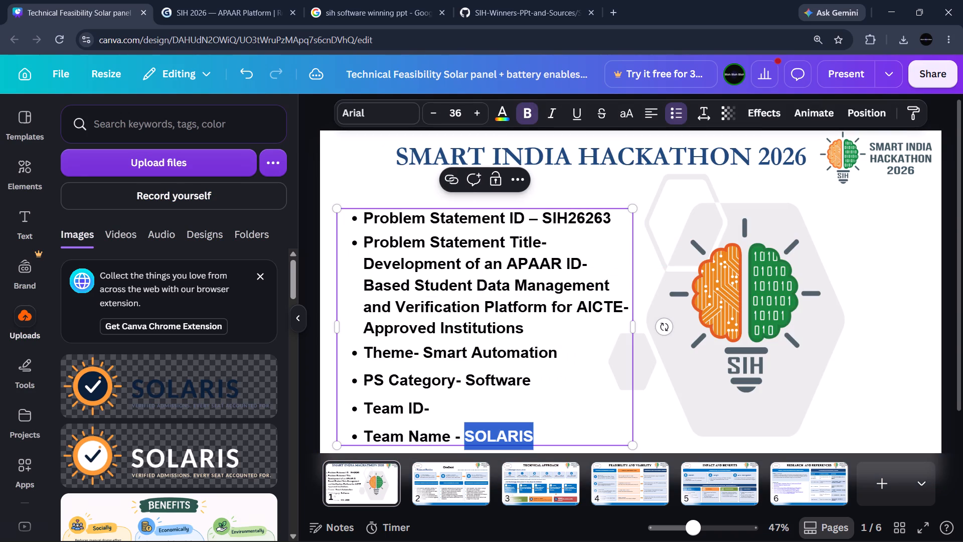
pyautogui.write('Sol')
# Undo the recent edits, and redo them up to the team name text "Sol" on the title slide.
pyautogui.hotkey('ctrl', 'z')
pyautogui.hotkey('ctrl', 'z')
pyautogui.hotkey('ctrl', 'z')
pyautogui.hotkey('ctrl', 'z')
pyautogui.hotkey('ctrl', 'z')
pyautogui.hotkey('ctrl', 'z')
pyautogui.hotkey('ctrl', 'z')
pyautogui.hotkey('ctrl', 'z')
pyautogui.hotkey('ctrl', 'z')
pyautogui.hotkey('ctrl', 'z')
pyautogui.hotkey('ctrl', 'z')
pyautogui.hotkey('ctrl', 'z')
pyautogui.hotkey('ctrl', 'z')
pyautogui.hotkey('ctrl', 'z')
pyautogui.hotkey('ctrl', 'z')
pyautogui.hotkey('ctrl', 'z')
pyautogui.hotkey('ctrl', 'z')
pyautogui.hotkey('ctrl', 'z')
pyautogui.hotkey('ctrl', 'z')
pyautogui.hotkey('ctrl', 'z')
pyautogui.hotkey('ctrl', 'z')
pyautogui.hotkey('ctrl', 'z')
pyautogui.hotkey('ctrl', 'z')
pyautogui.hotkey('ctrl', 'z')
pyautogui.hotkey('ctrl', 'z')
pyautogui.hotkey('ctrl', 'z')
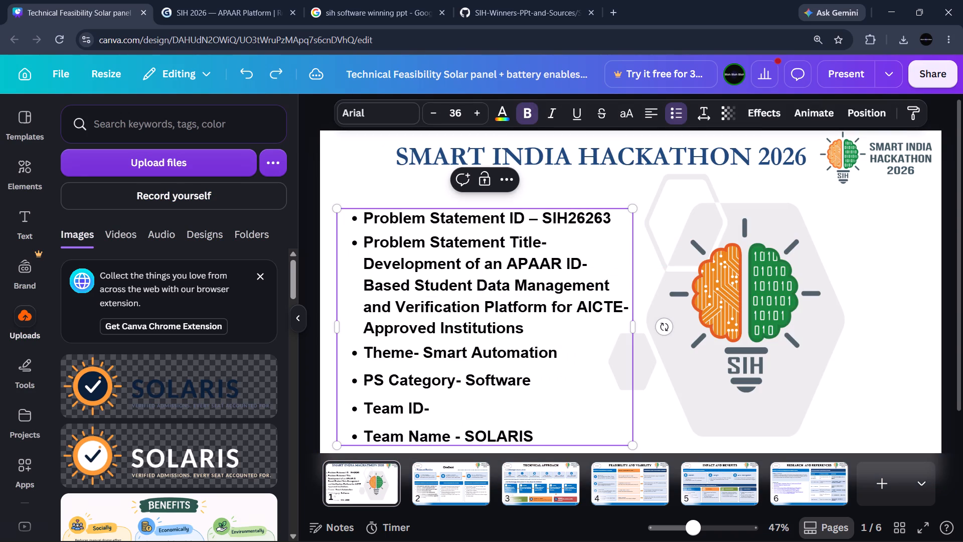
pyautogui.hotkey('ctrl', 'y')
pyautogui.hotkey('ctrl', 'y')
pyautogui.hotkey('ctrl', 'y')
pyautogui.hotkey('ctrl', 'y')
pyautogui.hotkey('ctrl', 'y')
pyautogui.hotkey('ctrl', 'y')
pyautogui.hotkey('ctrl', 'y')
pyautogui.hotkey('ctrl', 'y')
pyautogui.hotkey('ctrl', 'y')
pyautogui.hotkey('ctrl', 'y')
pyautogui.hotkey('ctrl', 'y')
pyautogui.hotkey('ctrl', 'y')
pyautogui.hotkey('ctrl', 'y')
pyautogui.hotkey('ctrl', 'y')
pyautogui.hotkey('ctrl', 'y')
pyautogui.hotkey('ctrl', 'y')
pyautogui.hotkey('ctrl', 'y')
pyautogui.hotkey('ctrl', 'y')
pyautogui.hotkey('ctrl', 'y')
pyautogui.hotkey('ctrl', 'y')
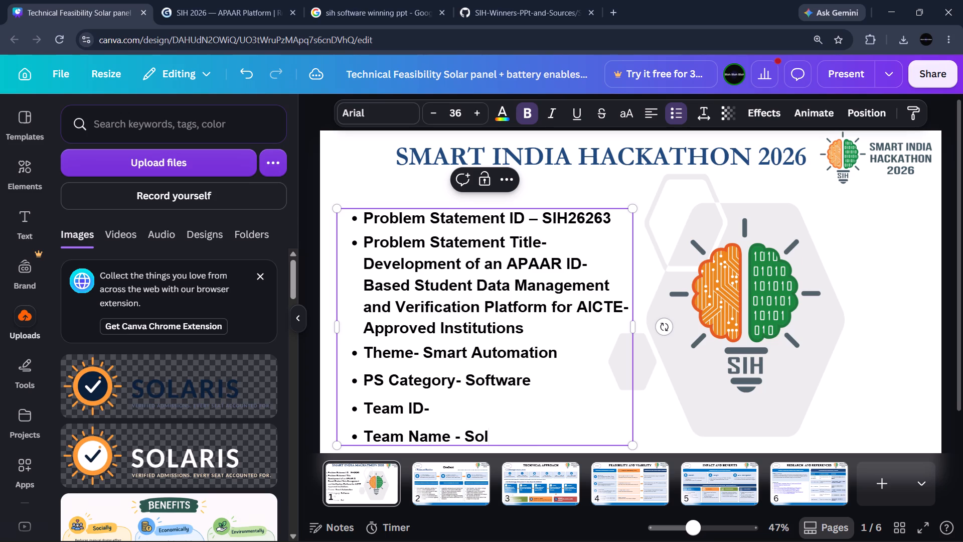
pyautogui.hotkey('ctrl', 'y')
# Complete the team name on the title slide as "Solaris" and check the OneSeat slide before returning to the title slide.
pyautogui.keyDown('ctrl'); pyautogui.click(492, 436); pyautogui.keyUp('ctrl')
pyautogui.write('aris')
pyautogui.click(463, 492)
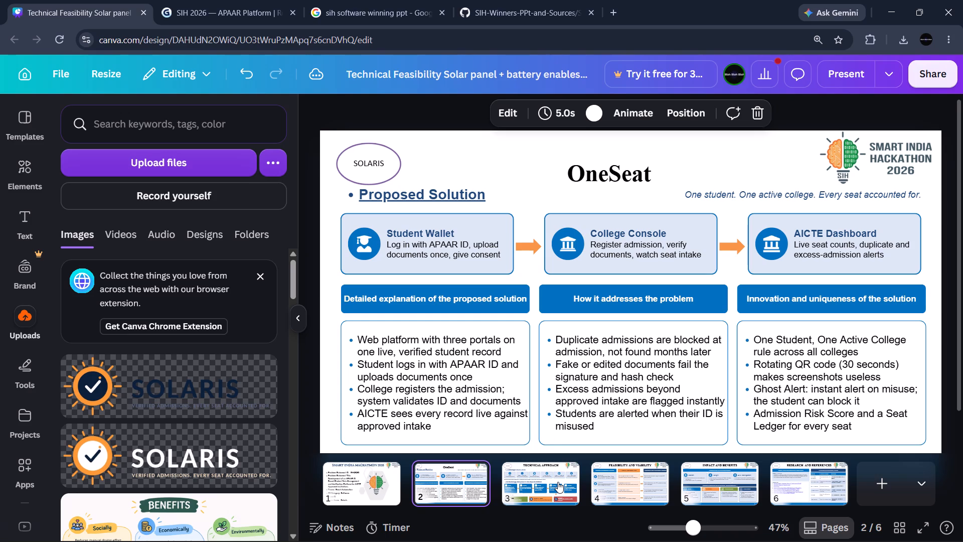
pyautogui.click(348, 470)
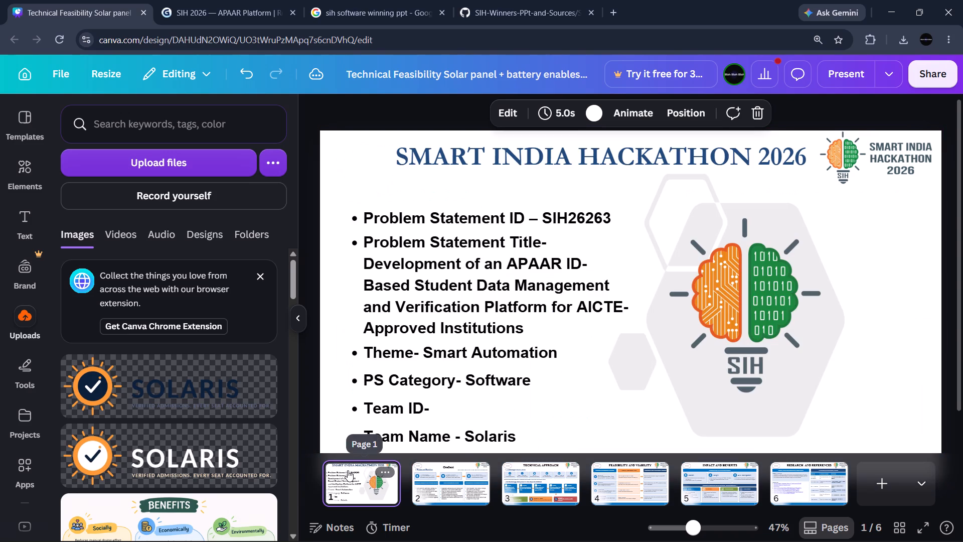
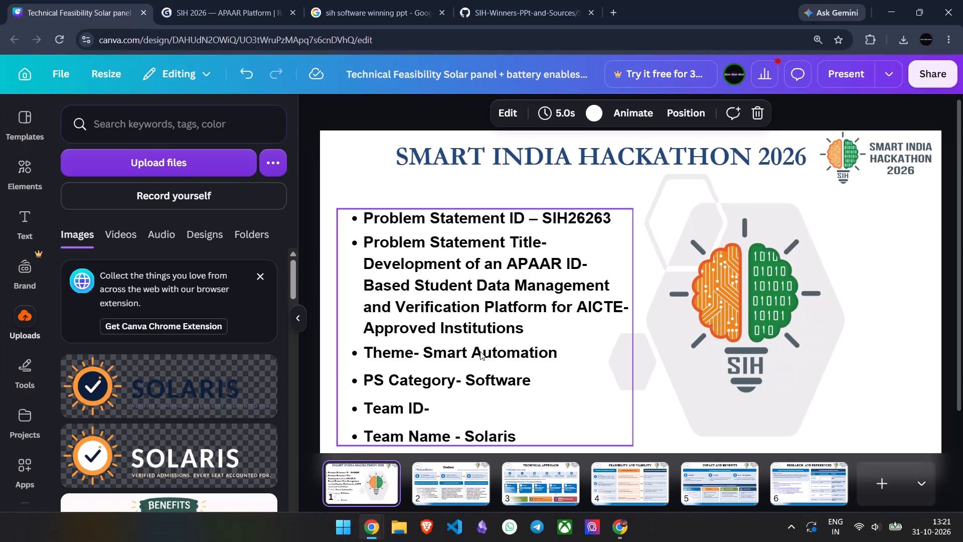
# Add a space after "Team ID-" in the title slide's details list.
pyautogui.click(466, 408)
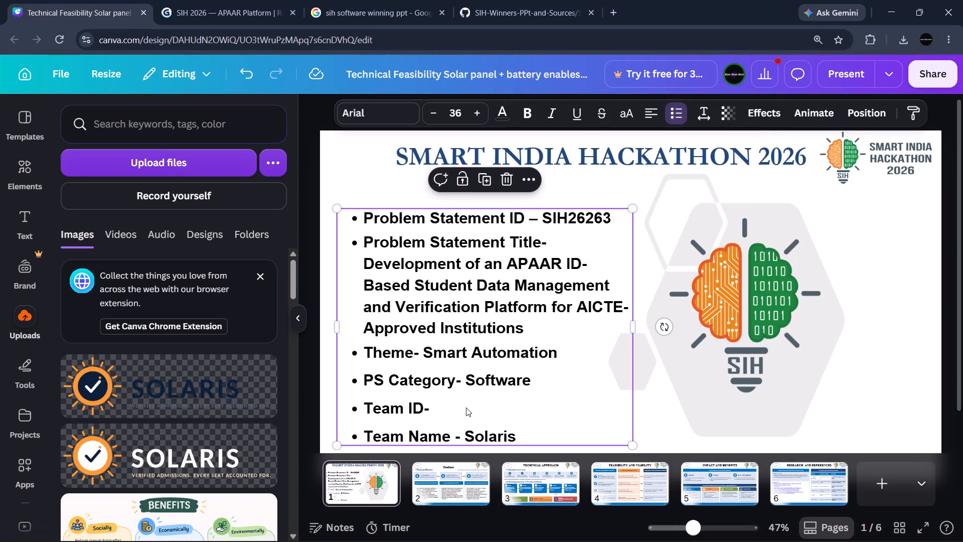
pyautogui.doubleClick(466, 408)
pyautogui.click(466, 408)
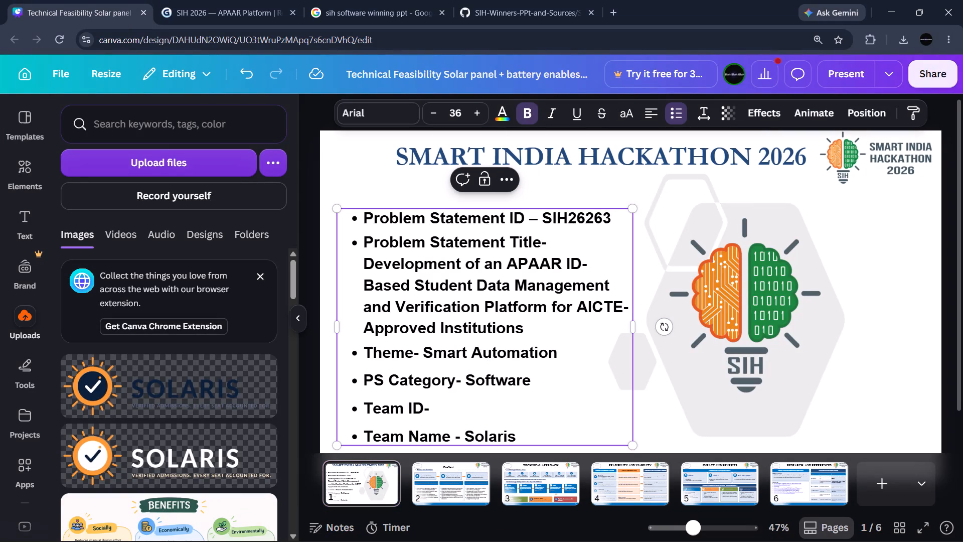
pyautogui.press('space')
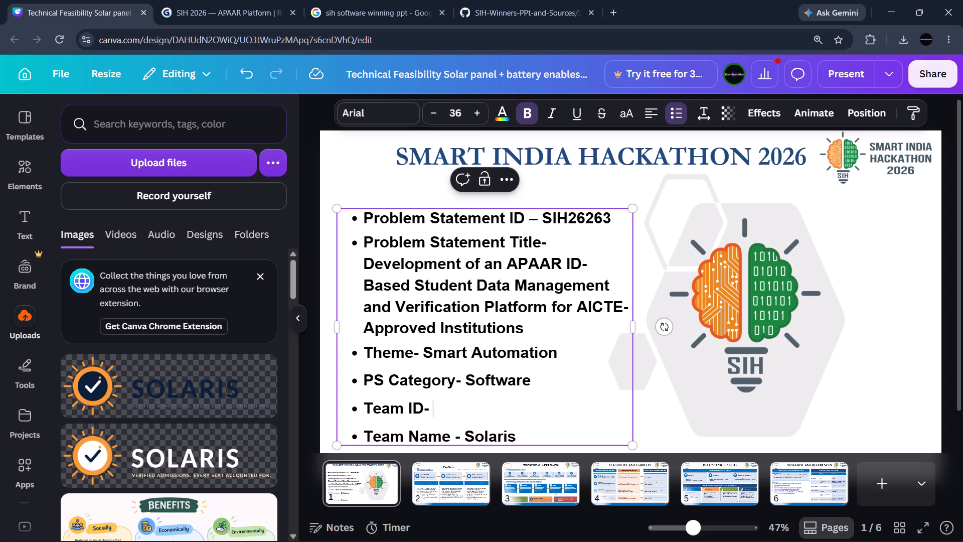
pyautogui.click(449, 399)
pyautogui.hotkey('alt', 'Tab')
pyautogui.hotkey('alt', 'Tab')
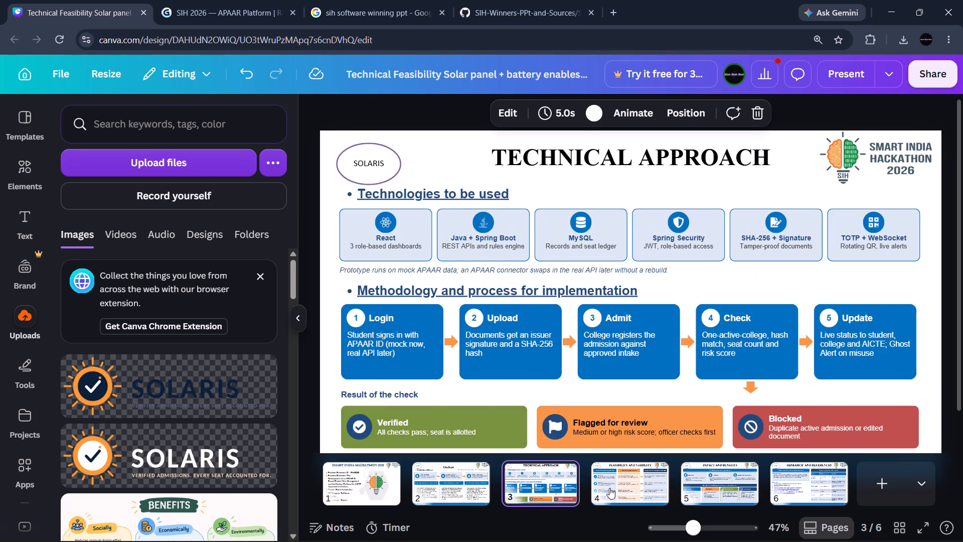
pyautogui.click(615, 488)
pyautogui.click(699, 491)
pyautogui.click(789, 494)
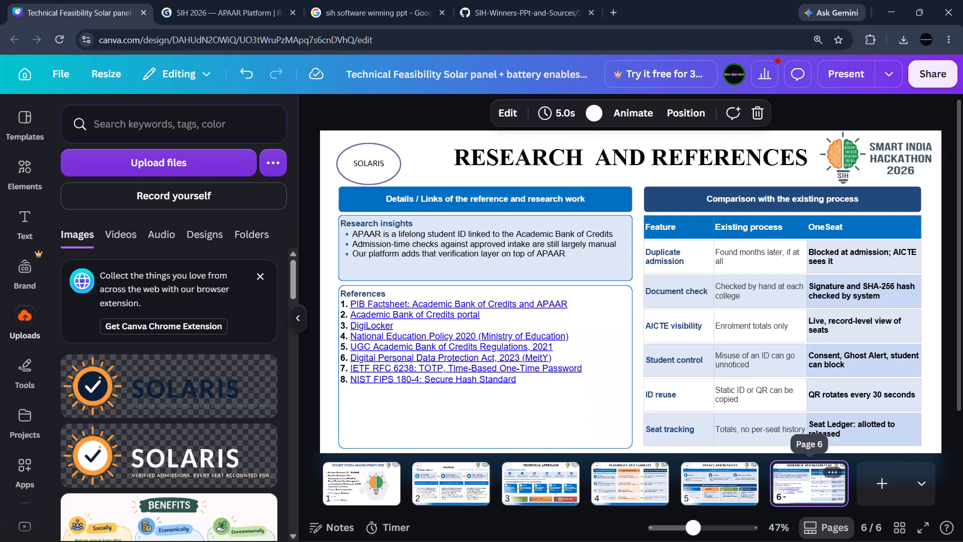
pyautogui.click(692, 436)
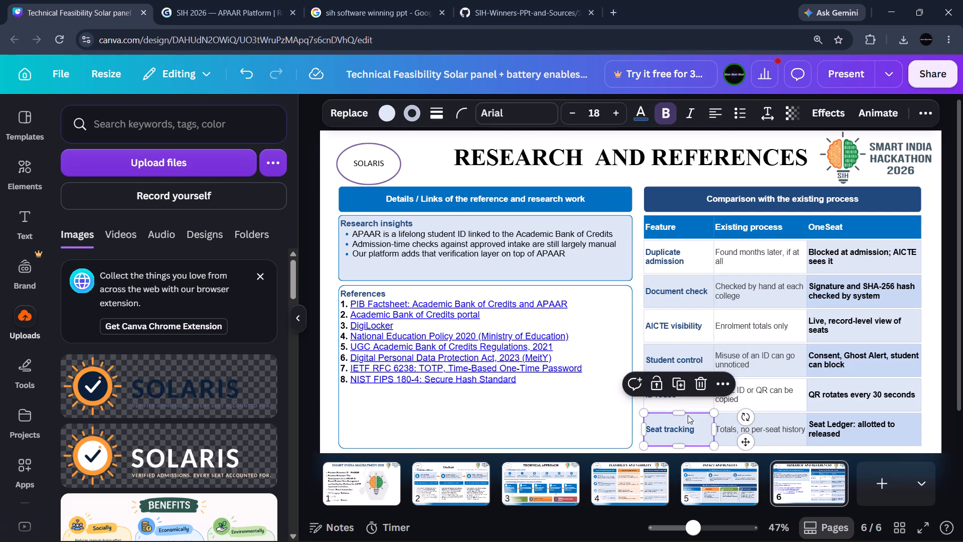
pyautogui.click(667, 280)
pyautogui.click(674, 259)
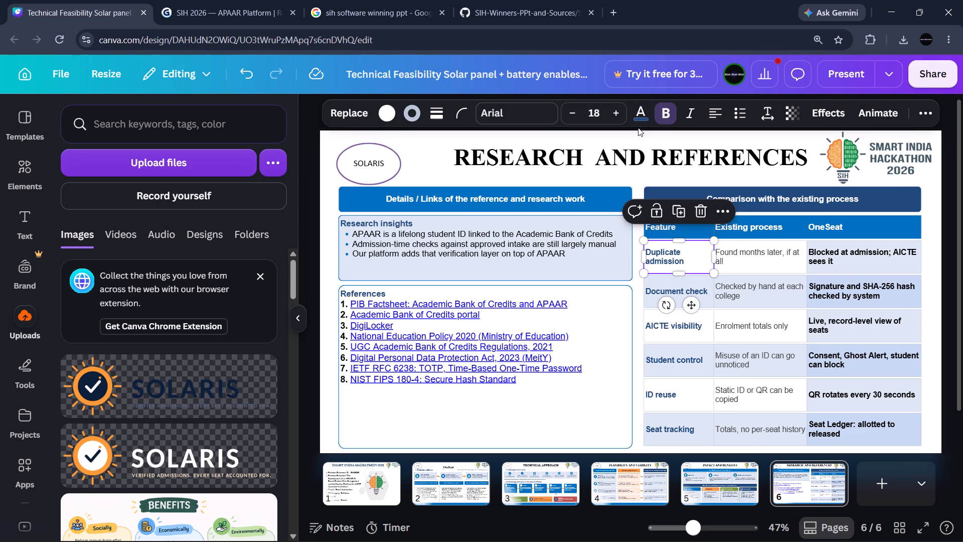
pyautogui.click(665, 289)
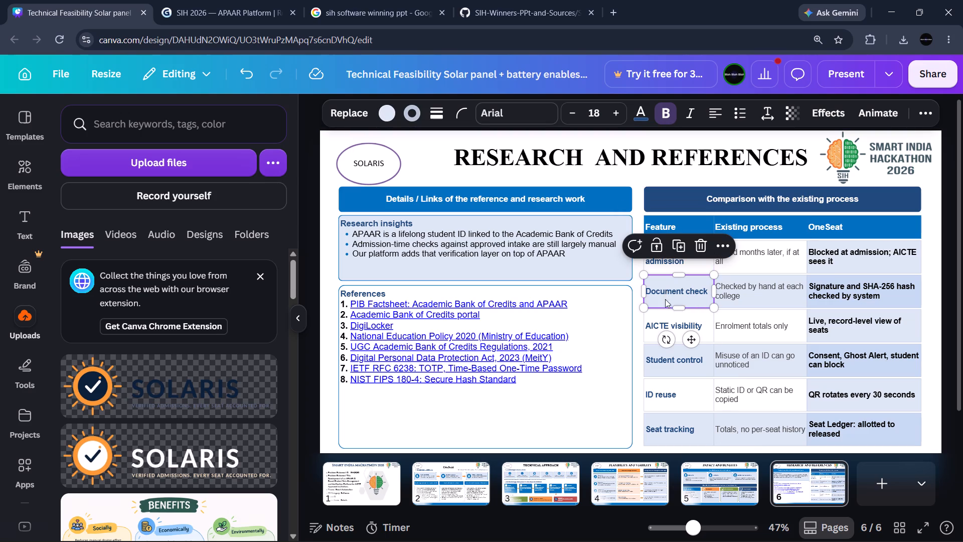
pyautogui.click(664, 328)
pyautogui.click(667, 363)
pyautogui.click(666, 403)
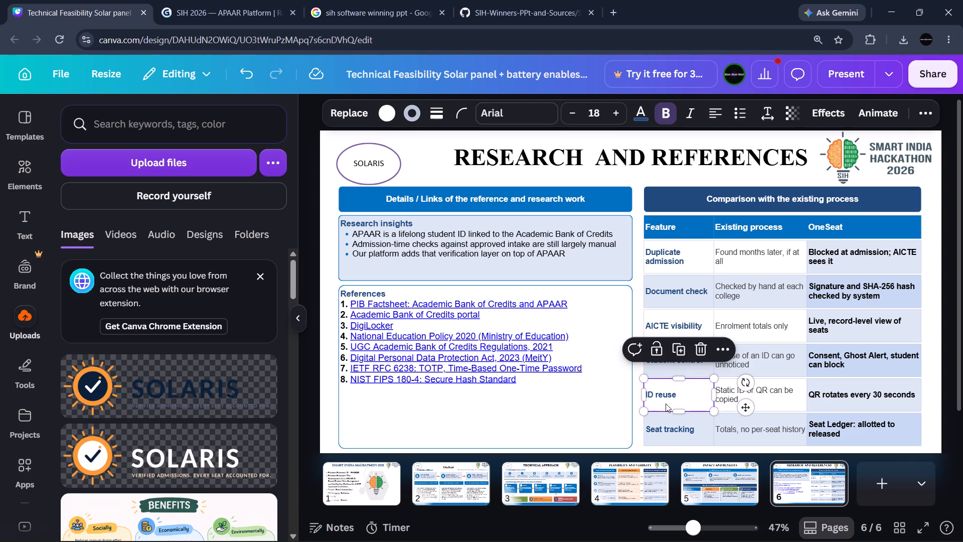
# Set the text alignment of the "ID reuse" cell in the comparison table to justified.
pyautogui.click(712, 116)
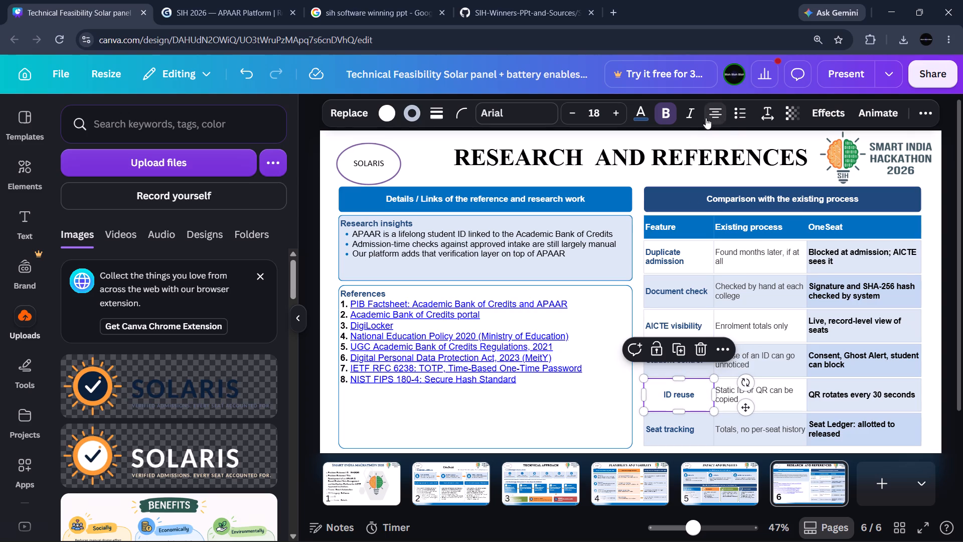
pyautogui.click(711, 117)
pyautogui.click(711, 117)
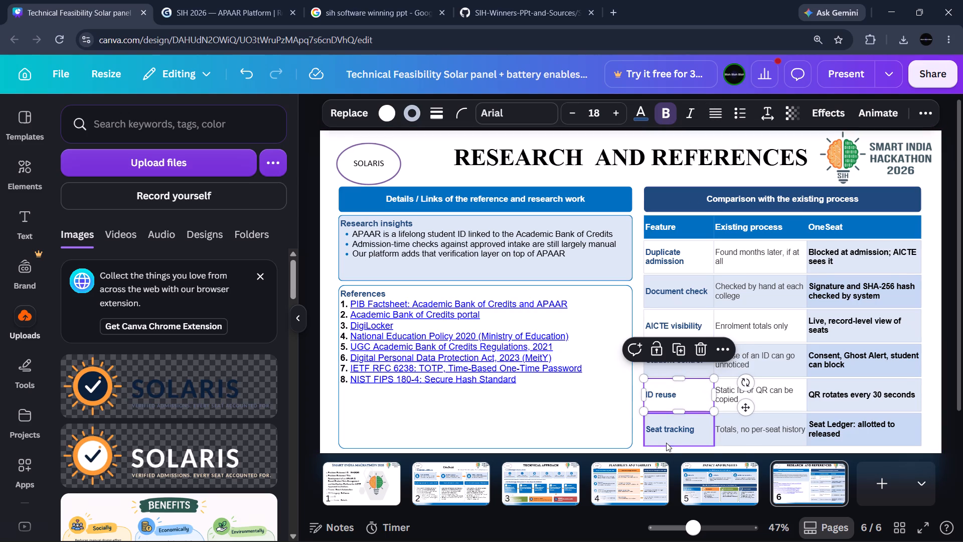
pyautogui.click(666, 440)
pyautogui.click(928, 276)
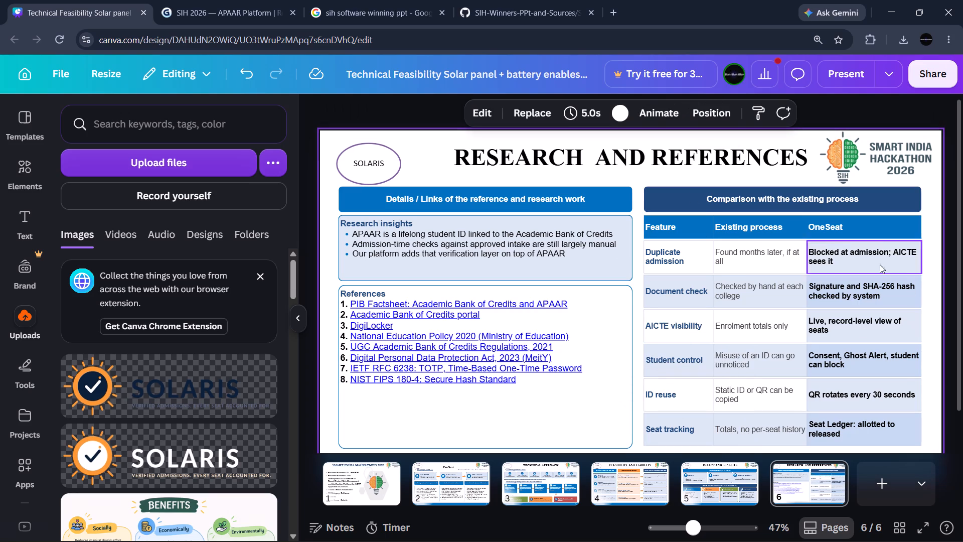
# Justify the text in all body cells of the Research and References comparison table, from "Duplicate admission" to "Seat tracking".
pyautogui.moveTo(636, 243); pyautogui.dragTo(752, 291)
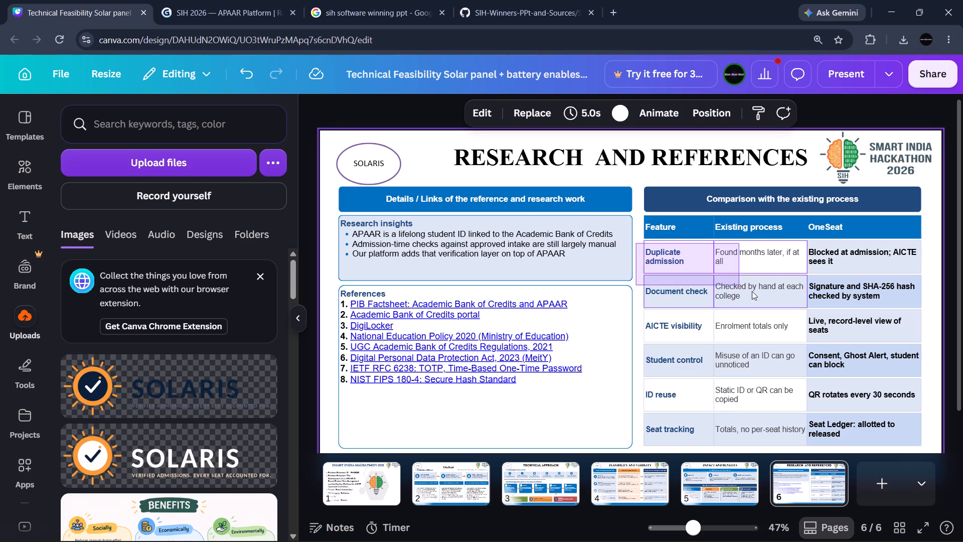
pyautogui.moveTo(752, 291); pyautogui.dragTo(911, 423)
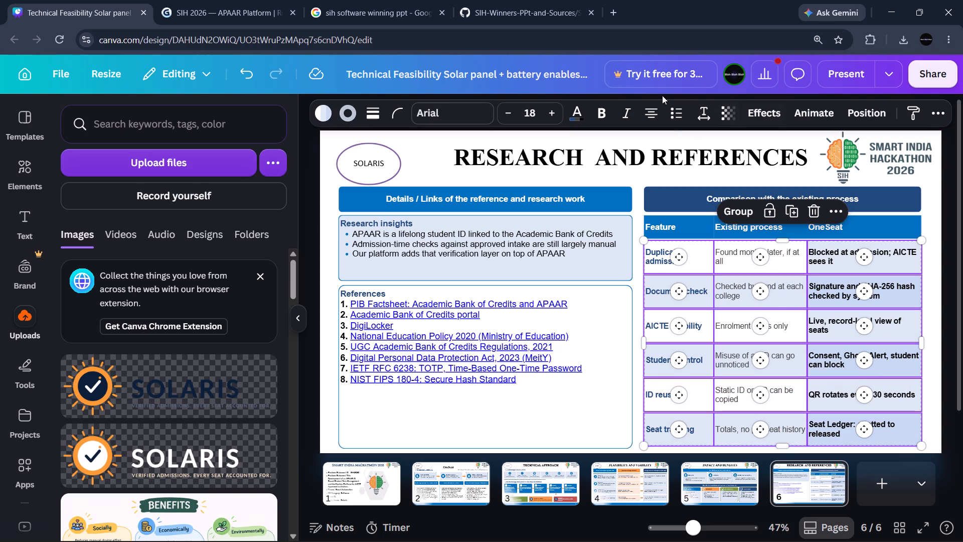
pyautogui.click(651, 111)
pyautogui.click(651, 113)
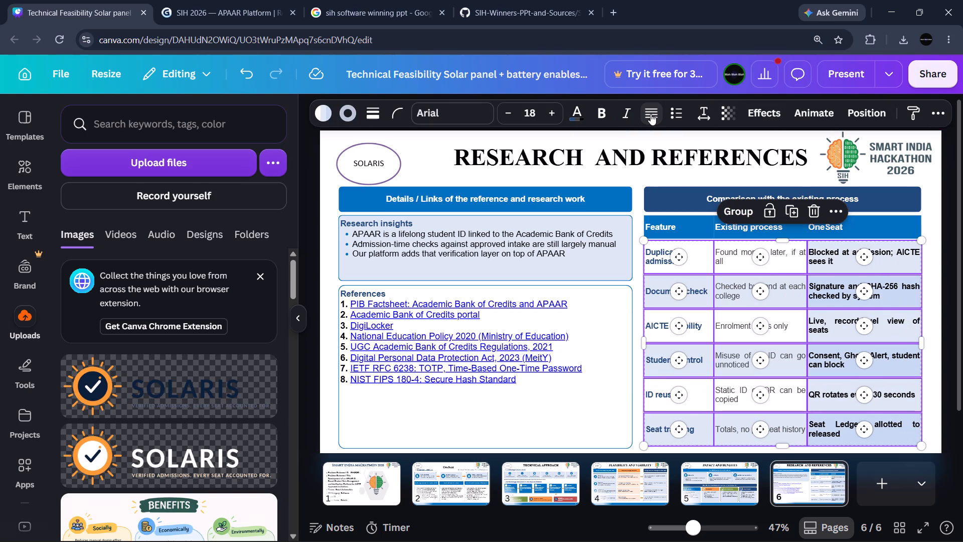
pyautogui.click(919, 263)
pyautogui.click(928, 263)
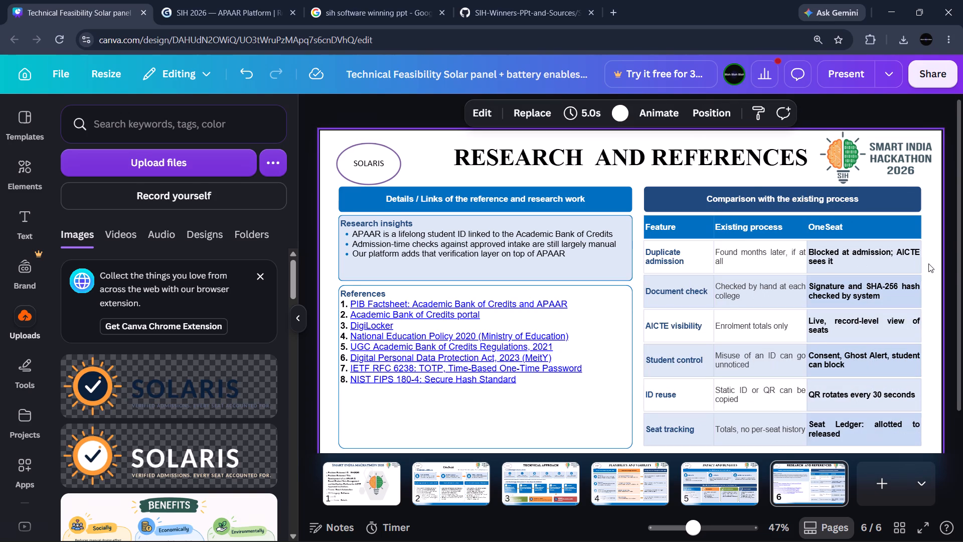
# Review slides 6, 5 and 3 from top to bottom, checking the section headings and the team-name oval on Technical Approach.
pyautogui.scroll(-2, 928, 260)
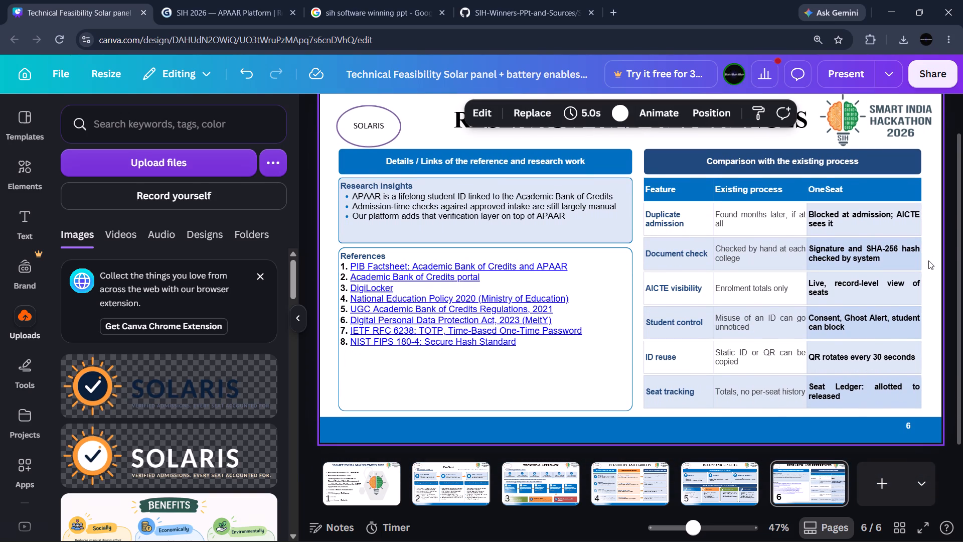
pyautogui.scroll(-1, 928, 260)
pyautogui.click(791, 486)
pyautogui.click(757, 484)
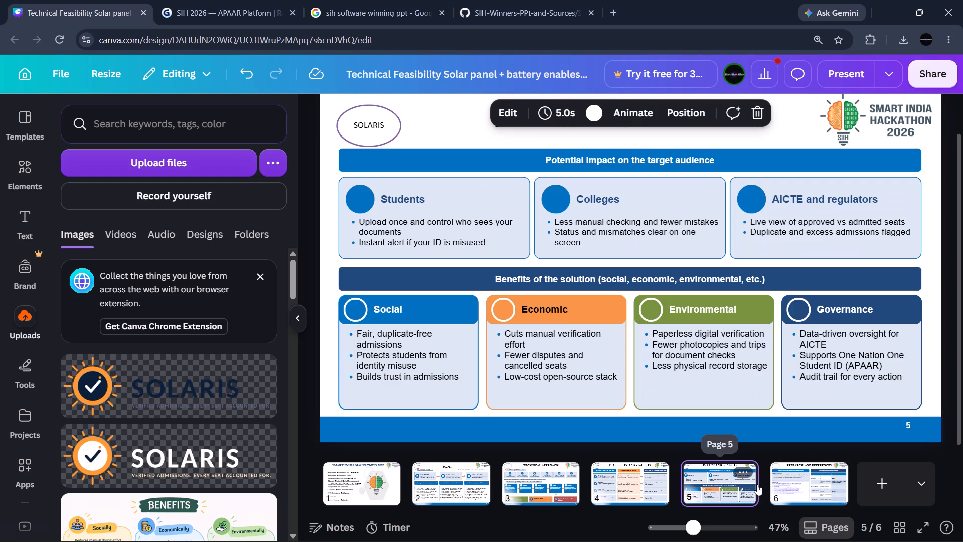
pyautogui.click(642, 482)
pyautogui.click(709, 483)
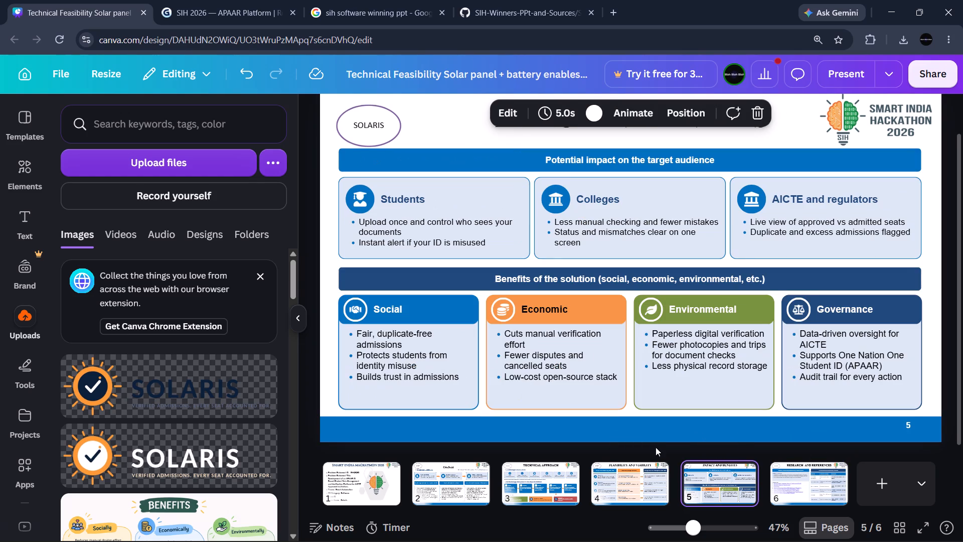
pyautogui.click(560, 283)
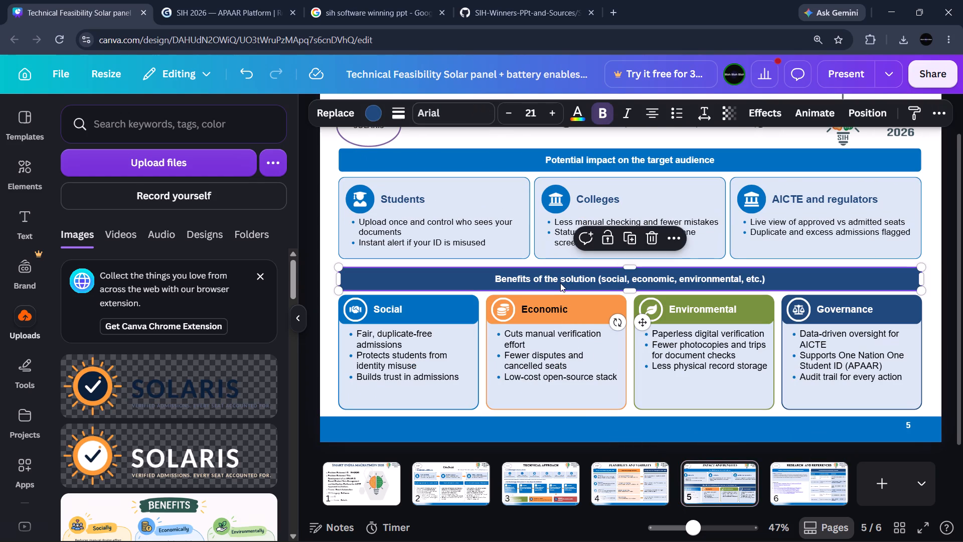
pyautogui.click(568, 480)
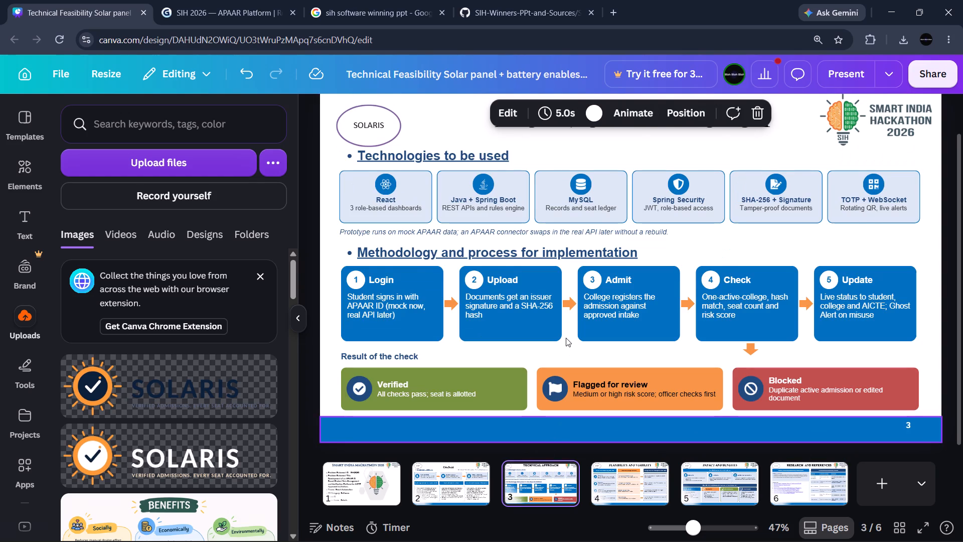
pyautogui.scroll(1, 566, 338)
pyautogui.click(467, 267)
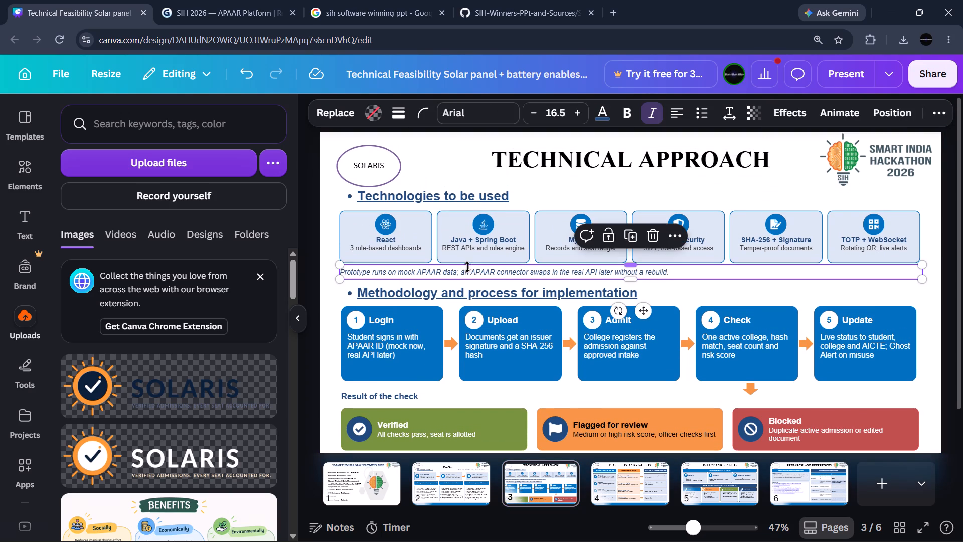
pyautogui.click(411, 197)
pyautogui.click(386, 169)
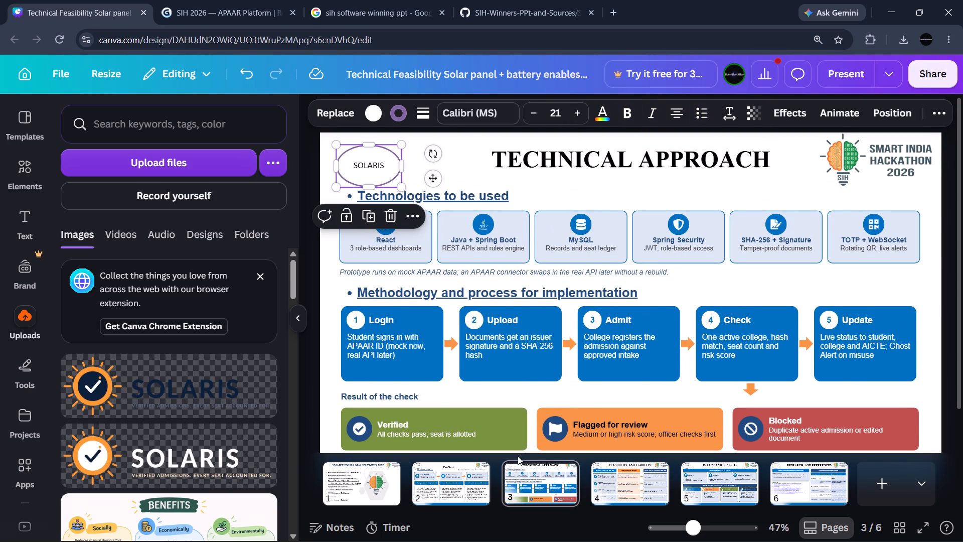
# Inspect the icons and text of the Student Wallet, College Console and AICTE Dashboard cards on slide 2, and return to the title slide.
pyautogui.click(480, 483)
pyautogui.scroll(-1, 488, 333)
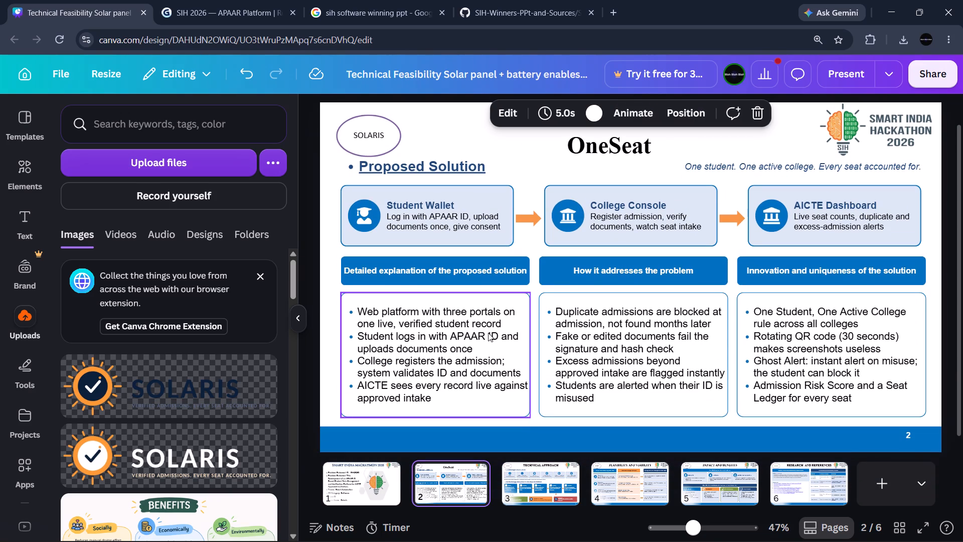
pyautogui.click(425, 193)
pyautogui.click(384, 210)
pyautogui.click(378, 211)
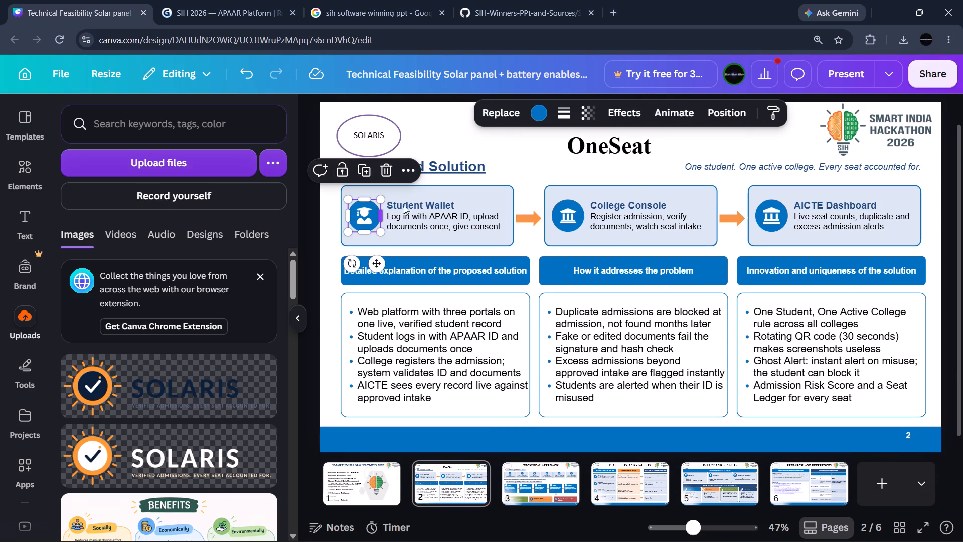
pyautogui.click(582, 201)
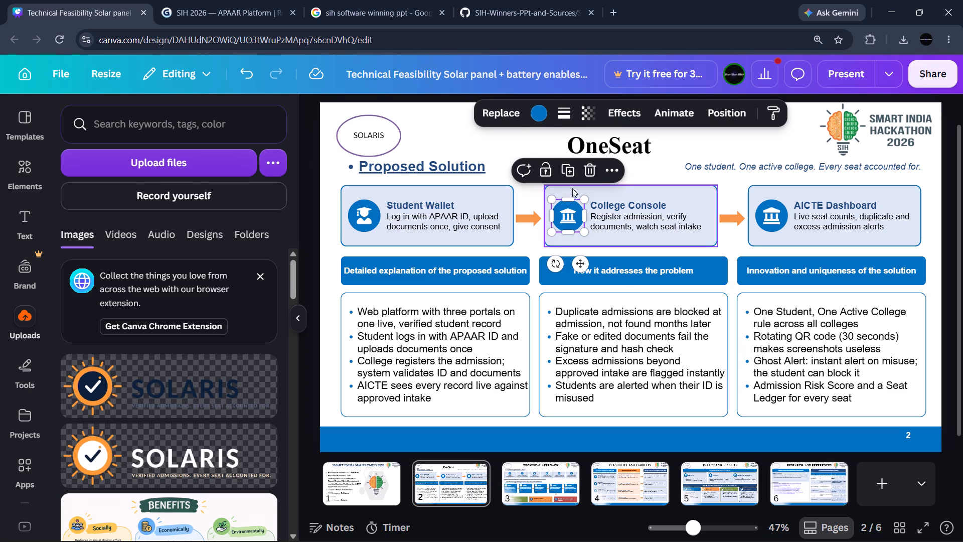
pyautogui.click(572, 188)
pyautogui.click(767, 215)
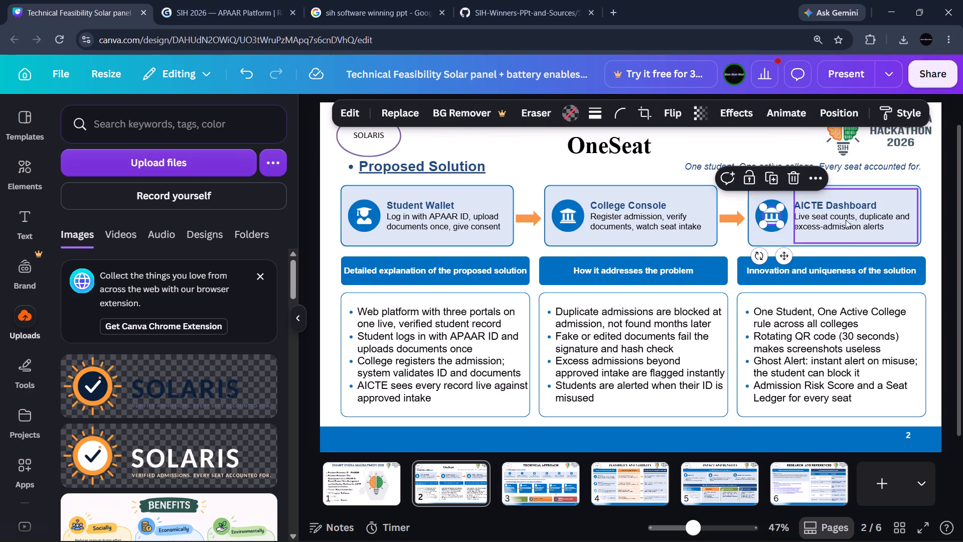
pyautogui.click(846, 210)
pyautogui.click(780, 187)
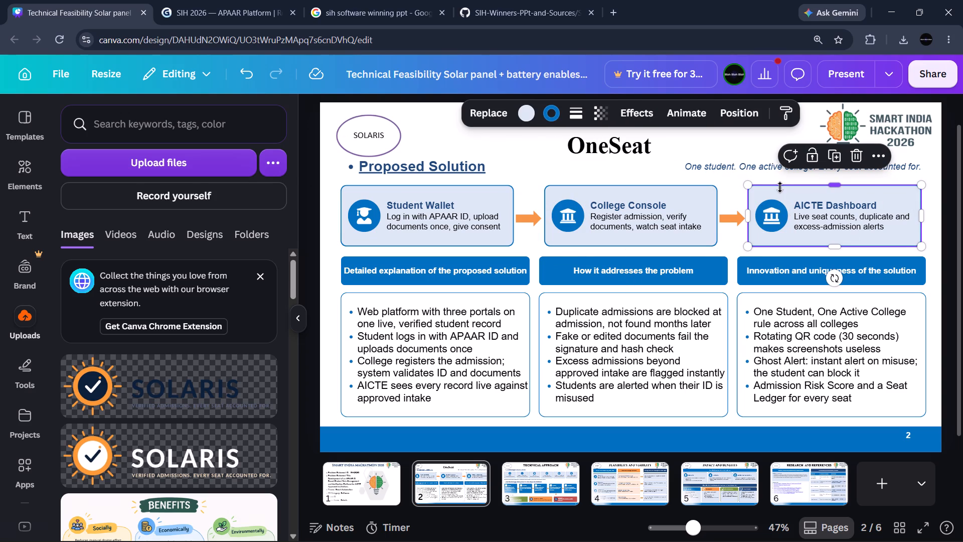
pyautogui.click(810, 201)
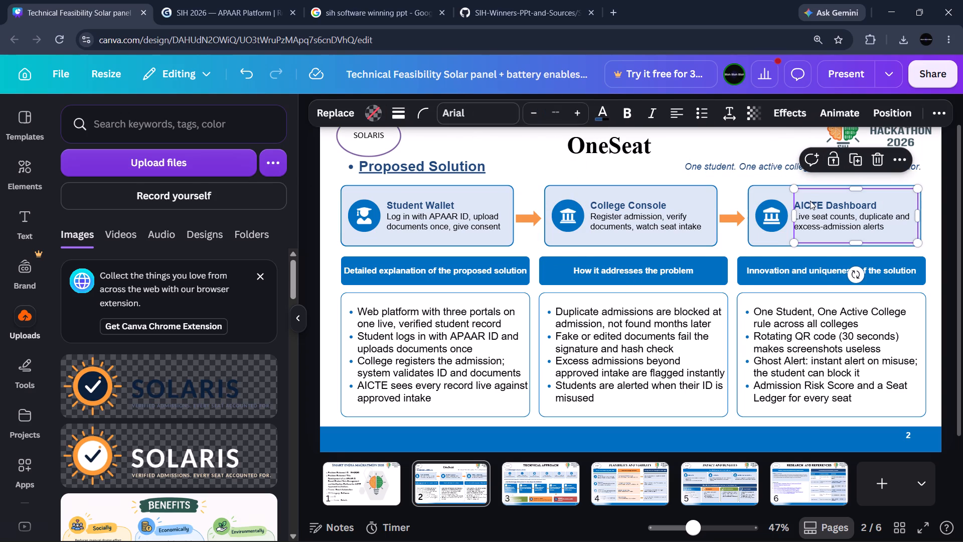
pyautogui.click(770, 218)
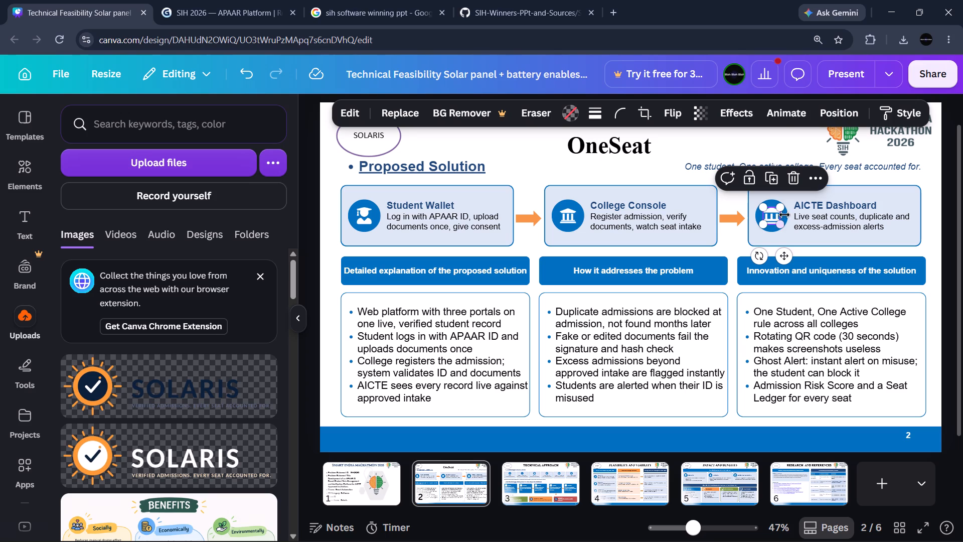
pyautogui.click(788, 215)
pyautogui.click(787, 215)
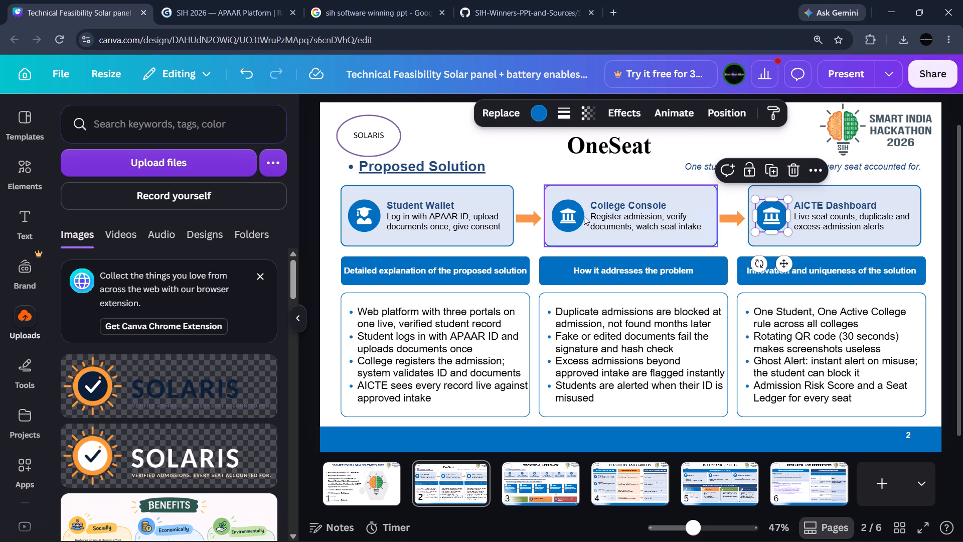
pyautogui.click(580, 213)
pyautogui.click(570, 214)
pyautogui.click(614, 213)
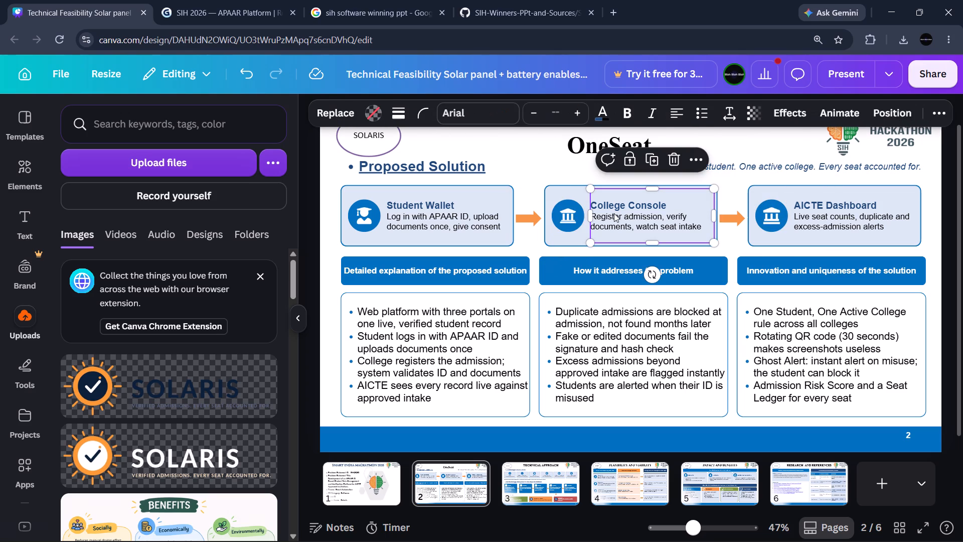
pyautogui.click(576, 214)
pyautogui.click(582, 211)
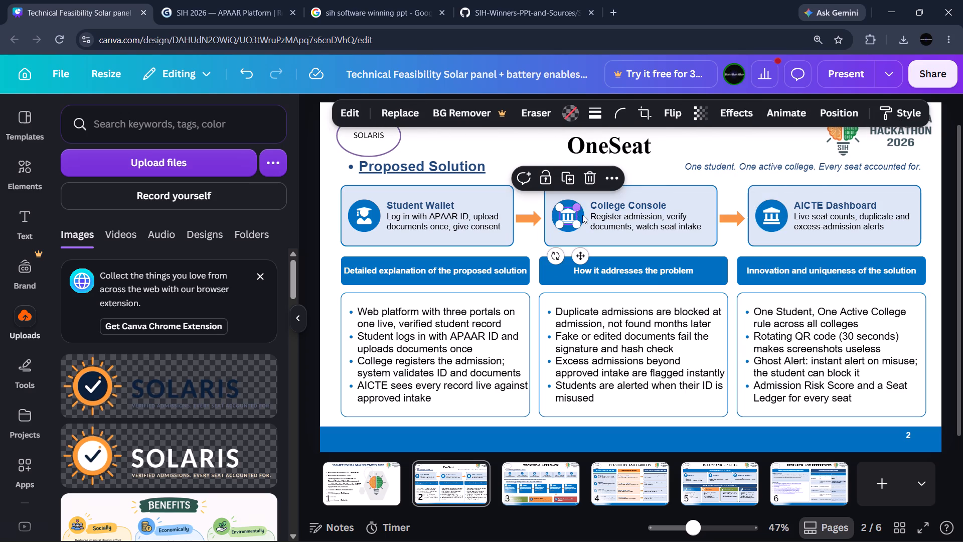
pyautogui.click(584, 217)
pyautogui.click(365, 484)
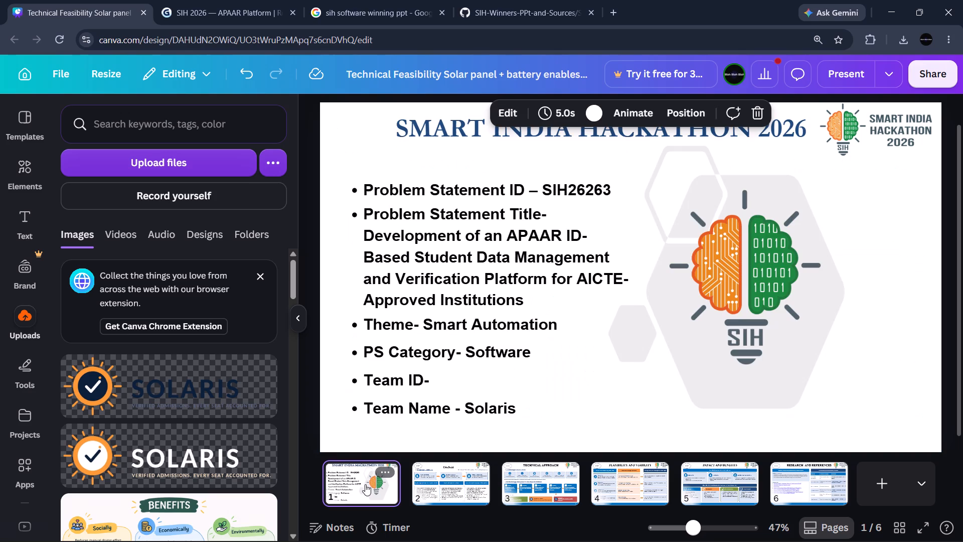
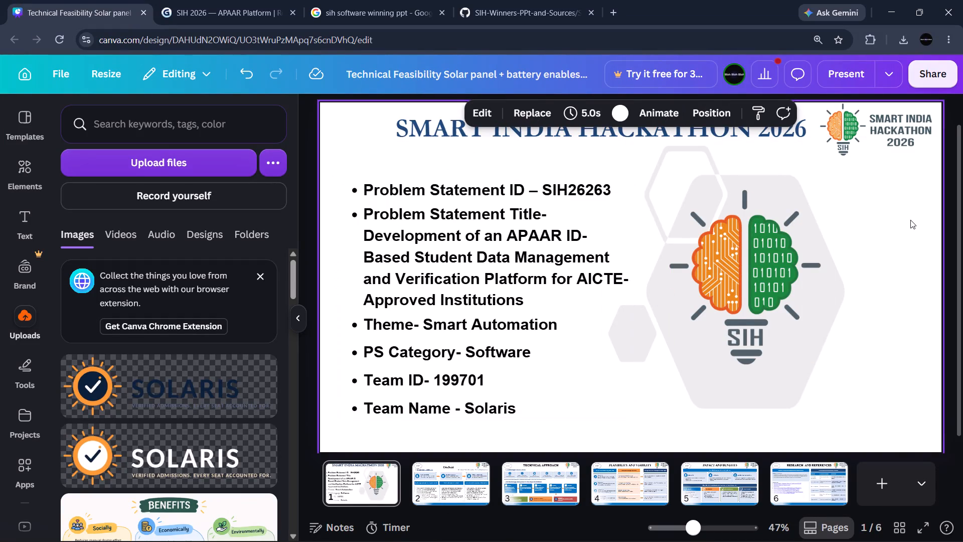
# Check the title slide's problem statement details and compare its layout with the team-name oval on slide 2.
pyautogui.scroll(1, 910, 220)
pyautogui.scroll(-1, 828, 224)
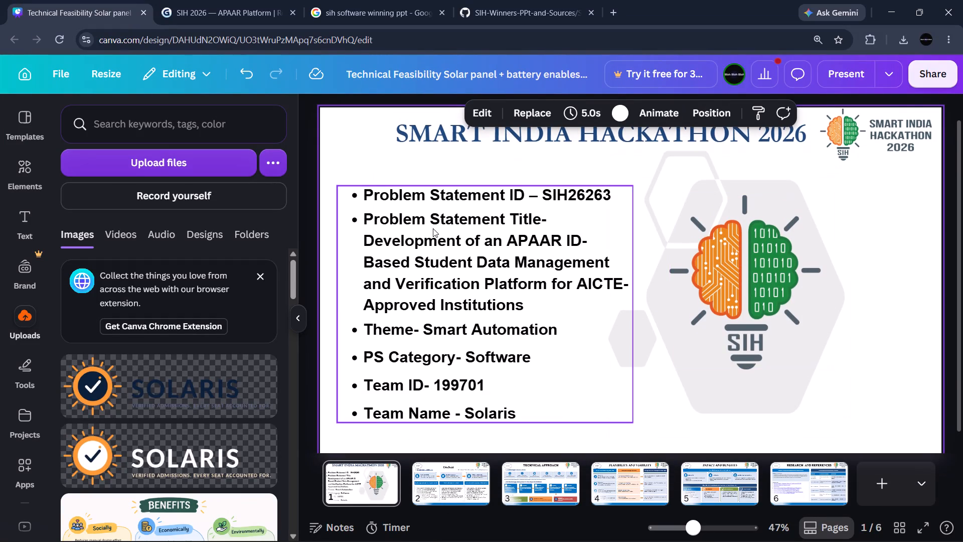
pyautogui.click(394, 228)
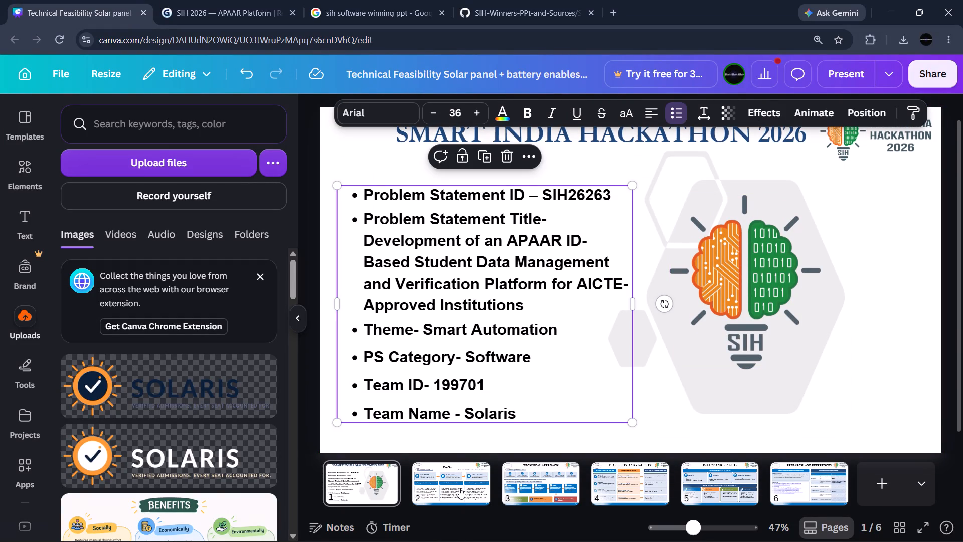
pyautogui.click(458, 487)
pyautogui.click(369, 485)
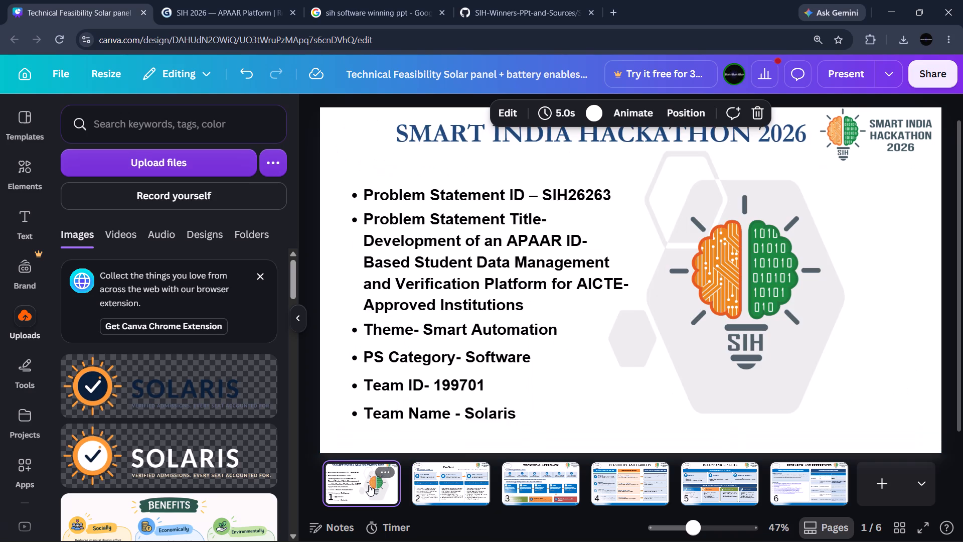
pyautogui.click(448, 479)
pyautogui.click(370, 156)
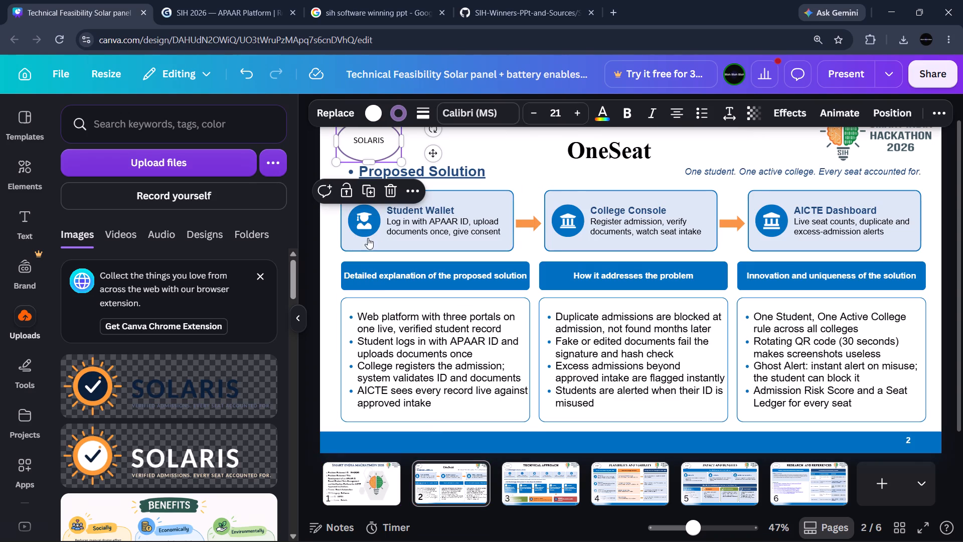
pyautogui.click(375, 496)
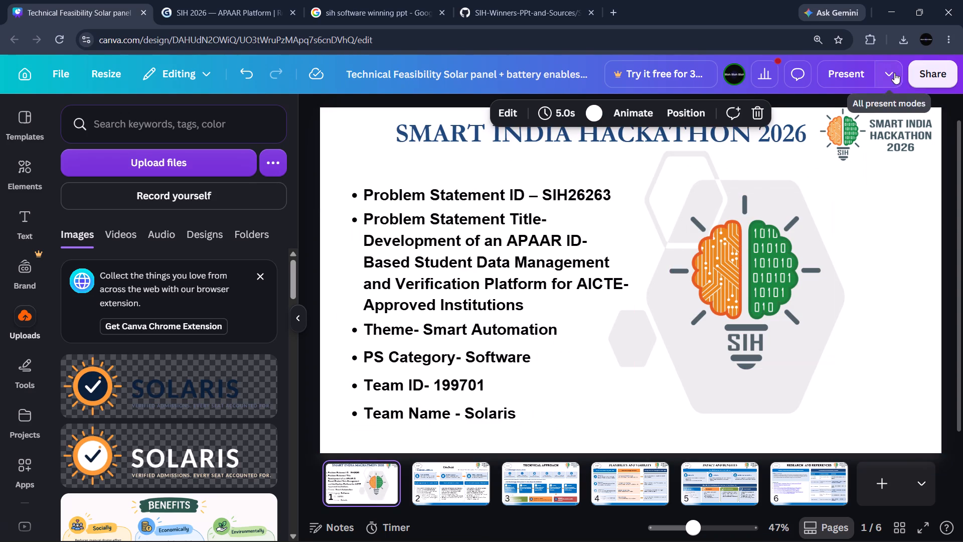
pyautogui.click(885, 74)
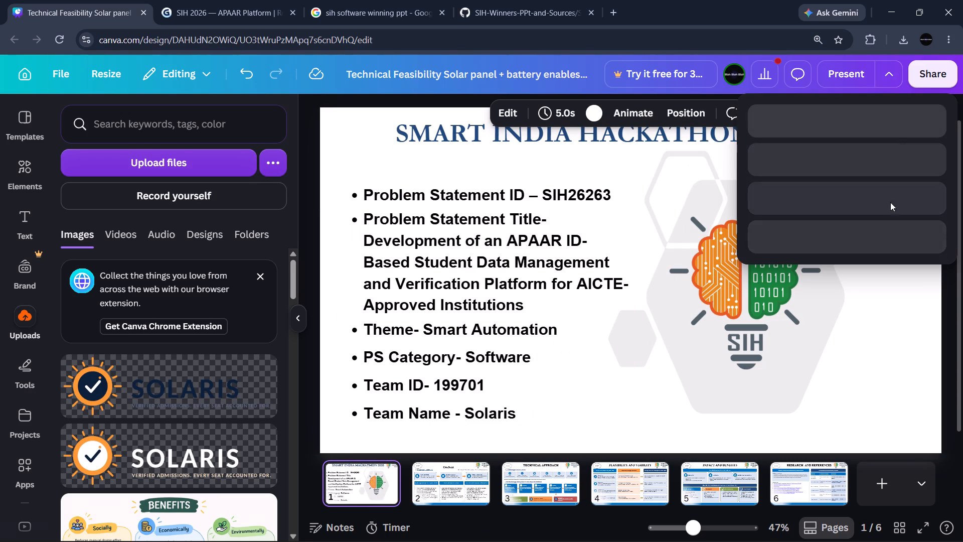
pyautogui.click(893, 279)
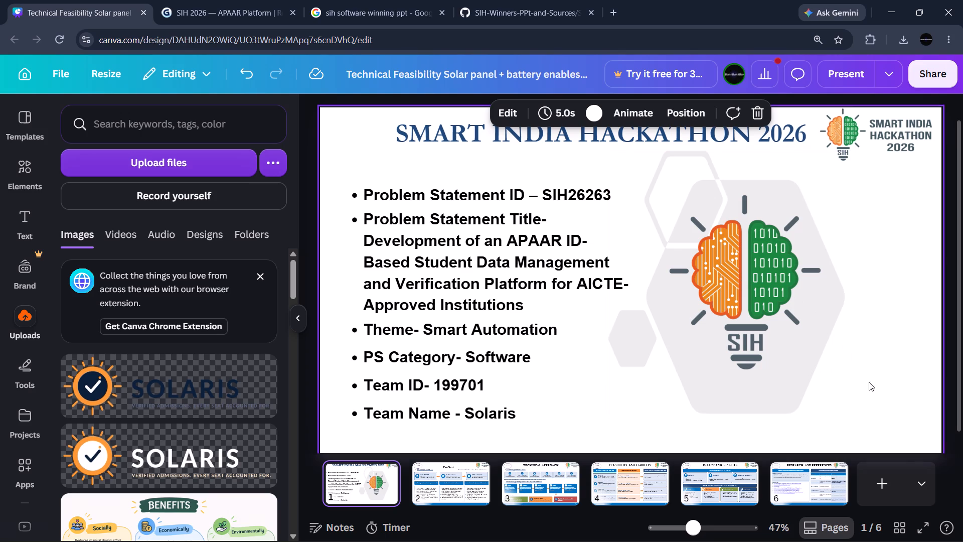
# Shift the SIH bulb graphic and its hexagon background together slightly to the right on the title slide.
pyautogui.moveTo(875, 390); pyautogui.dragTo(689, 286)
pyautogui.moveTo(689, 286); pyautogui.dragTo(698, 285)
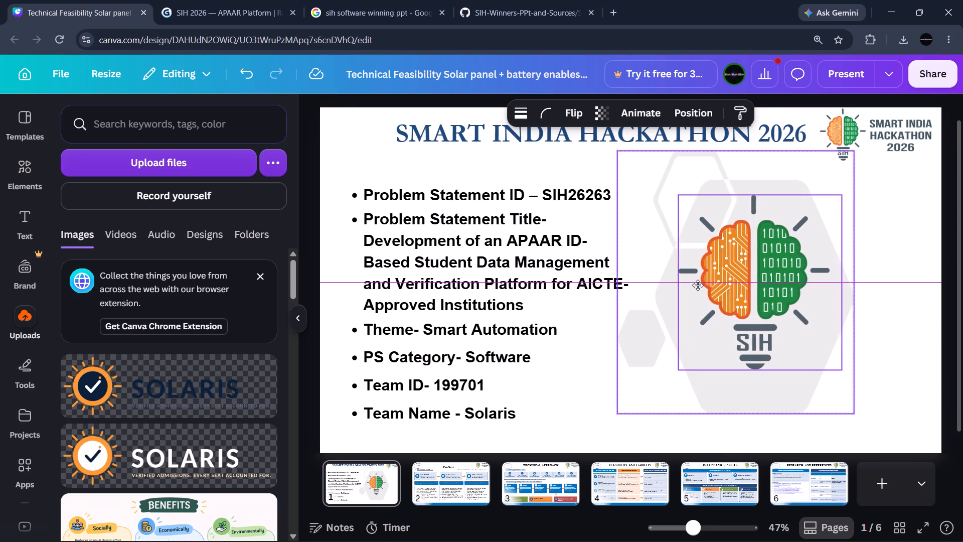
pyautogui.moveTo(698, 285); pyautogui.dragTo(704, 286)
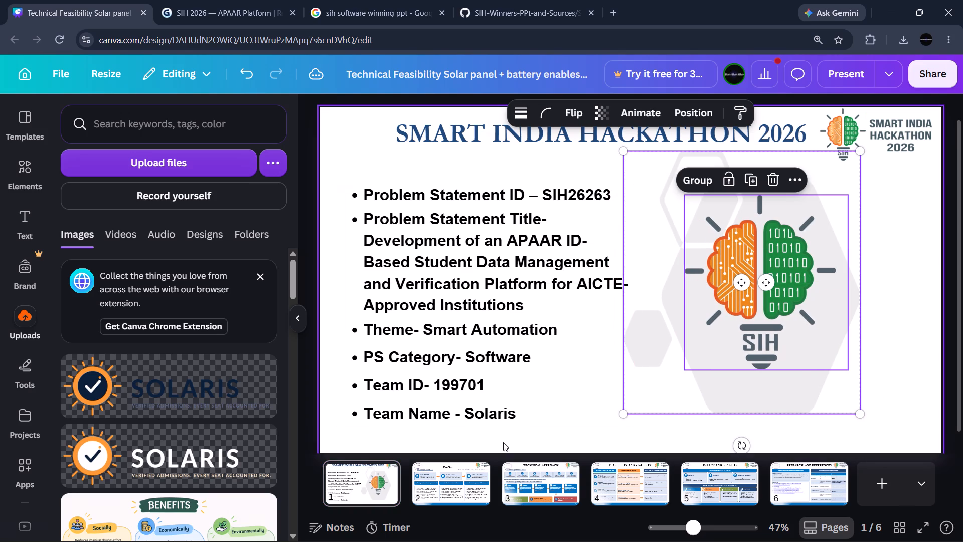
# Review slides 3 to 5, examining the column headings, challenge boxes and Time and scale box on Feasibility and Viability.
pyautogui.click(466, 478)
pyautogui.click(526, 482)
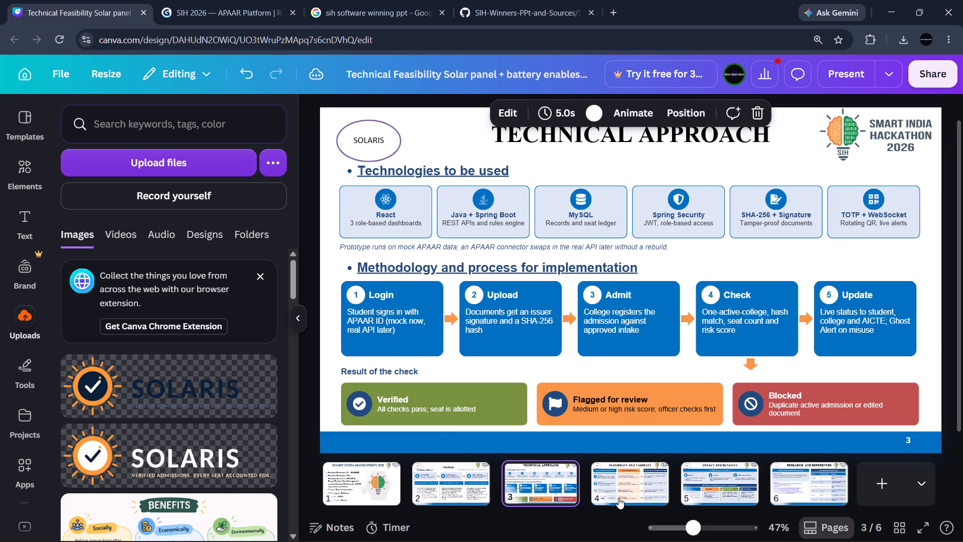
pyautogui.click(623, 503)
pyautogui.click(697, 487)
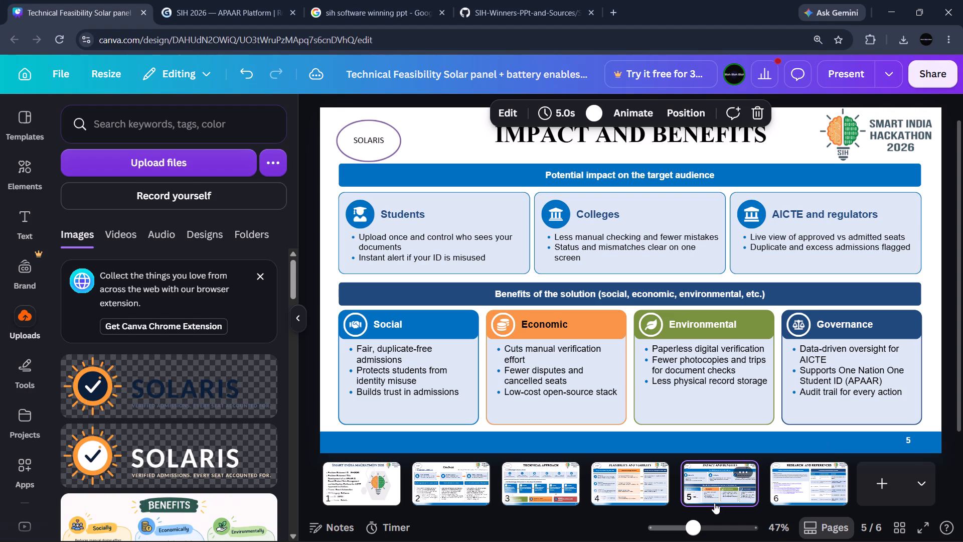
pyautogui.click(714, 503)
pyautogui.click(633, 497)
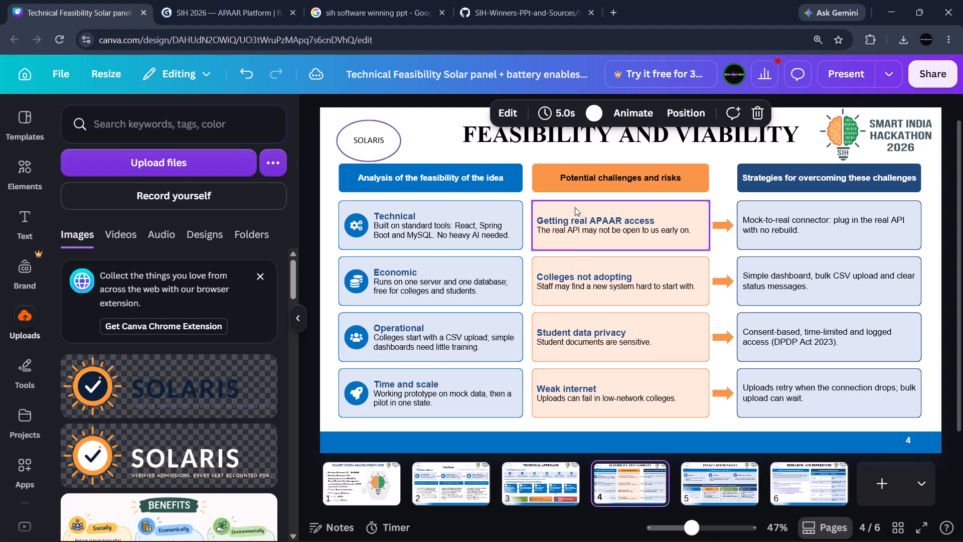
pyautogui.click(419, 179)
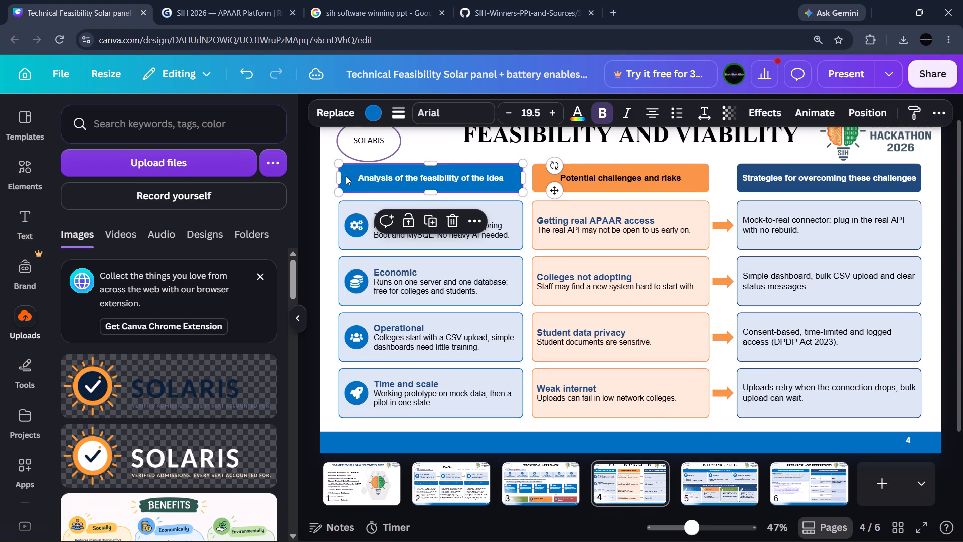
pyautogui.click(328, 177)
pyautogui.doubleClick(328, 177)
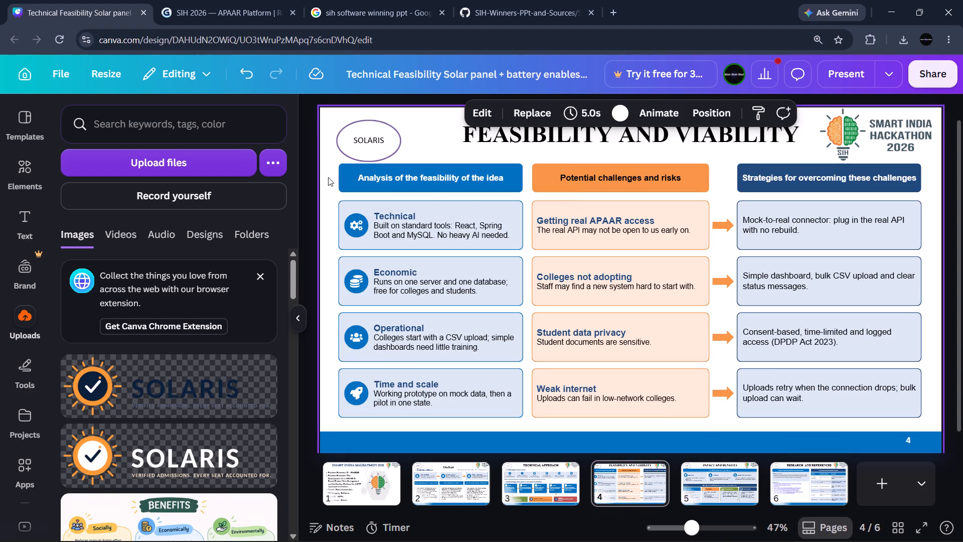
pyautogui.moveTo(328, 177); pyautogui.dragTo(809, 177)
pyautogui.click(718, 174)
pyautogui.click(633, 276)
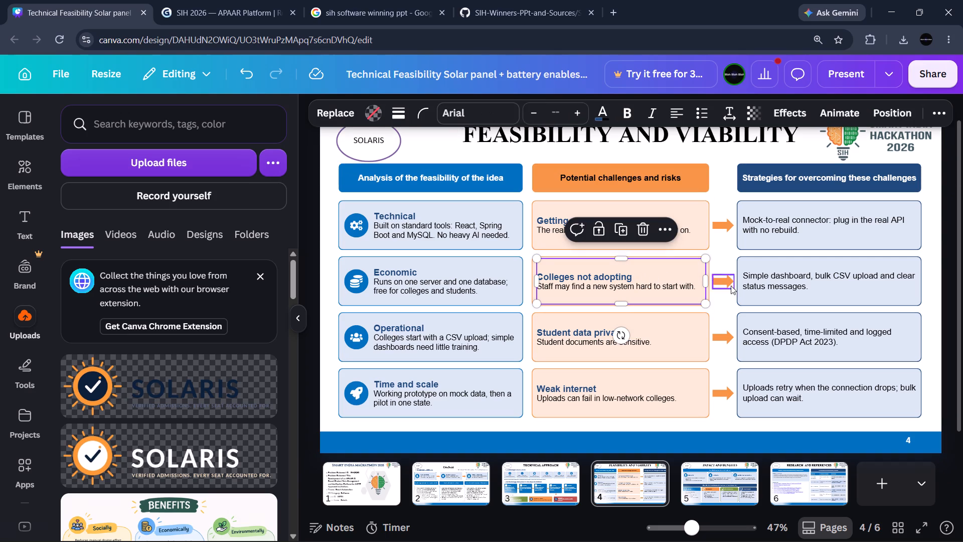
pyautogui.click(661, 323)
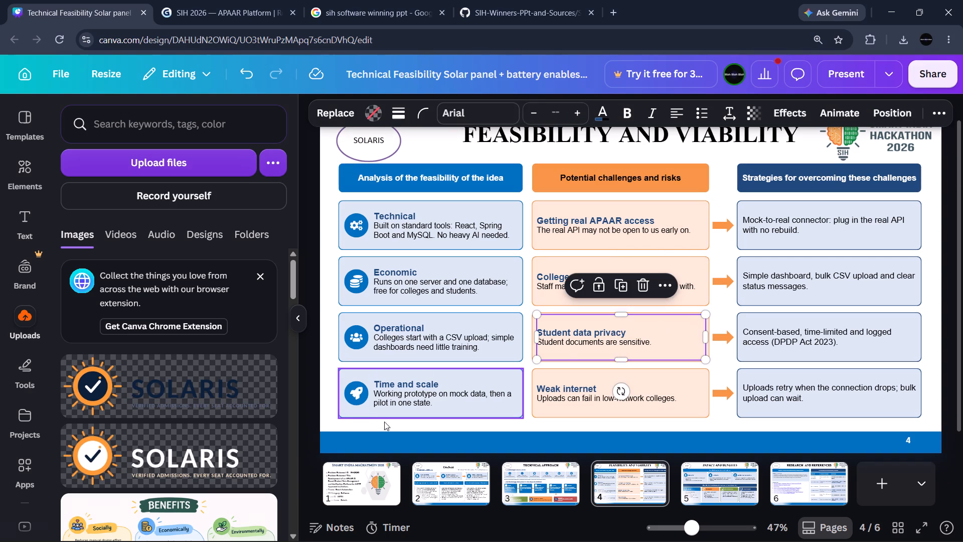
pyautogui.click(373, 408)
pyautogui.click(412, 398)
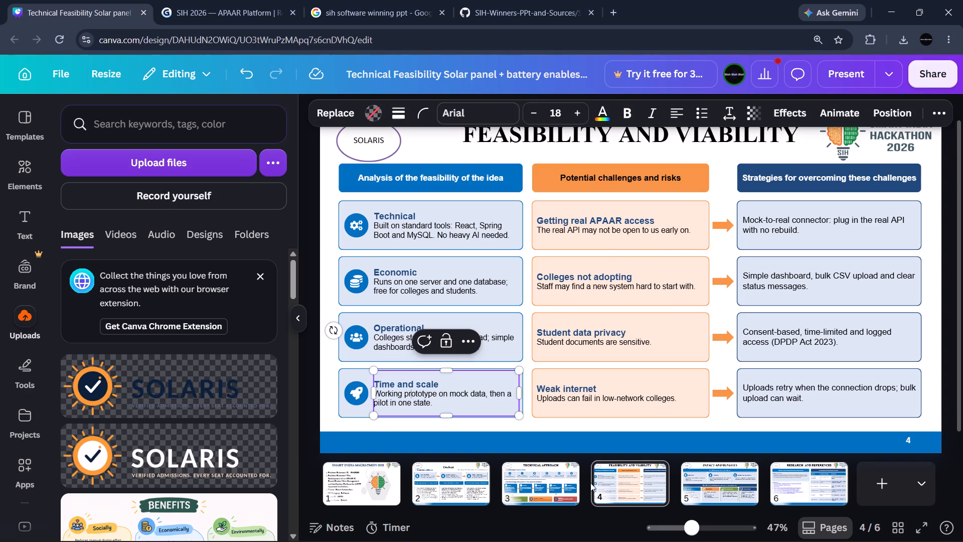
# Inspect the Technical Approach slide's title, technology cards and prototype note.
pyautogui.click(539, 498)
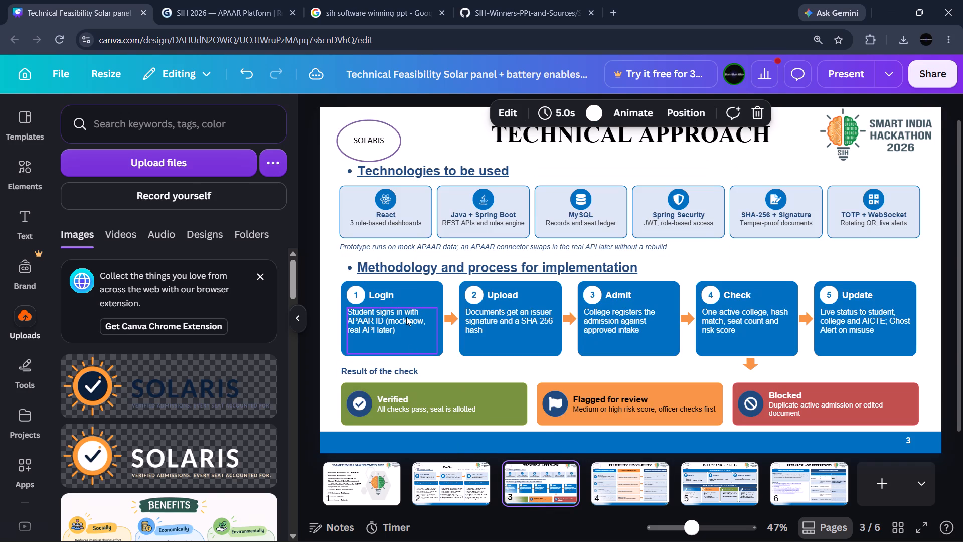
pyautogui.click(430, 251)
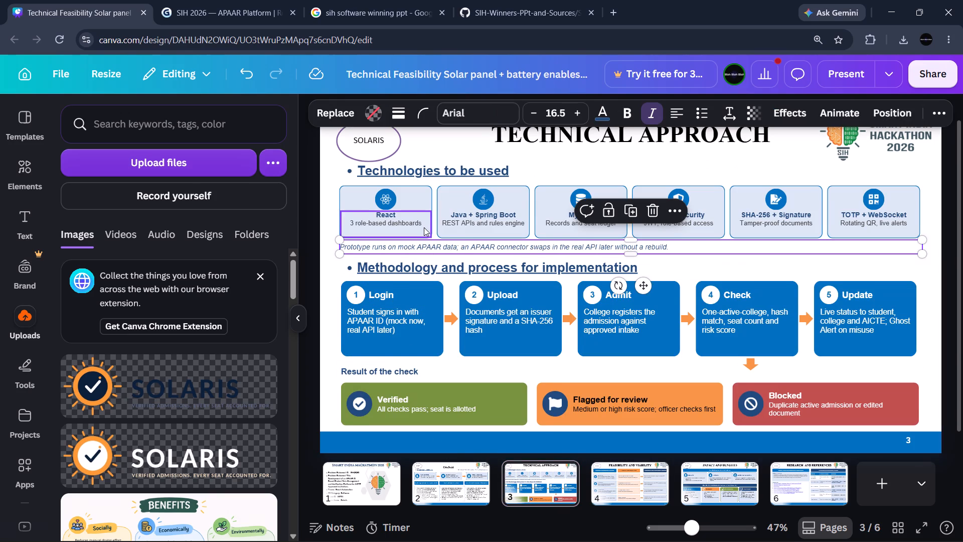
pyautogui.scroll(1, 424, 227)
pyautogui.click(435, 172)
pyautogui.click(306, 172)
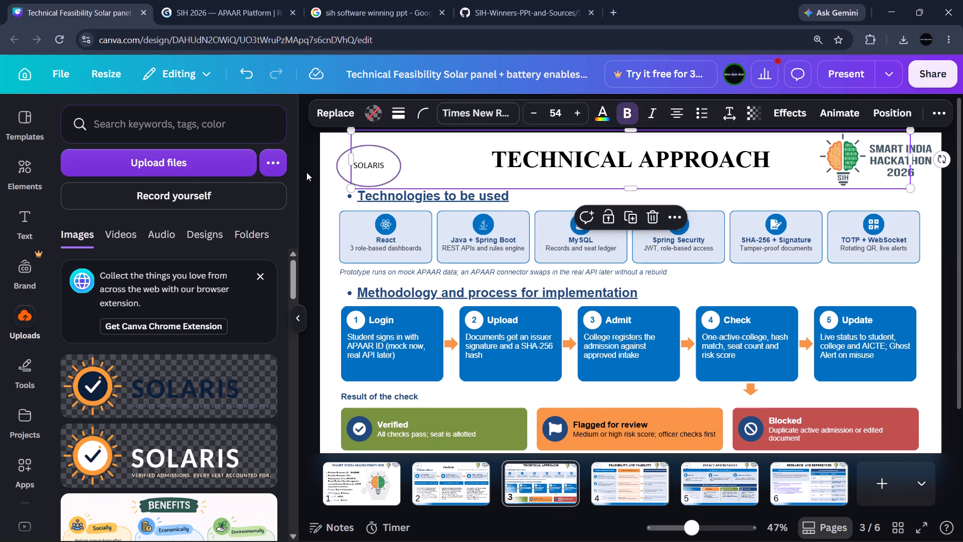
pyautogui.scroll(-2, 306, 172)
# Inspect the three bullet-text boxes and their blue headings on the OneSeat slide, and return to the title slide.
pyautogui.click(436, 493)
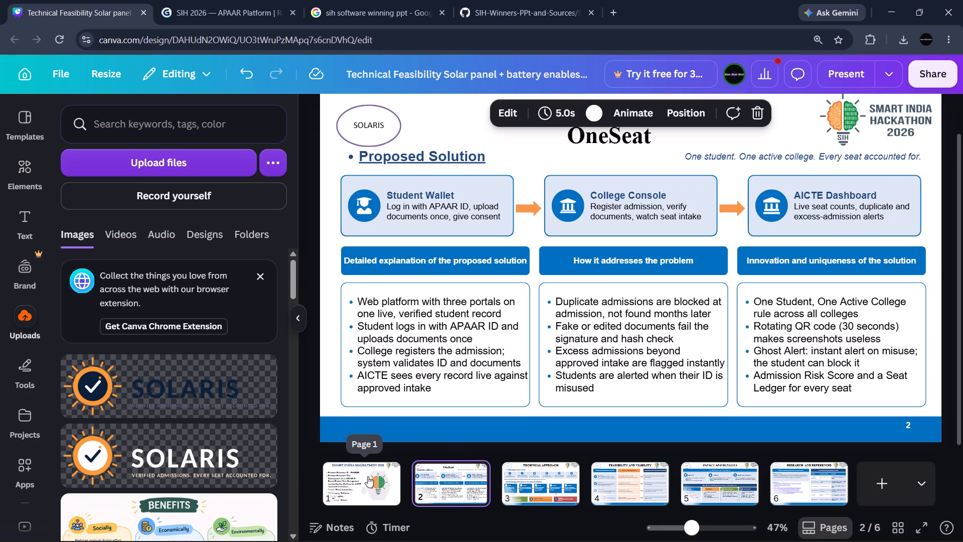
pyautogui.click(612, 369)
pyautogui.click(747, 345)
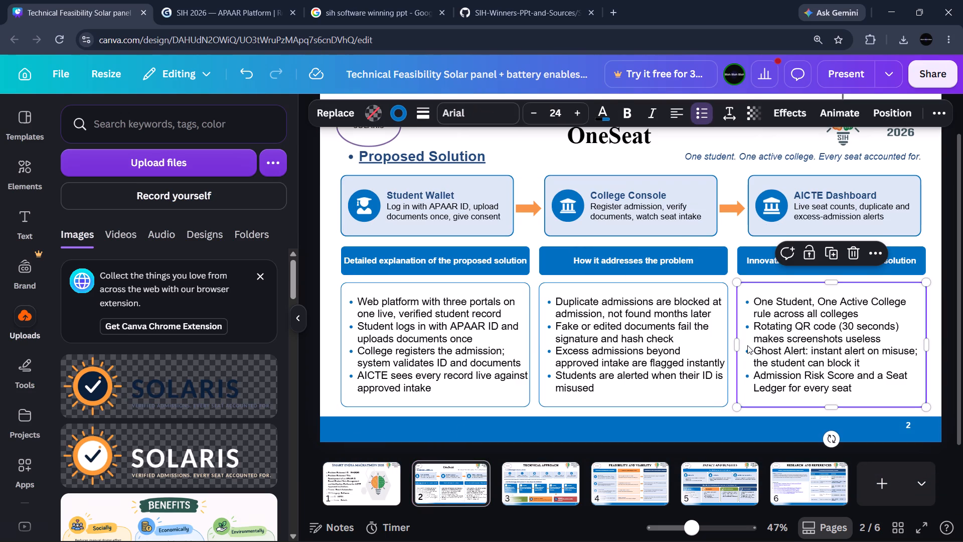
pyautogui.click(608, 337)
pyautogui.click(516, 346)
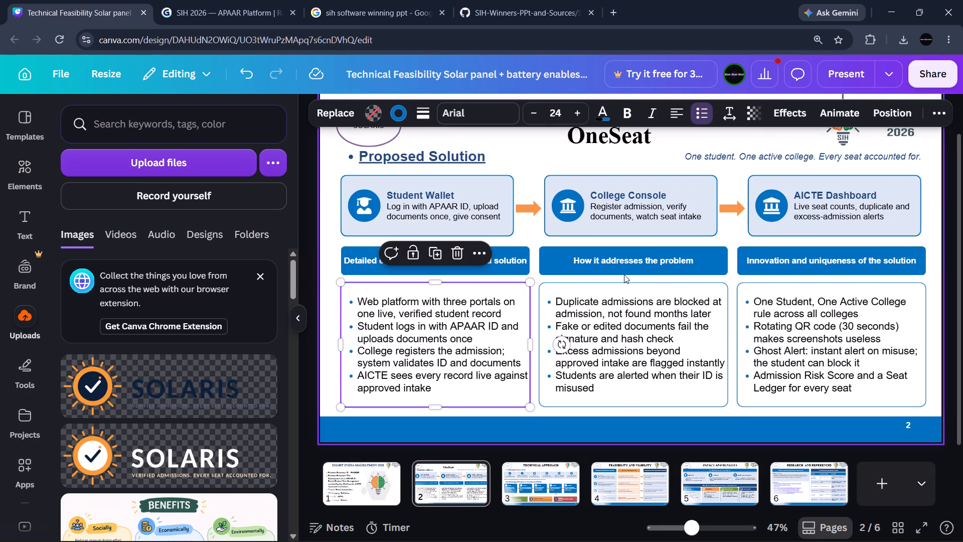
pyautogui.click(623, 267)
pyautogui.click(772, 257)
pyautogui.click(444, 273)
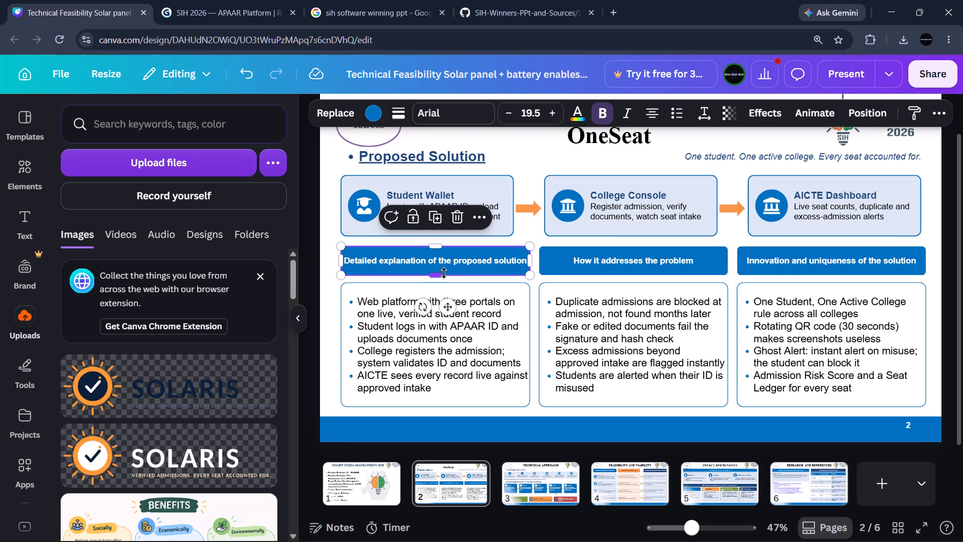
pyautogui.click(469, 259)
pyautogui.scroll(1, 469, 259)
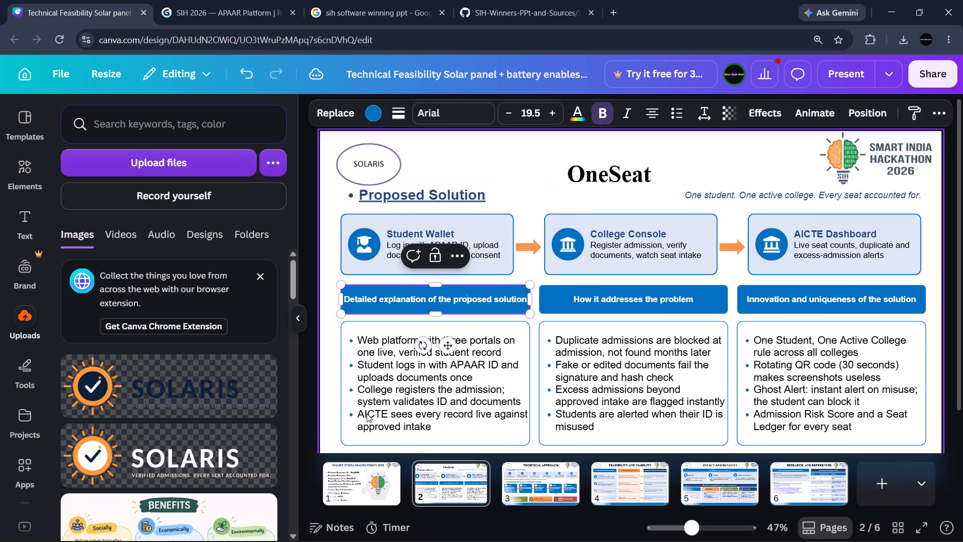
pyautogui.click(375, 465)
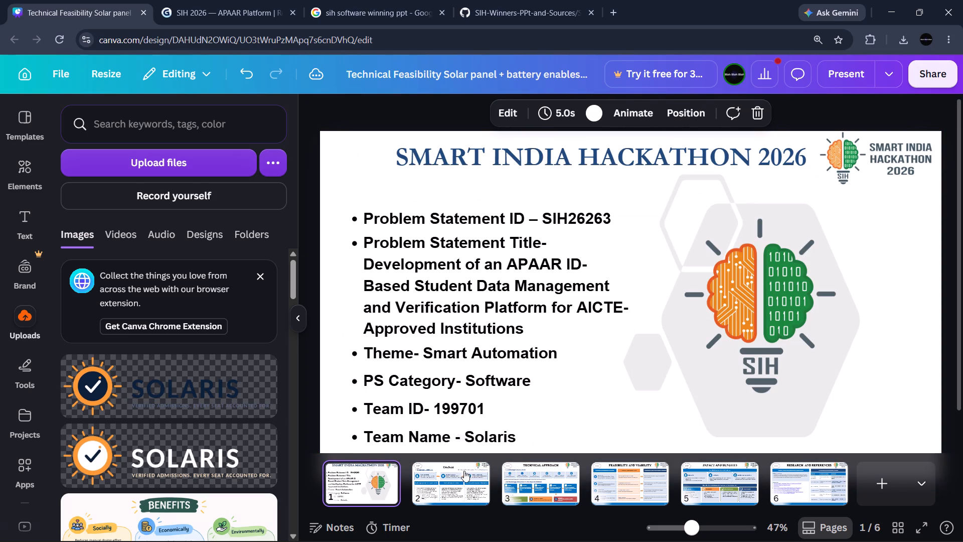
# Download all pages of the presentation as a PPTX file.
pyautogui.click(897, 66)
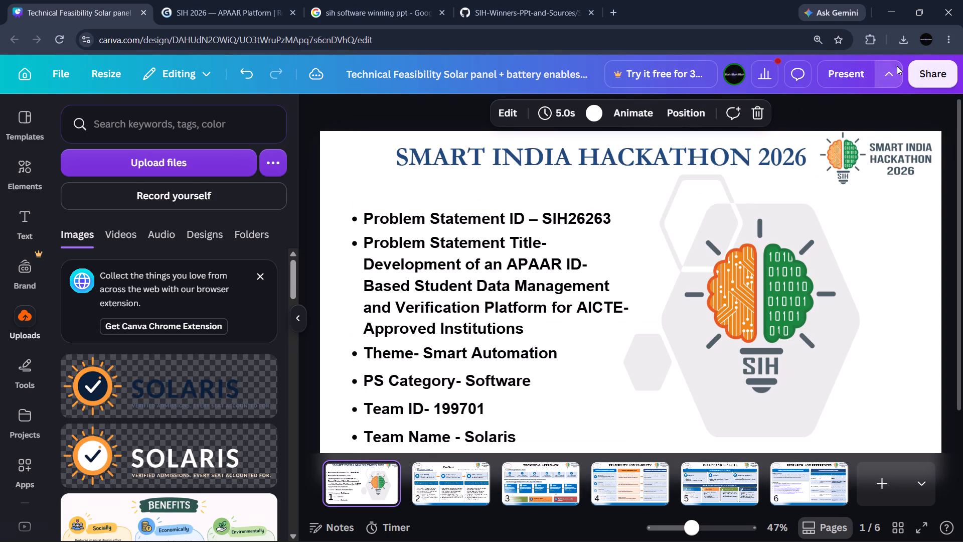
pyautogui.click(925, 67)
pyautogui.click(925, 67)
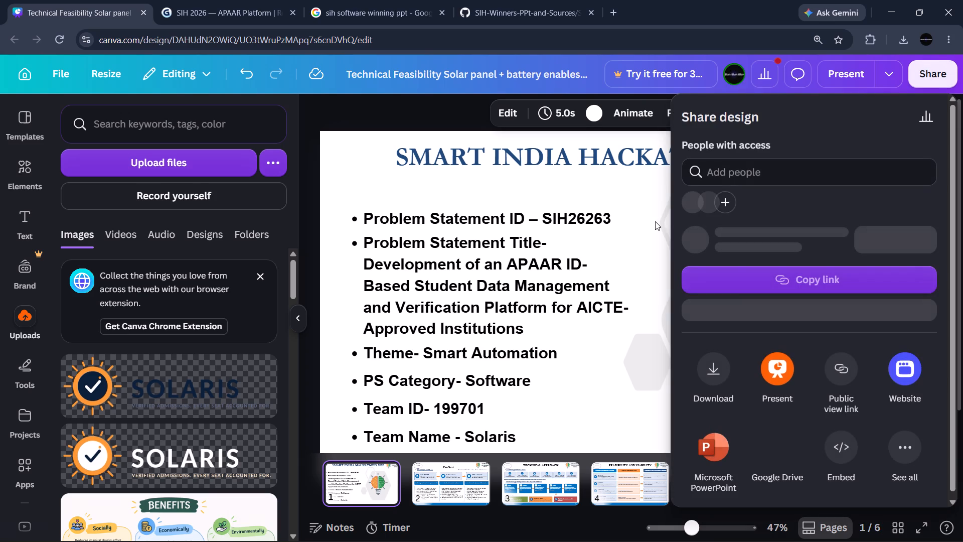
pyautogui.click(729, 383)
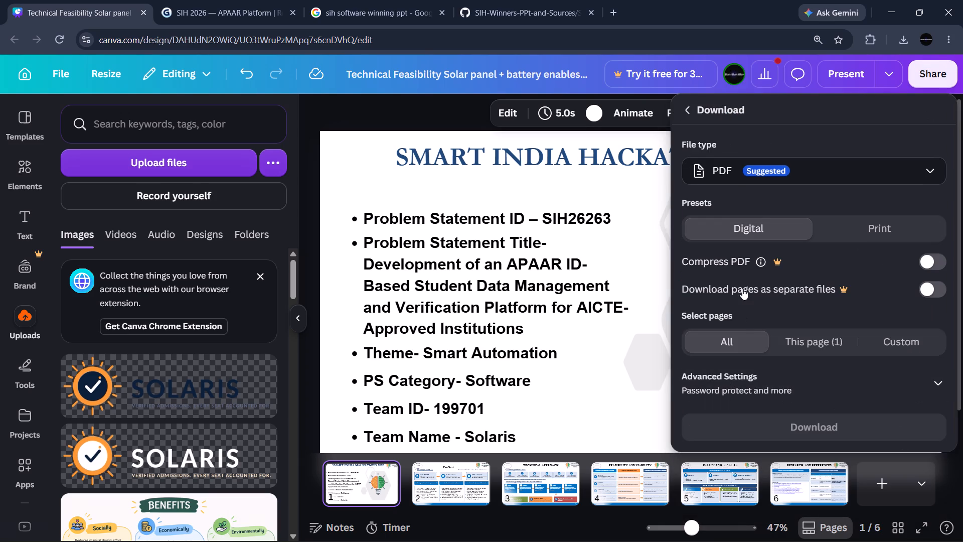
pyautogui.click(712, 171)
pyautogui.click(735, 263)
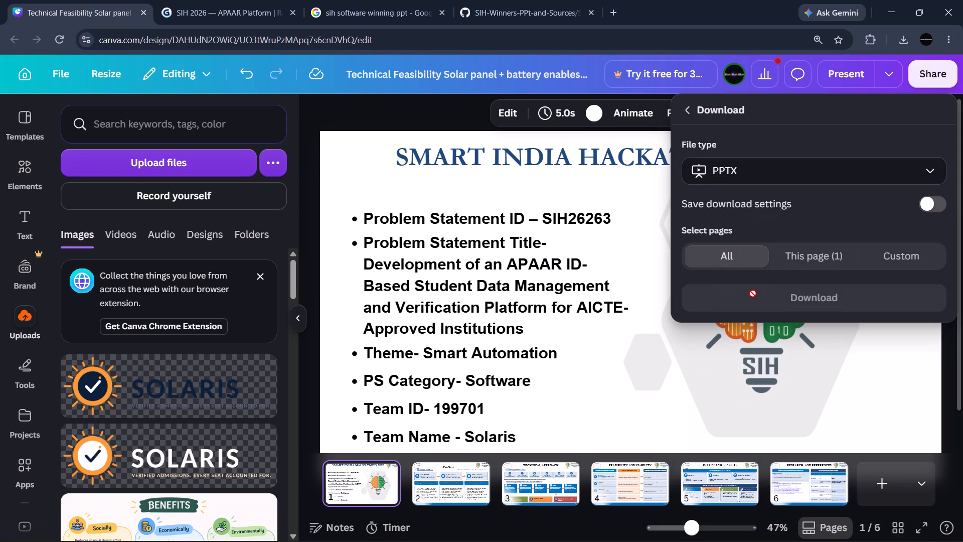
pyautogui.scroll(-1, 764, 245)
pyautogui.click(773, 301)
pyautogui.hscroll(-1, 397, 479)
pyautogui.click(689, 302)
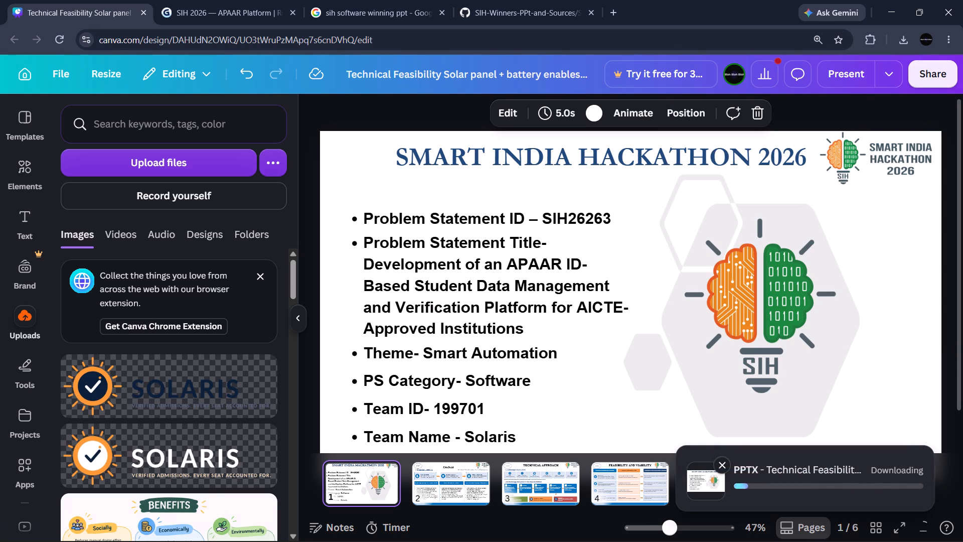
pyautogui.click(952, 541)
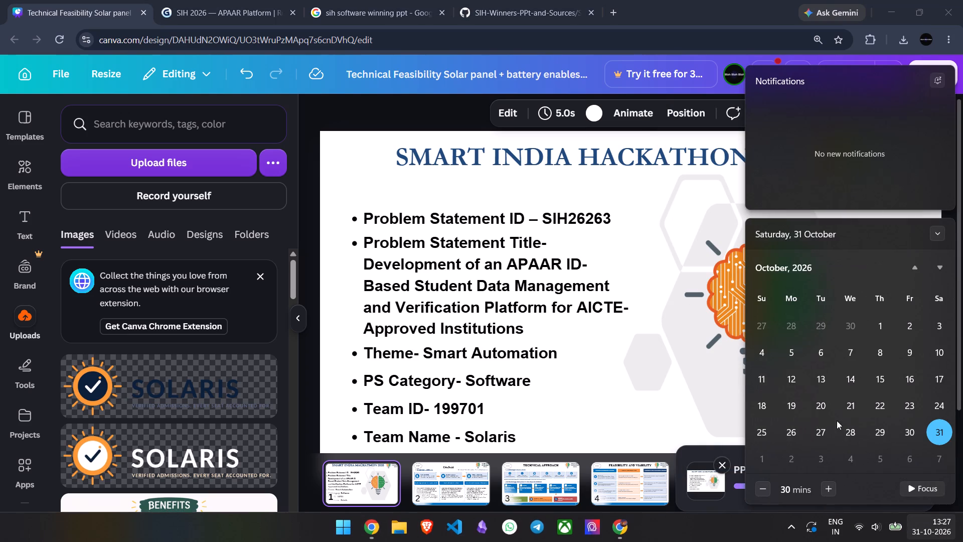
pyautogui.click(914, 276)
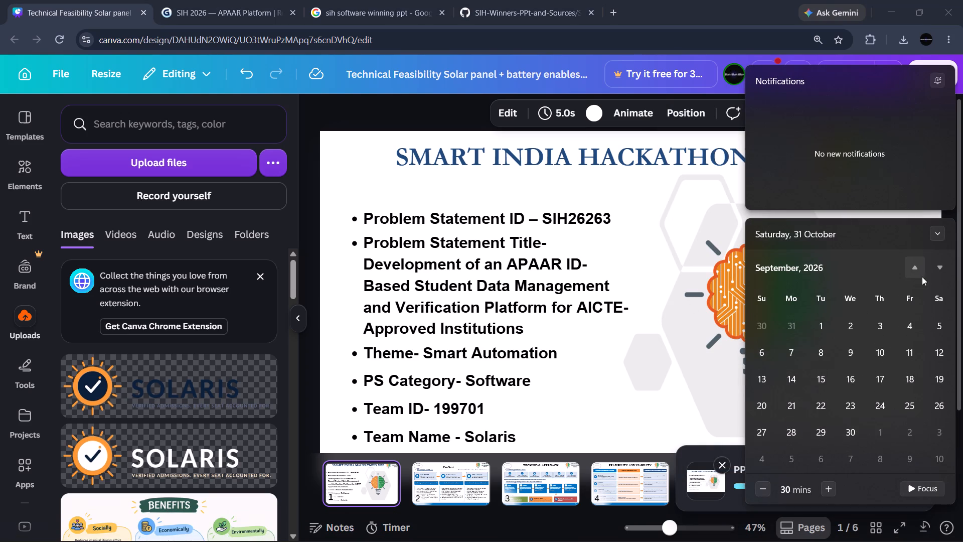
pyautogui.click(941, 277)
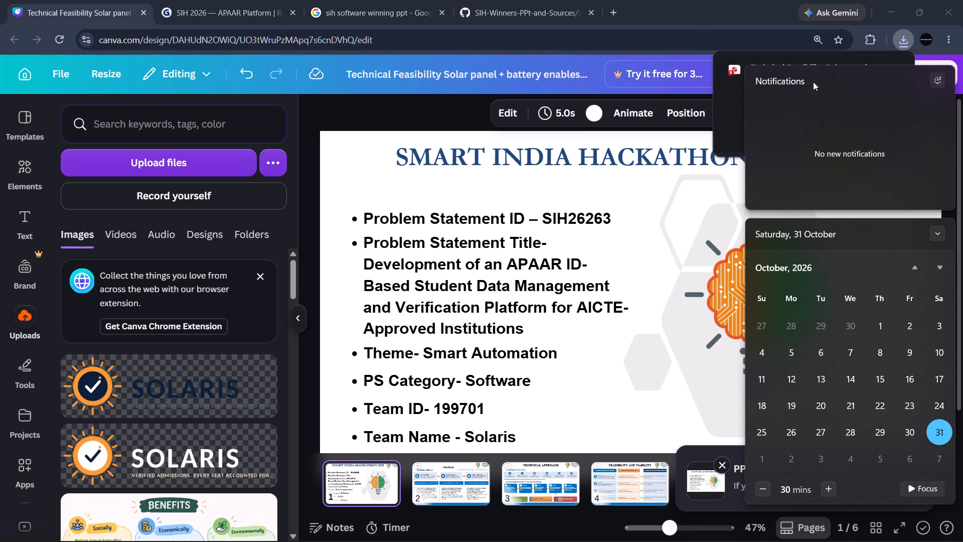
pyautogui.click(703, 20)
# Show the downloaded PPTX in the Downloads folder in File Explorer and rename it as SIH26263.
pyautogui.click(905, 41)
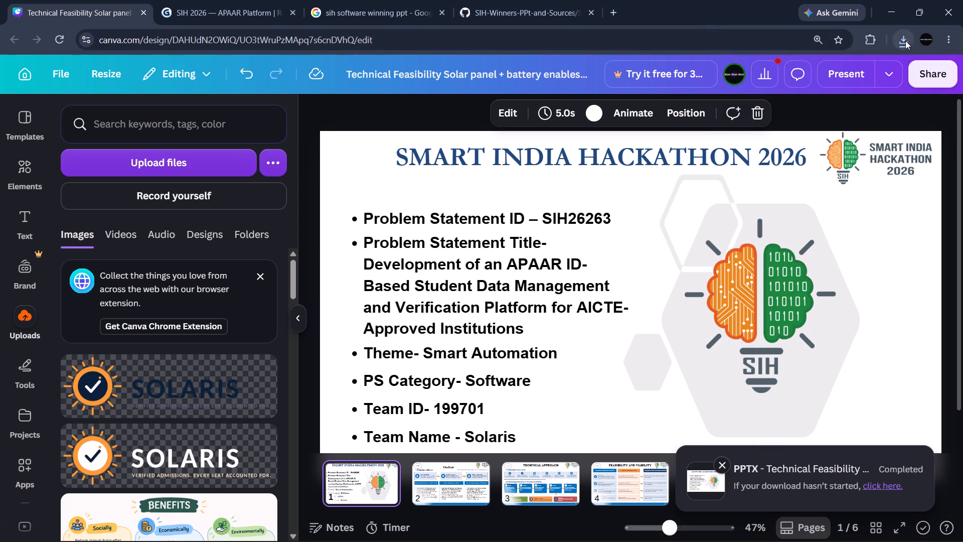
pyautogui.click(865, 110)
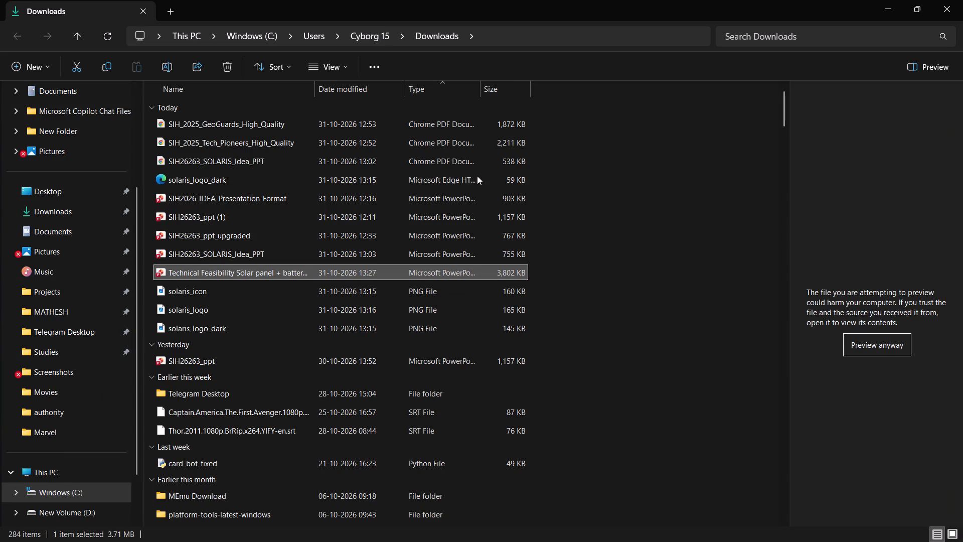
pyautogui.press('F2')
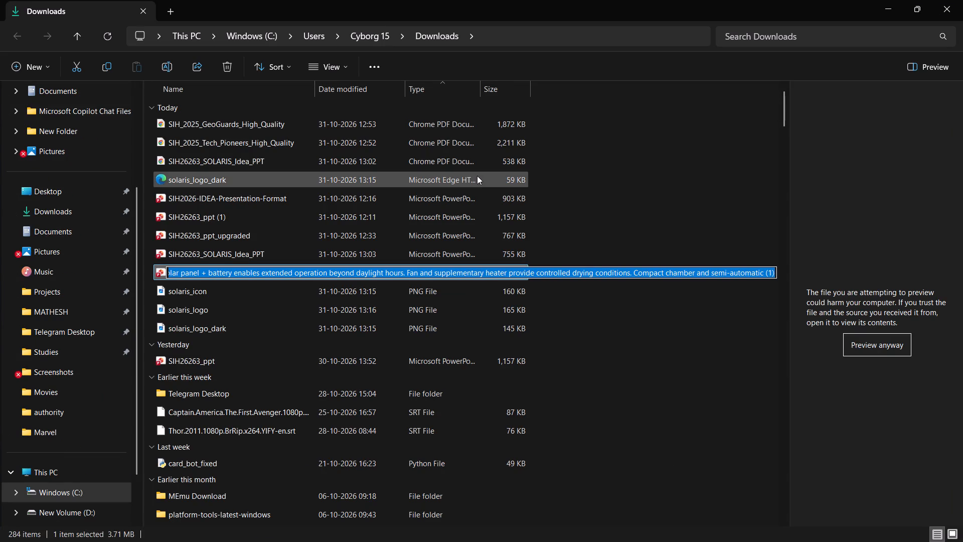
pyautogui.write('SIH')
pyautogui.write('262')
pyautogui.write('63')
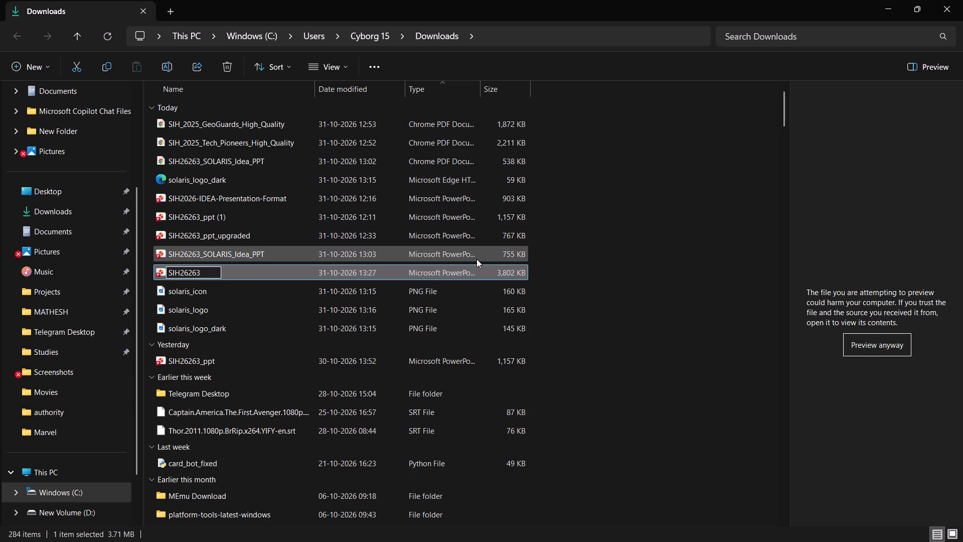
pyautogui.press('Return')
# Glance at the title slide in Canva, return to File Explorer and open the SIH26263 presentation's file name for editing.
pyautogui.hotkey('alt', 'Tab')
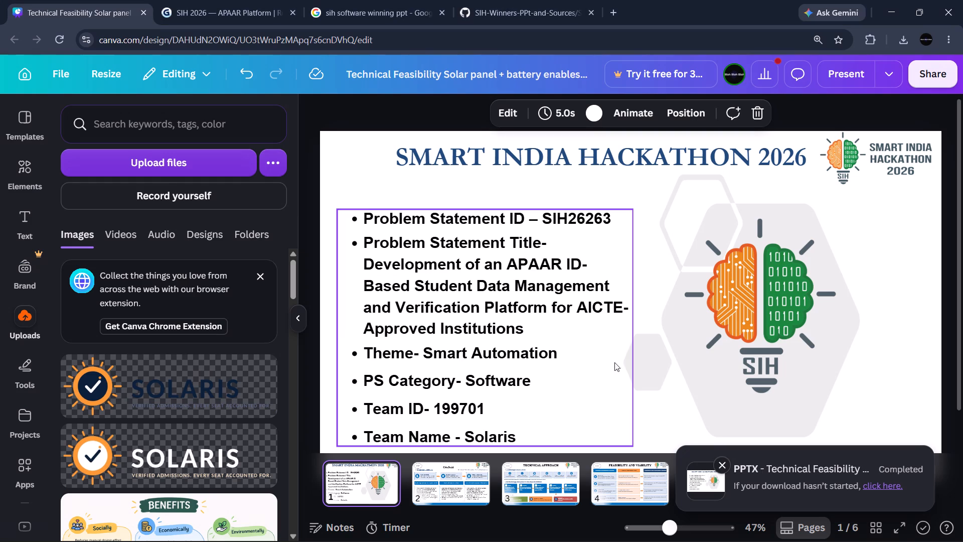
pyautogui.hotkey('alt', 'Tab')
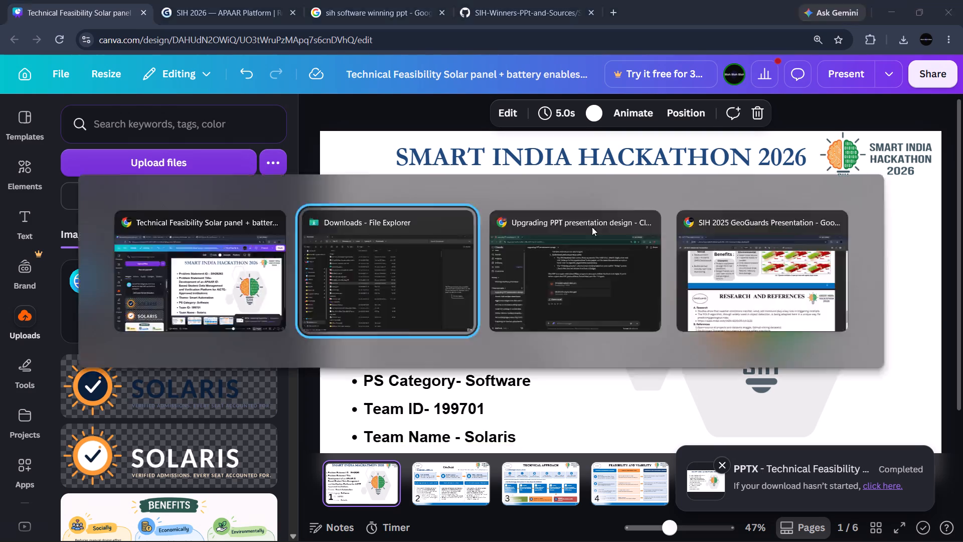
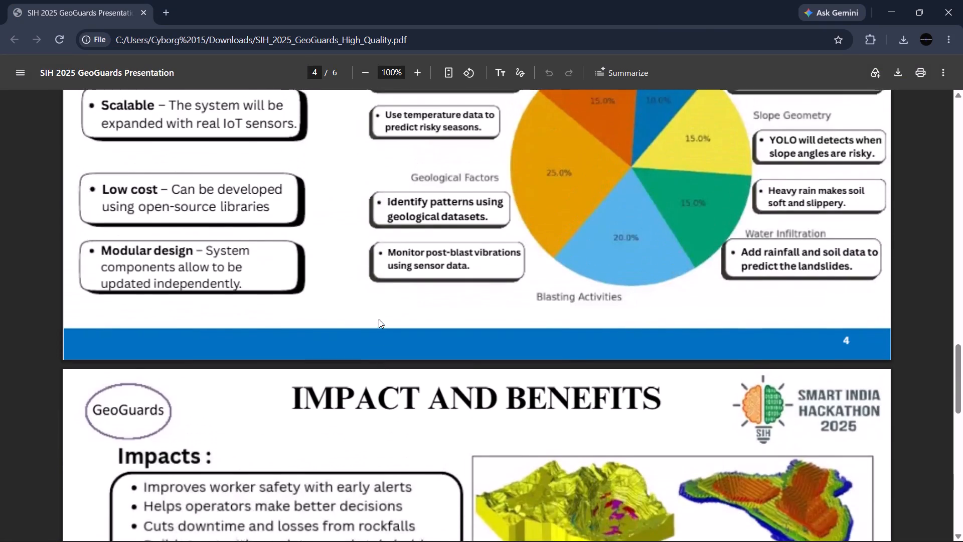
pyautogui.scroll(-14, 379, 319)
pyautogui.scroll(14, 379, 319)
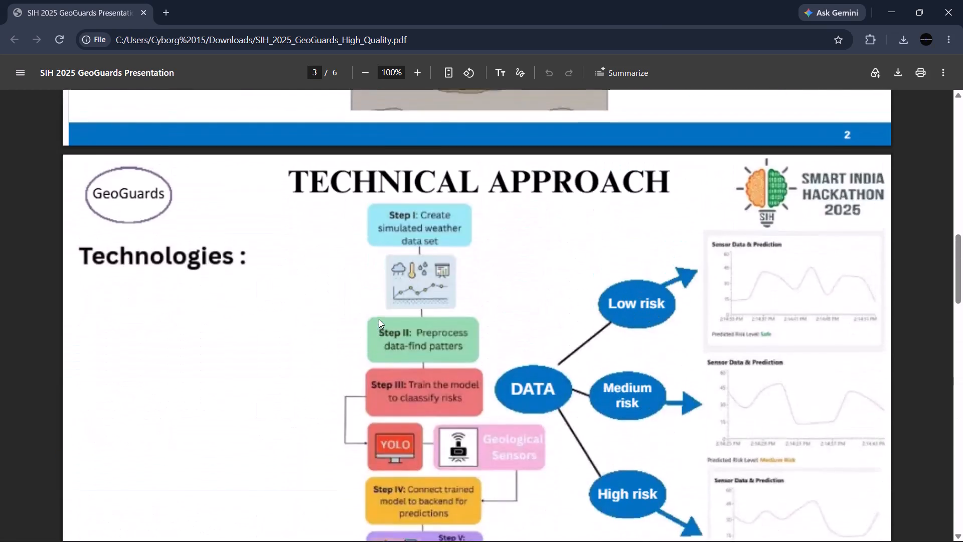
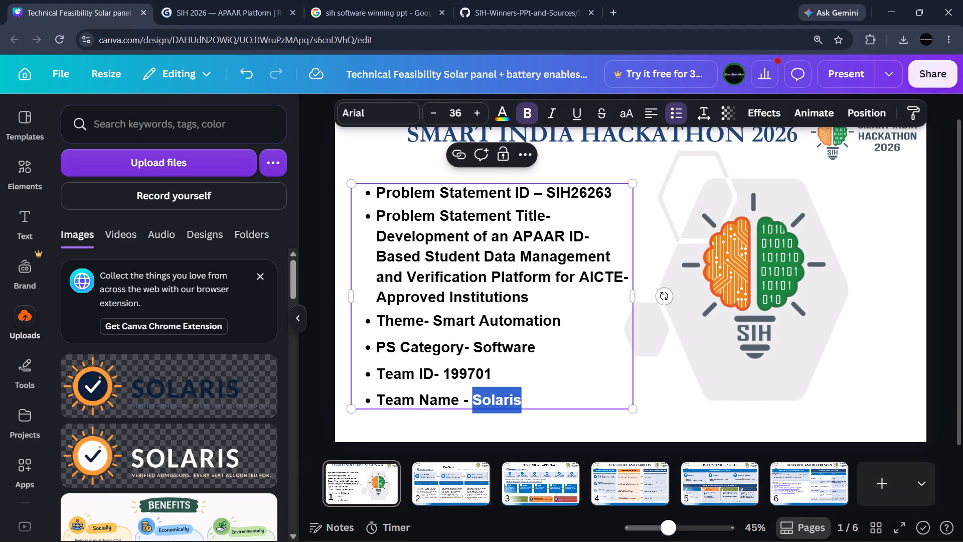
# Change the team name on the presentation's title slide to Nexora.
pyautogui.write('Nexora')
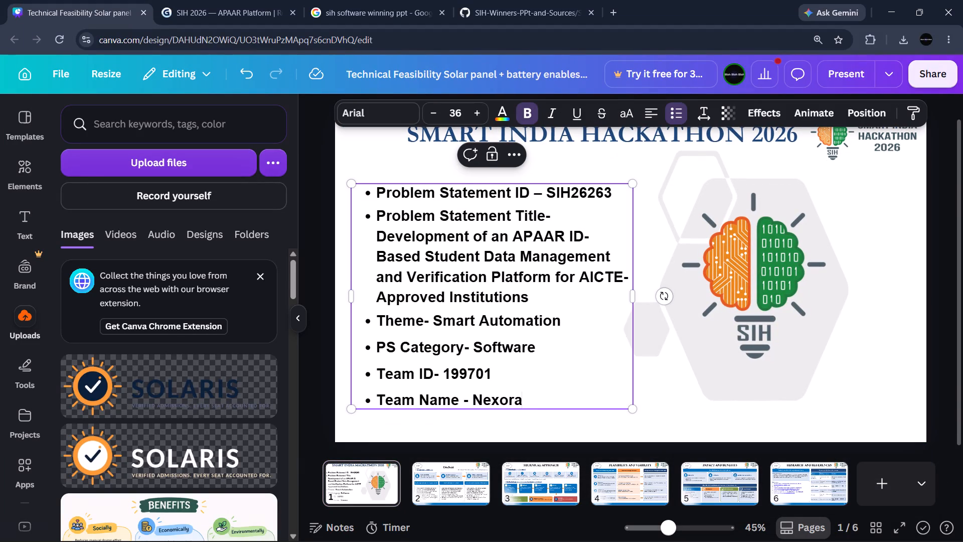
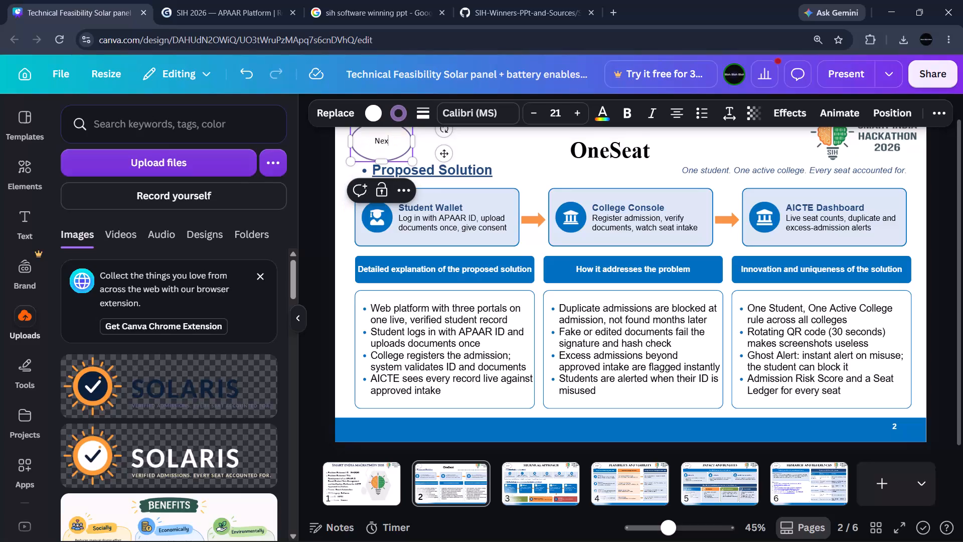
# Complete the team name in the oval on the Proposed Solution slide as Nexora.
pyautogui.write('ora')
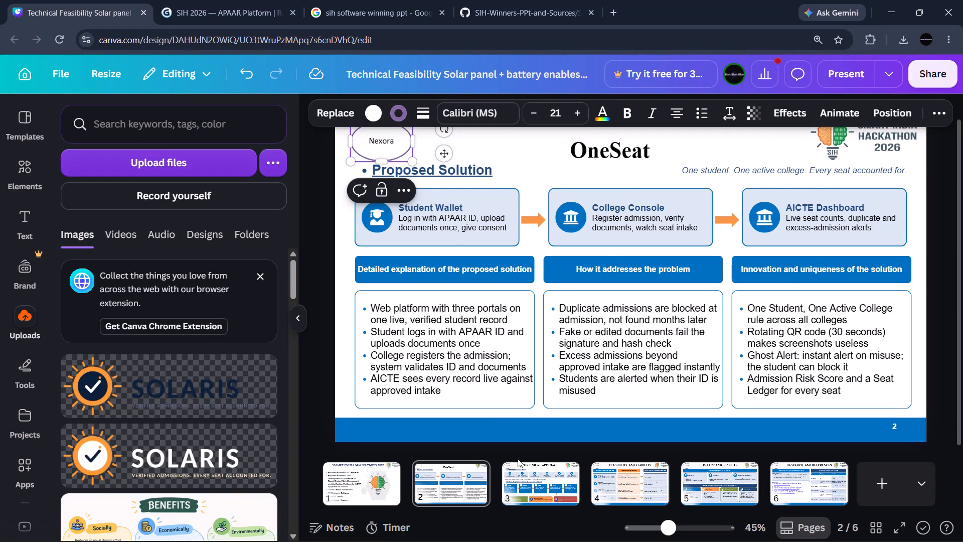
# Replace the team name in the oval on the Technical Approach slide with Nexora.
pyautogui.click(521, 474)
pyautogui.doubleClick(385, 131)
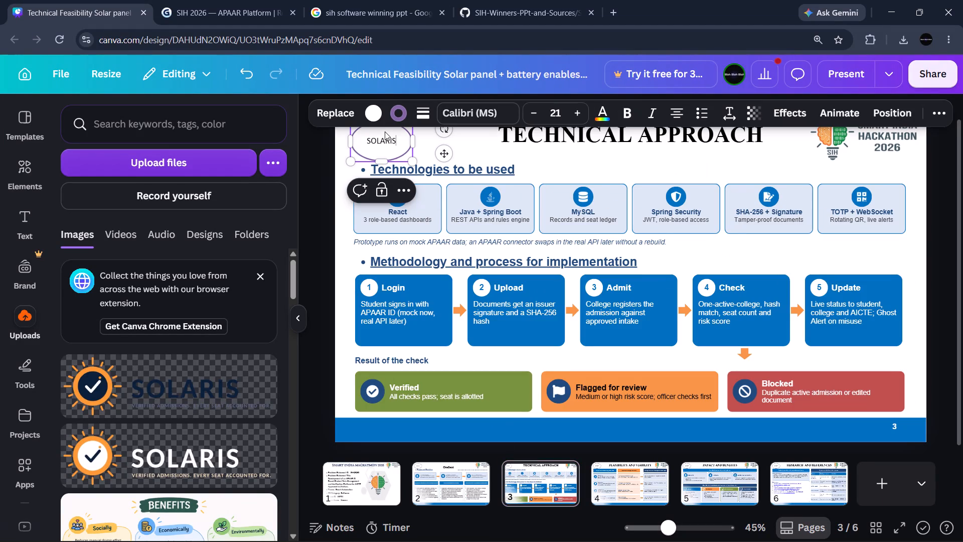
pyautogui.doubleClick(383, 139)
pyautogui.write('Nexora')
# Open the downloaded SIH_2025_Tech_Pioneers_High_Quality.pdf in a new browser tab, examine its Proposed Solution slide, and return to the Canva presentation.
pyautogui.click(897, 38)
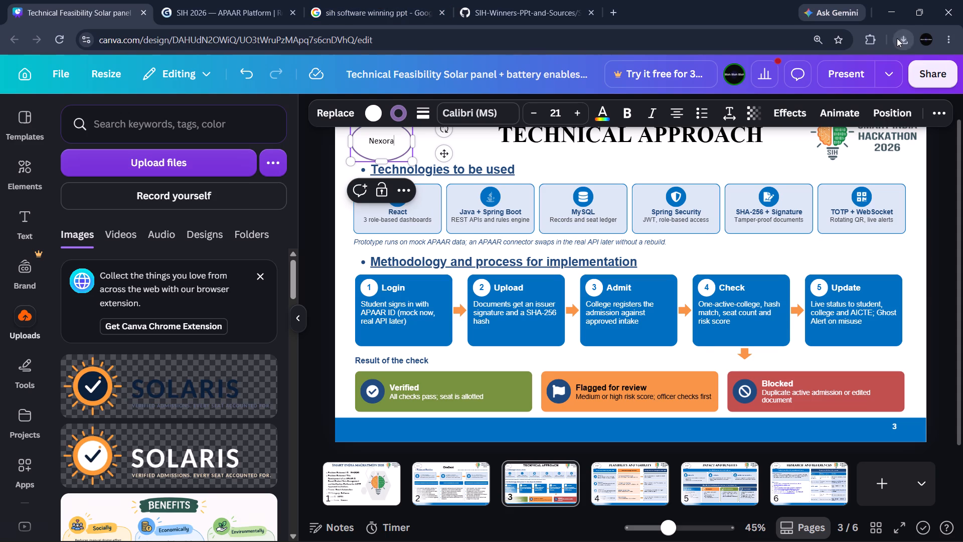
pyautogui.moveTo(762, 243); pyautogui.dragTo(570, 0)
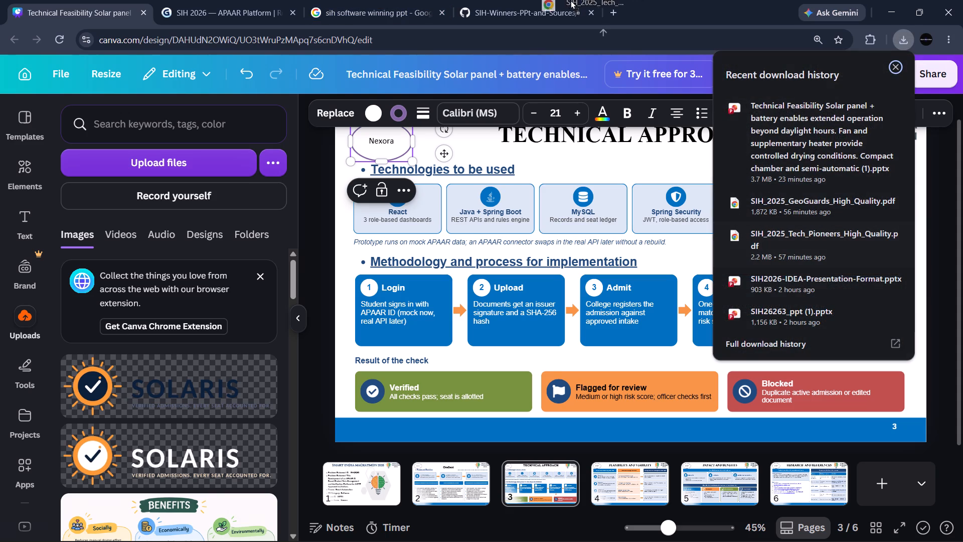
pyautogui.moveTo(570, 0); pyautogui.dragTo(569, 0)
pyautogui.scroll(-3, 391, 213)
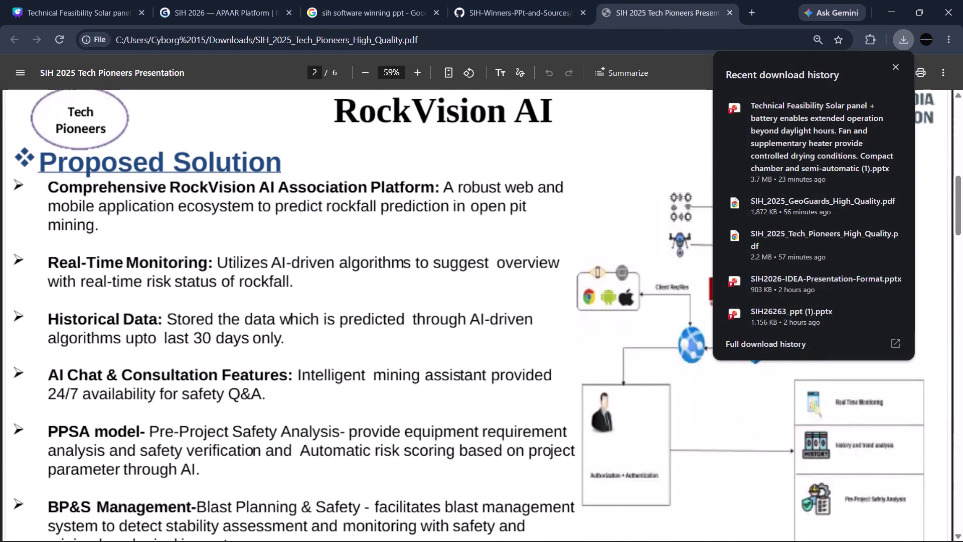
pyautogui.scroll(-1, 391, 213)
pyautogui.click(100, 0)
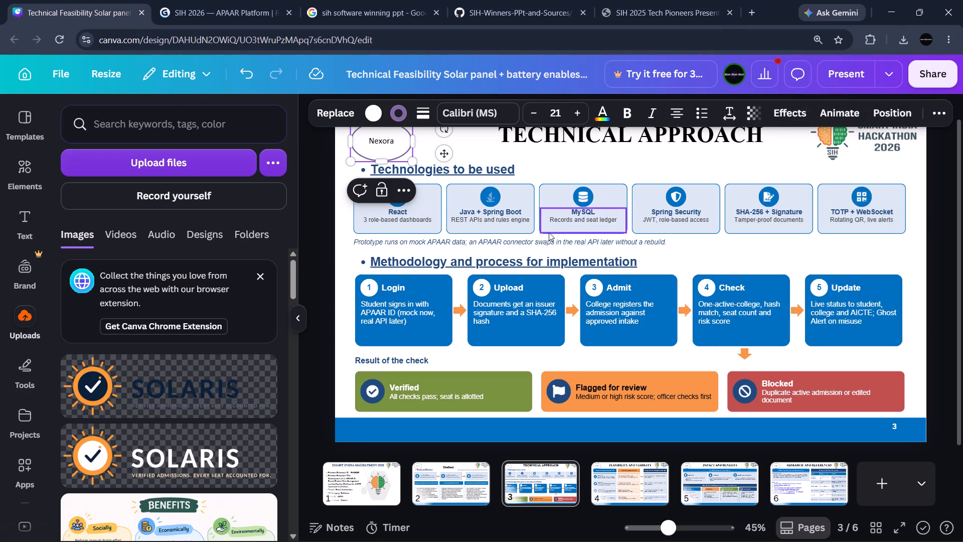
# Replace the team name in the oval on the Feasibility and Viability slide with Nexora.
pyautogui.click(629, 494)
pyautogui.click(375, 112)
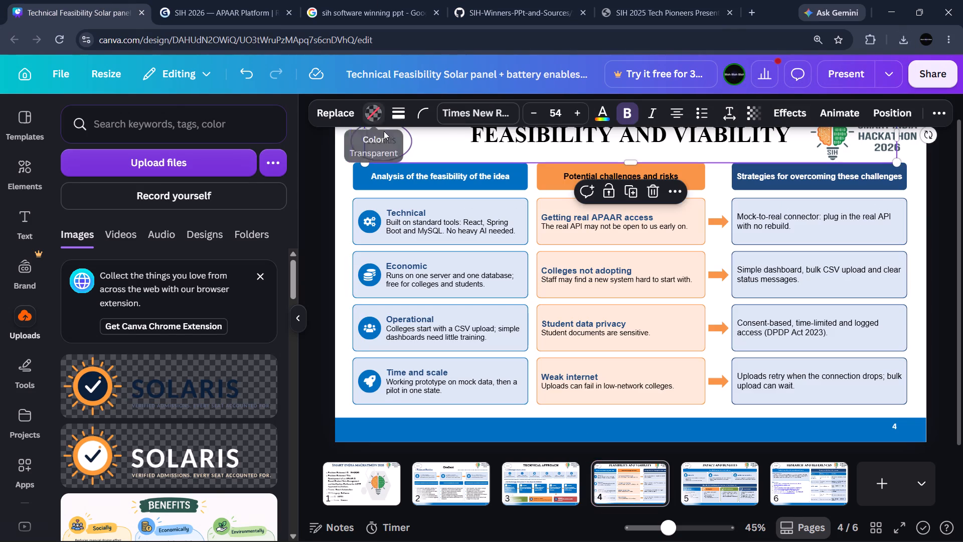
pyautogui.click(392, 145)
pyautogui.doubleClick(392, 145)
pyautogui.write('Nexora')
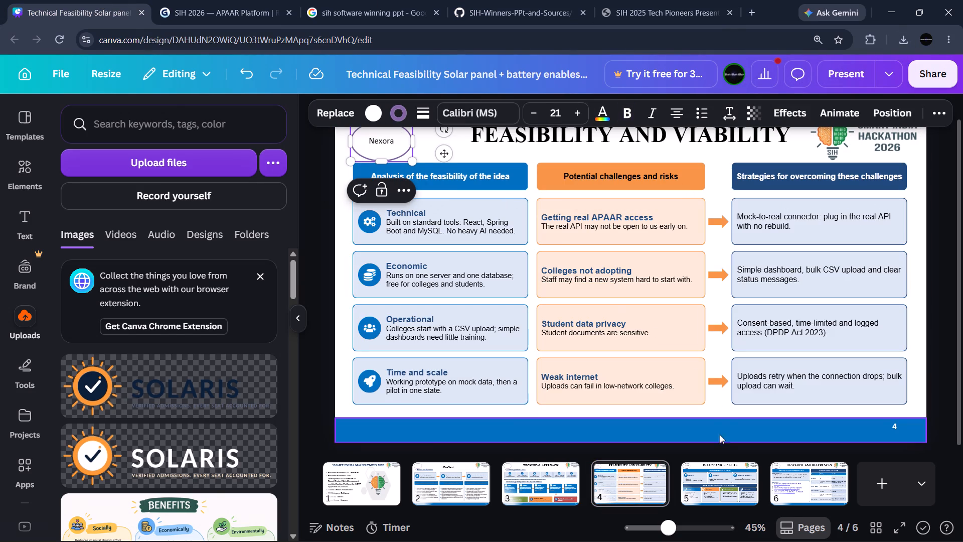
# Replace the team name in the oval on the Impact and Benefits slide with Nexora.
pyautogui.click(734, 466)
pyautogui.doubleClick(383, 142)
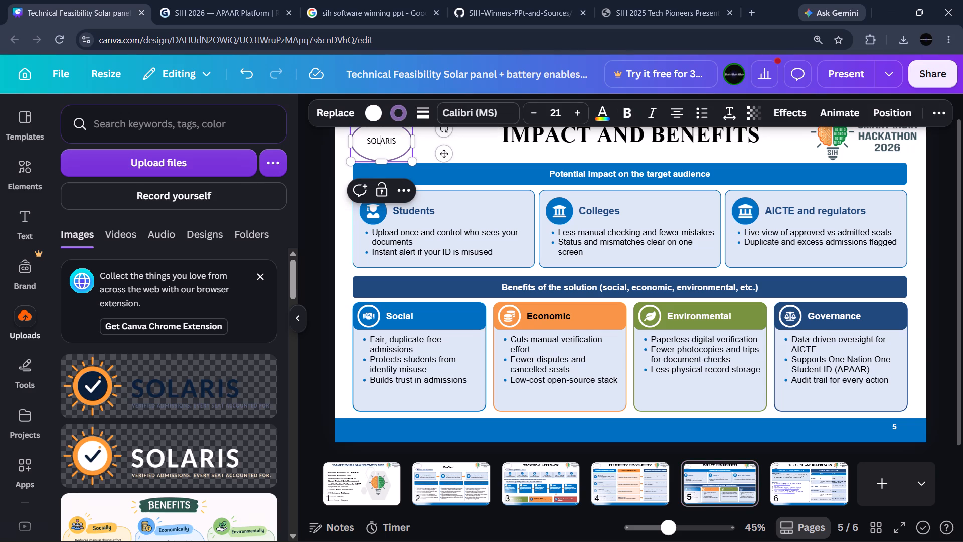
pyautogui.doubleClick(383, 142)
pyautogui.write('Nexora')
# Replace the team name in the oval on the Research and References slide with Nexora.
pyautogui.click(813, 484)
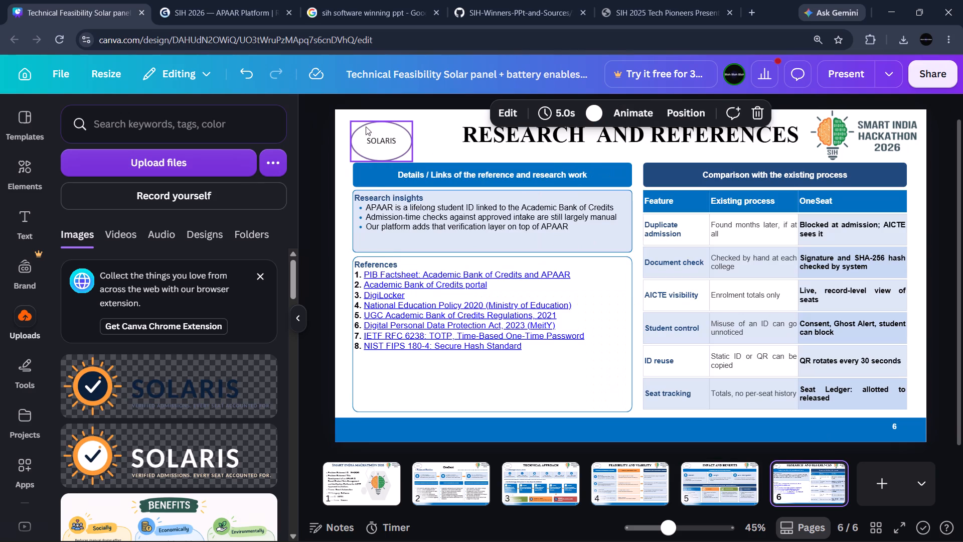
pyautogui.doubleClick(377, 141)
pyautogui.doubleClick(377, 141)
pyautogui.write('N')
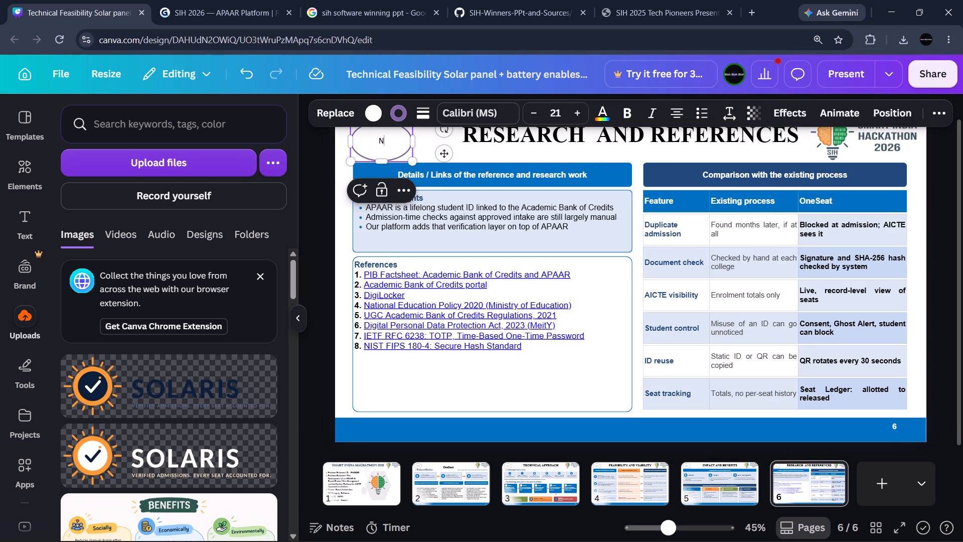
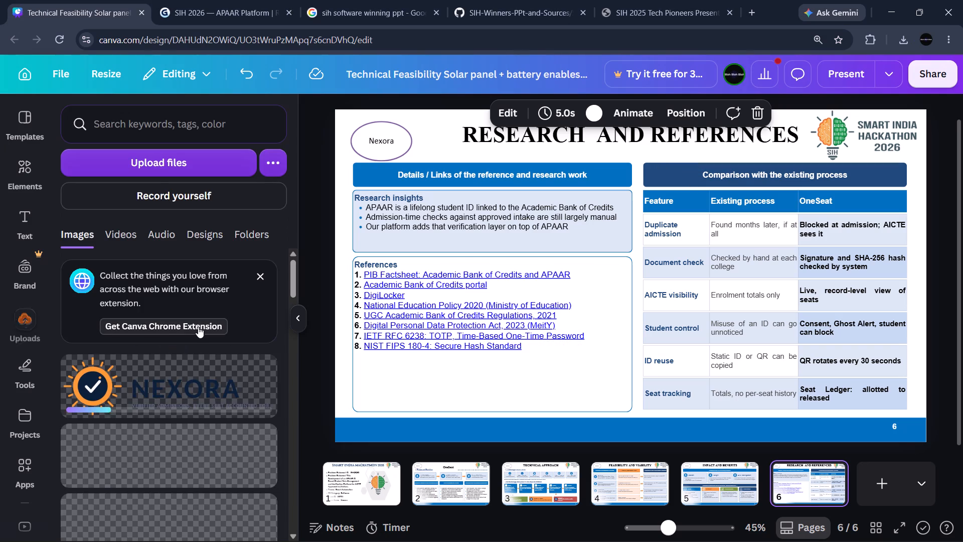
# Insert the uploaded Nexora logo on the Research and References slide.
pyautogui.click(198, 385)
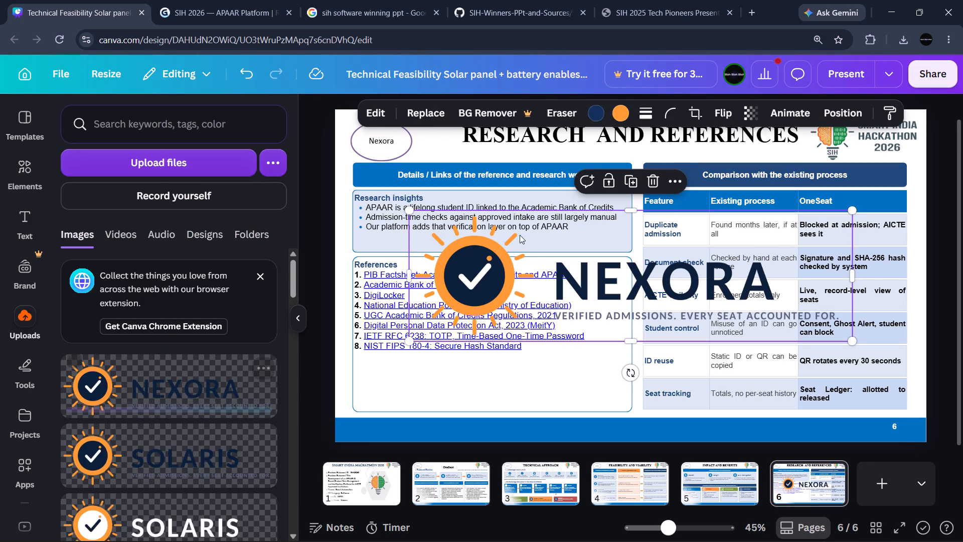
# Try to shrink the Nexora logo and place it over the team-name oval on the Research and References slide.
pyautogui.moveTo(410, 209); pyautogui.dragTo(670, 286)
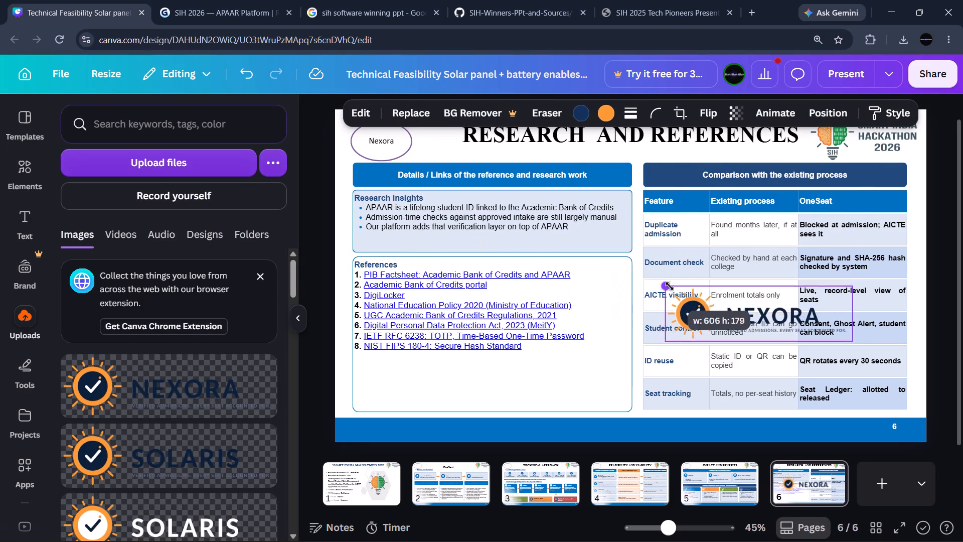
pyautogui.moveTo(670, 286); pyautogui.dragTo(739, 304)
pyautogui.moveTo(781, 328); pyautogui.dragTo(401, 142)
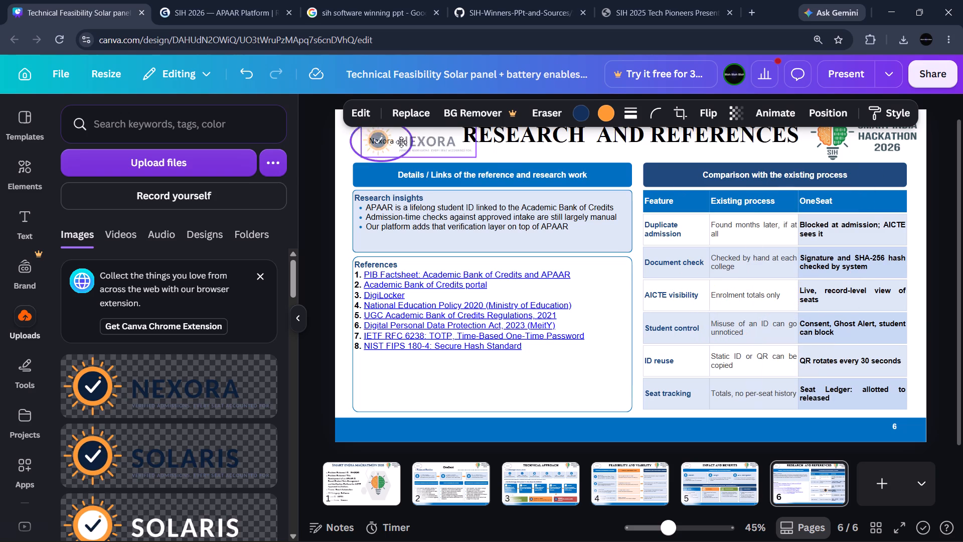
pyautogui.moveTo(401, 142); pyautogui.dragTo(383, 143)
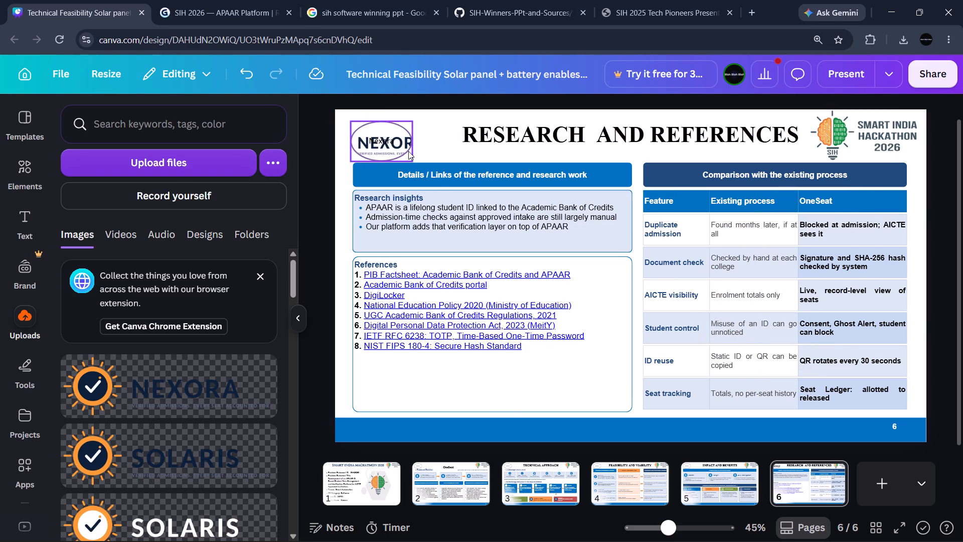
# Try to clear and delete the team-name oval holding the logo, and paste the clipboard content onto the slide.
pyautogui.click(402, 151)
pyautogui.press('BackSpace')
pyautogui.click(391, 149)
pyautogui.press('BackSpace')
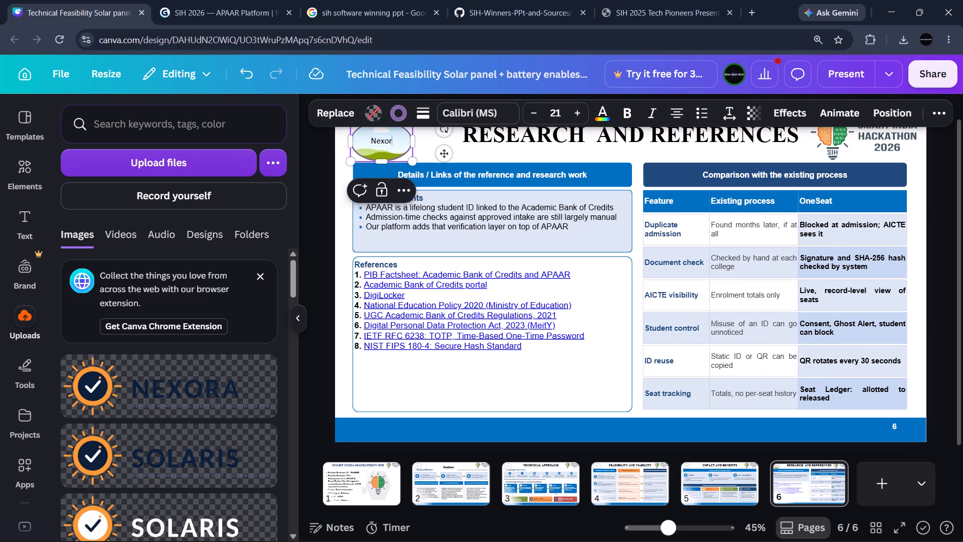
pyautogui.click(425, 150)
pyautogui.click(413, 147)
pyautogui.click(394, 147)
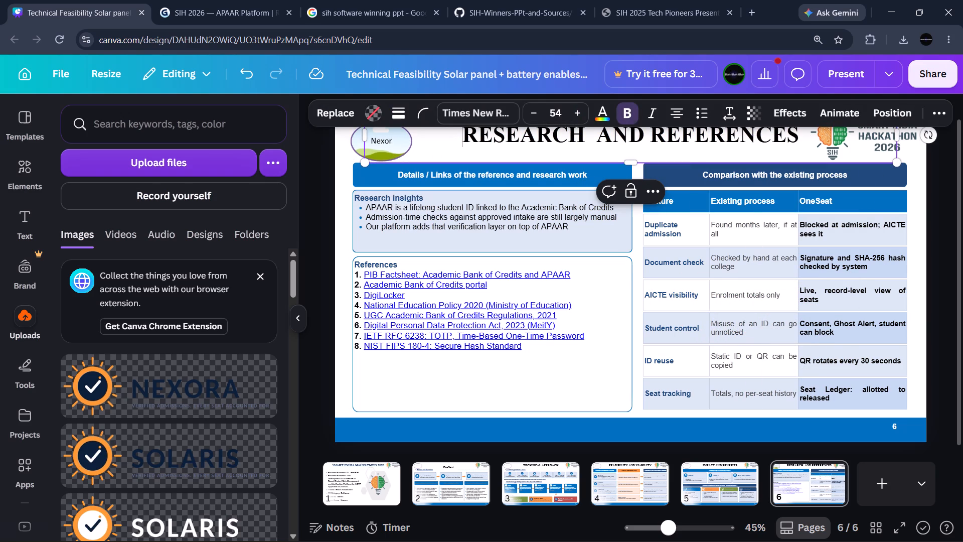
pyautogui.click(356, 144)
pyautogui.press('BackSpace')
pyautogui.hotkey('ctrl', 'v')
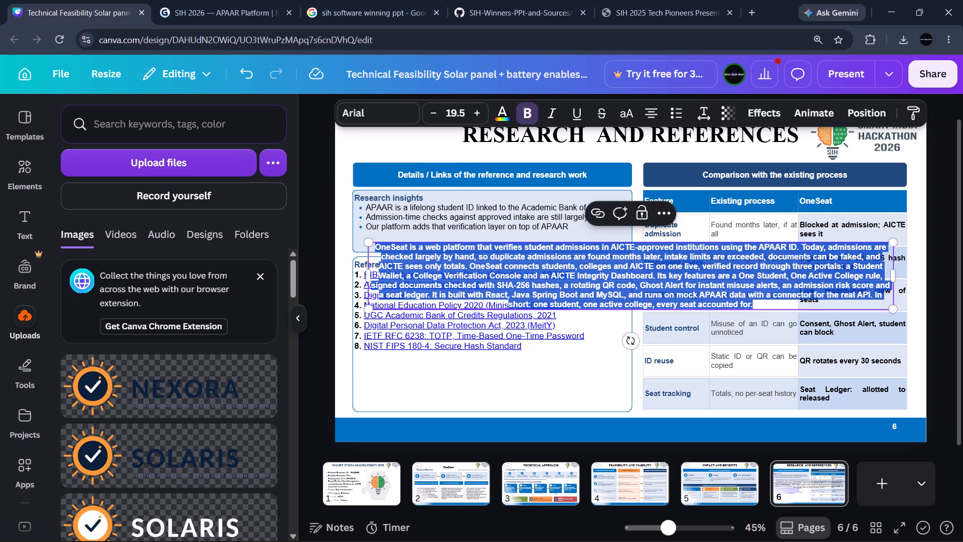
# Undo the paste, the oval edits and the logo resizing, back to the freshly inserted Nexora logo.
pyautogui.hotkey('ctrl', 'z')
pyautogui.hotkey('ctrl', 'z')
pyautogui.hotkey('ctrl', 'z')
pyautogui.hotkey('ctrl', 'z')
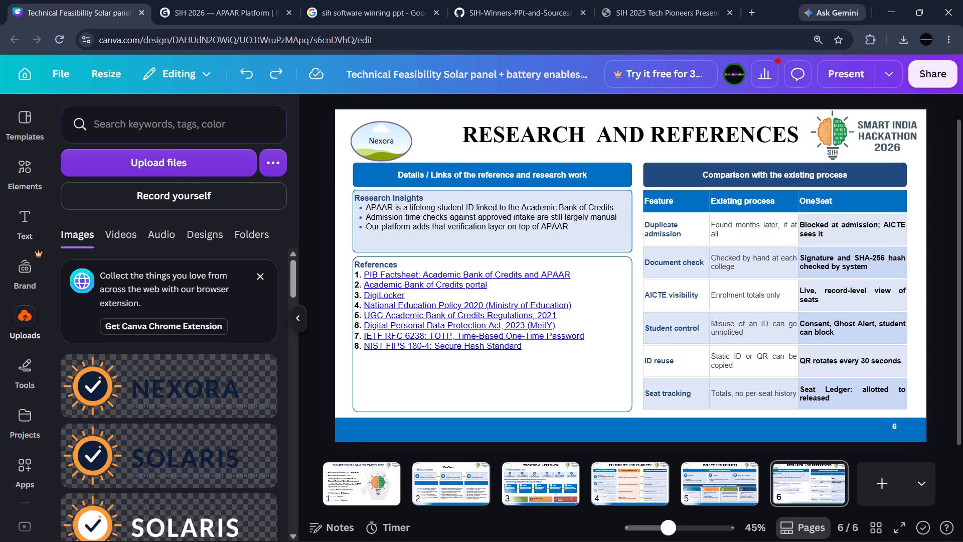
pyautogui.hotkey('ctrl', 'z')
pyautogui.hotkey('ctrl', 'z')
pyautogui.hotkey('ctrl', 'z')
# Delete the team-name oval beside the title on the Research and References slide.
pyautogui.click(358, 155)
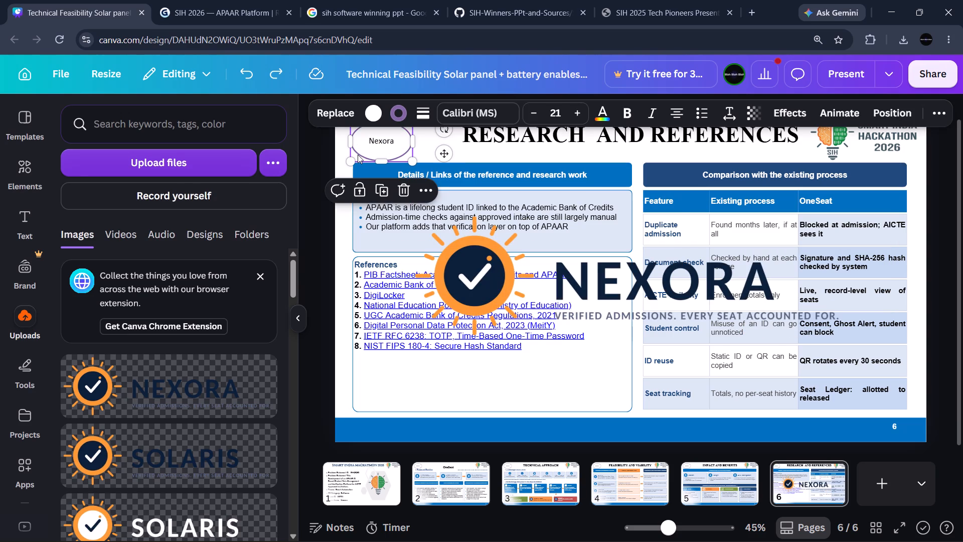
pyautogui.press('BackSpace')
# Shrink the Nexora logo to header size and move it beside the title on the Research and References slide.
pyautogui.click(495, 292)
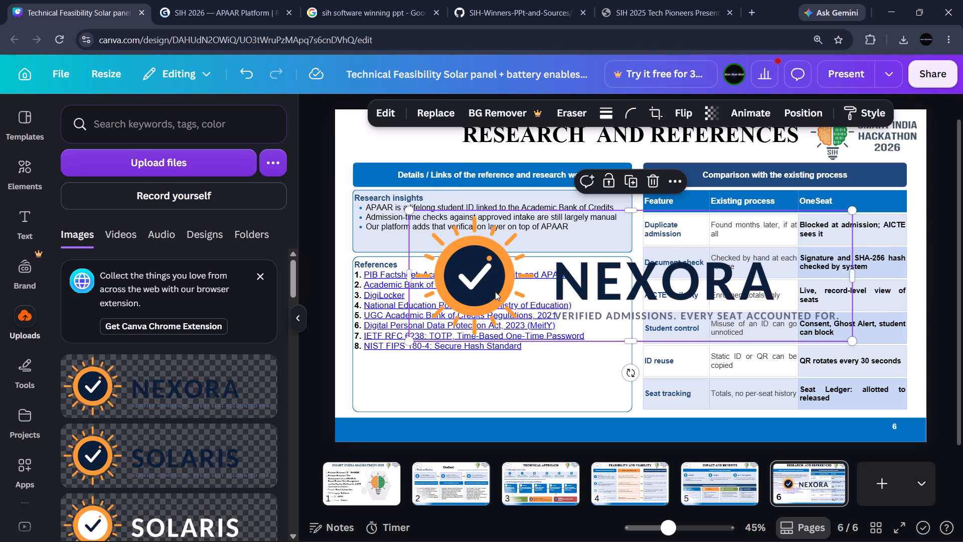
pyautogui.hotkey('ctrl', 'c')
pyautogui.moveTo(409, 208); pyautogui.dragTo(667, 261)
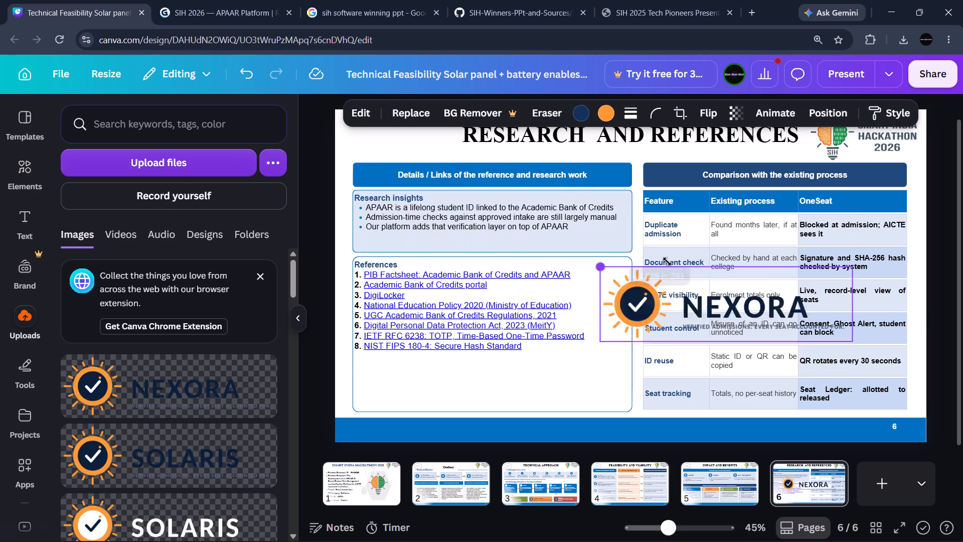
pyautogui.moveTo(667, 261); pyautogui.dragTo(748, 287)
pyautogui.moveTo(787, 326); pyautogui.dragTo(445, 173)
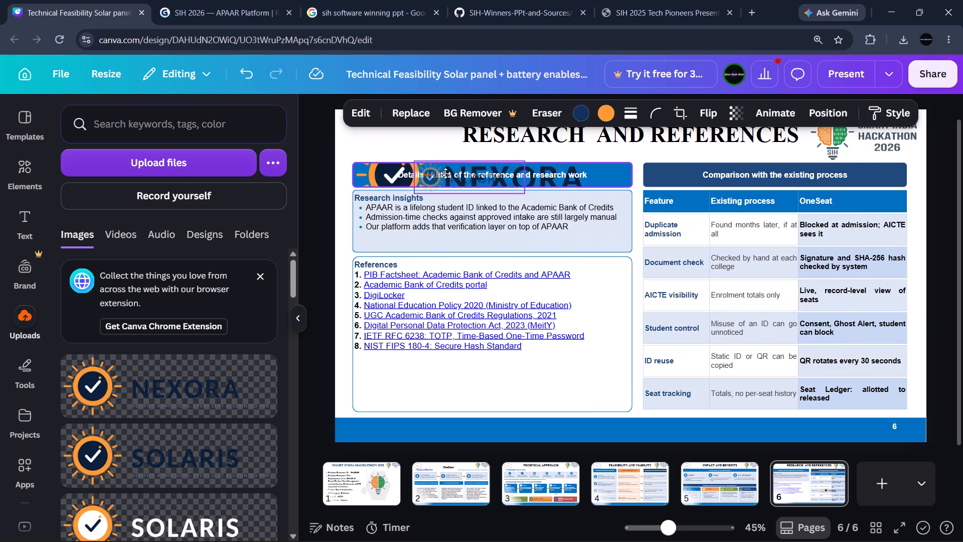
pyautogui.moveTo(445, 173); pyautogui.dragTo(378, 142)
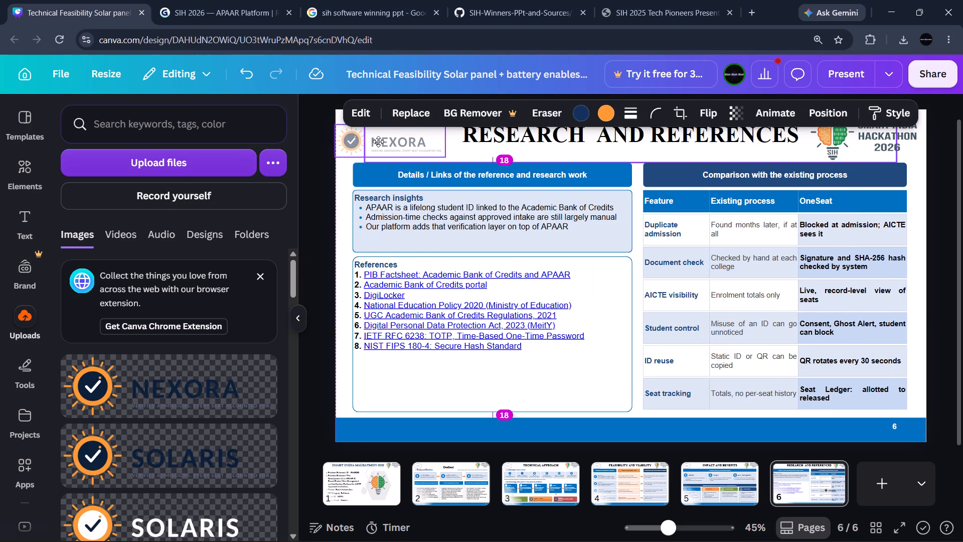
pyautogui.moveTo(378, 142); pyautogui.dragTo(375, 179)
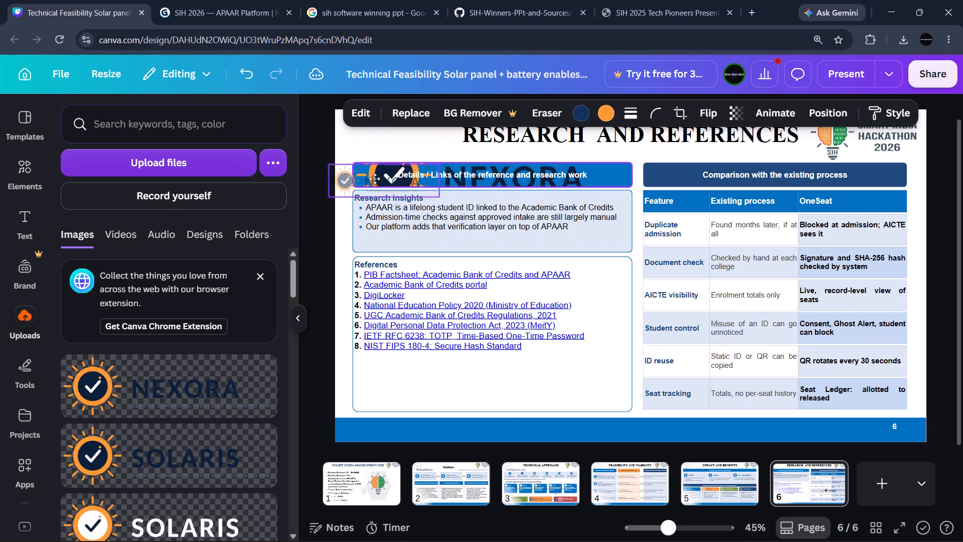
pyautogui.moveTo(375, 179); pyautogui.dragTo(350, 154)
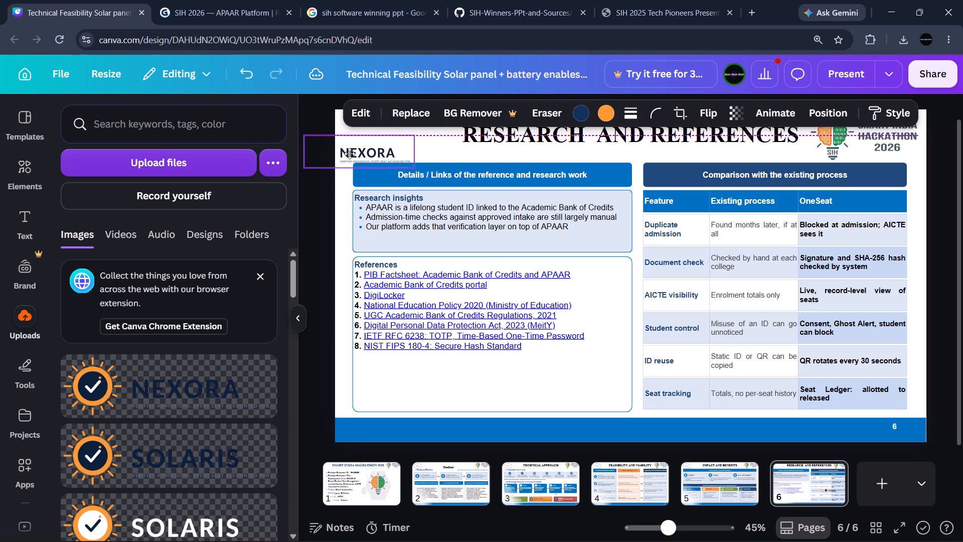
pyautogui.moveTo(350, 154); pyautogui.dragTo(348, 154)
pyautogui.scroll(1, 470, 178)
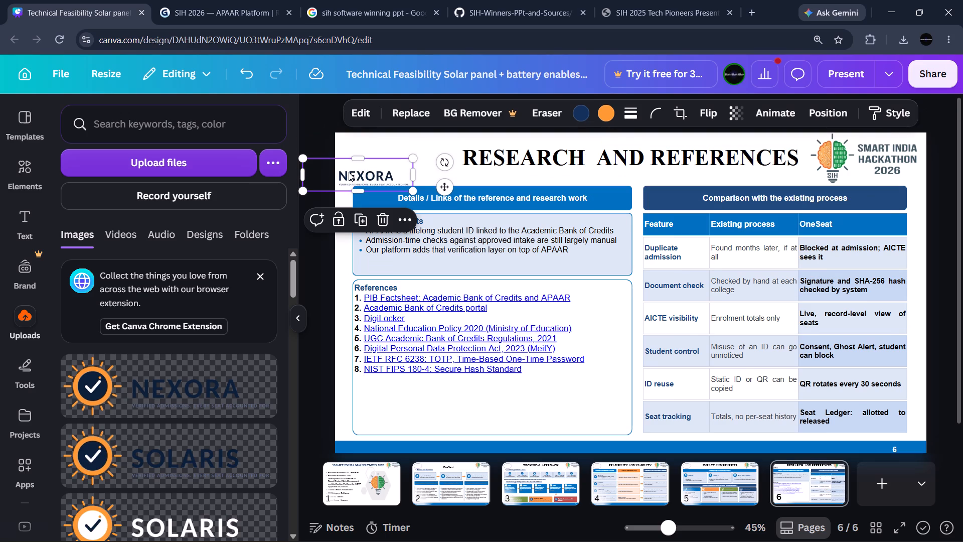
pyautogui.moveTo(349, 172); pyautogui.dragTo(377, 153)
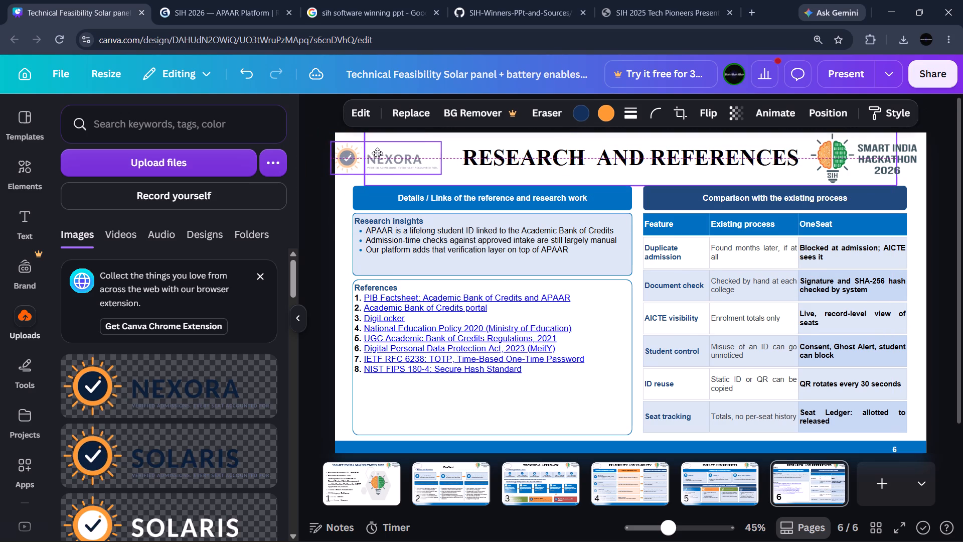
pyautogui.moveTo(377, 153); pyautogui.dragTo(378, 153)
pyautogui.hotkey('ctrl', 'z')
pyautogui.moveTo(342, 173); pyautogui.dragTo(358, 153)
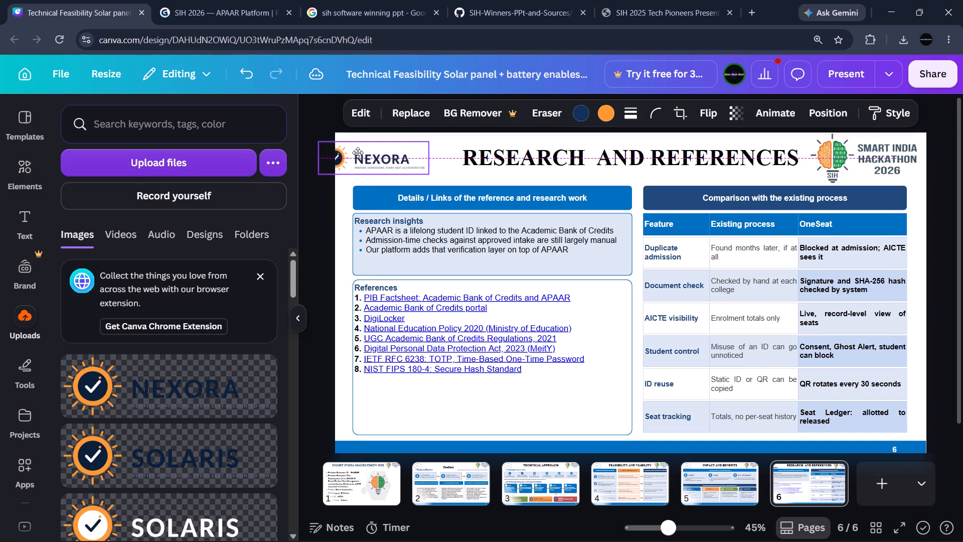
pyautogui.moveTo(358, 153); pyautogui.dragTo(345, 155)
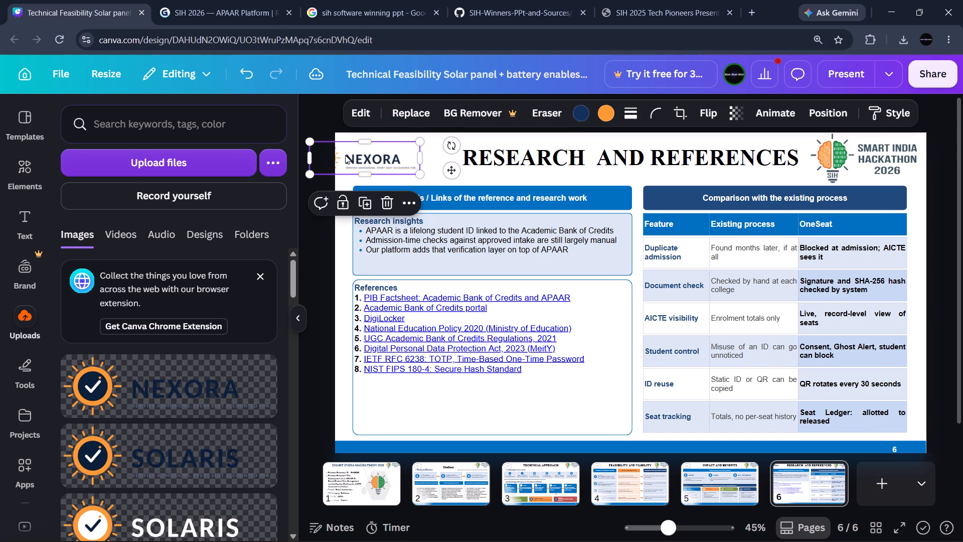
# Narrow the Research and References title box from its left side and shift it so it clears the logo.
pyautogui.click(432, 144)
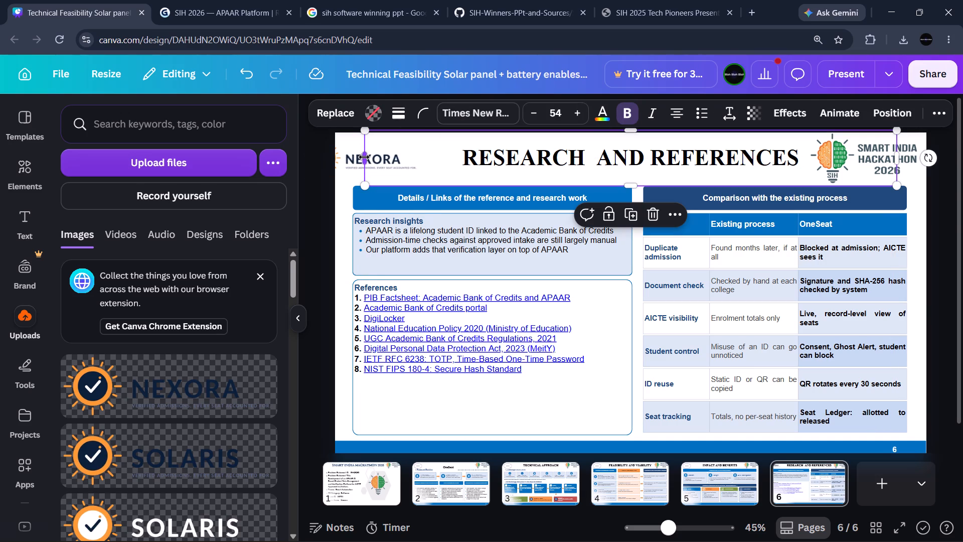
pyautogui.moveTo(364, 157); pyautogui.dragTo(447, 159)
pyautogui.moveTo(548, 155); pyautogui.dragTo(506, 158)
# Shift the Nexora logo fully onto the Research and References slide, flush with the slide's left edge.
pyautogui.moveTo(378, 163); pyautogui.dragTo(396, 163)
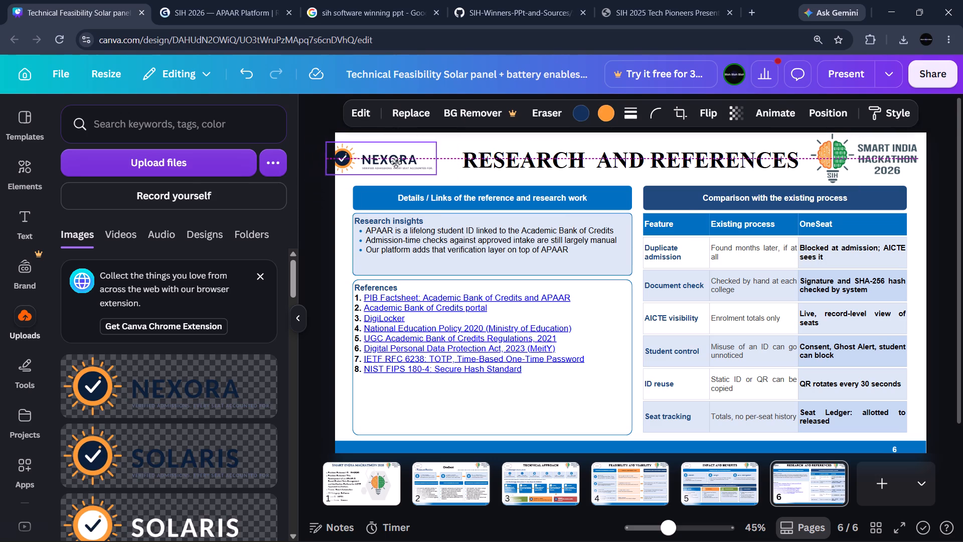
pyautogui.moveTo(396, 163); pyautogui.dragTo(405, 162)
pyautogui.click(317, 158)
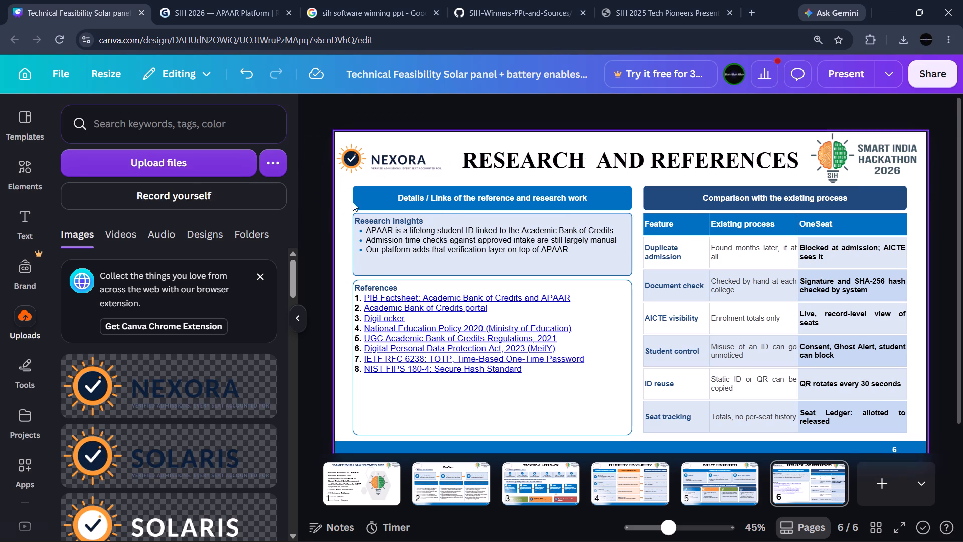
pyautogui.click(365, 169)
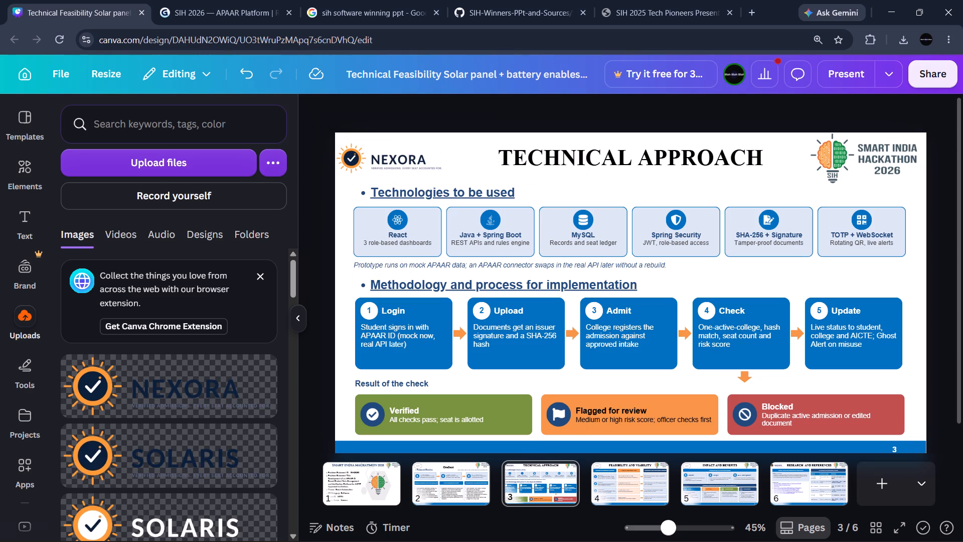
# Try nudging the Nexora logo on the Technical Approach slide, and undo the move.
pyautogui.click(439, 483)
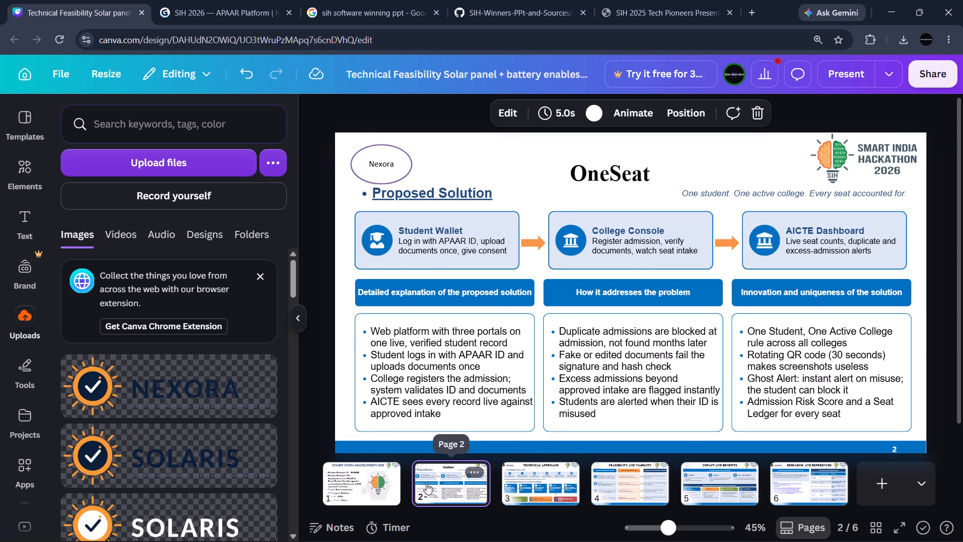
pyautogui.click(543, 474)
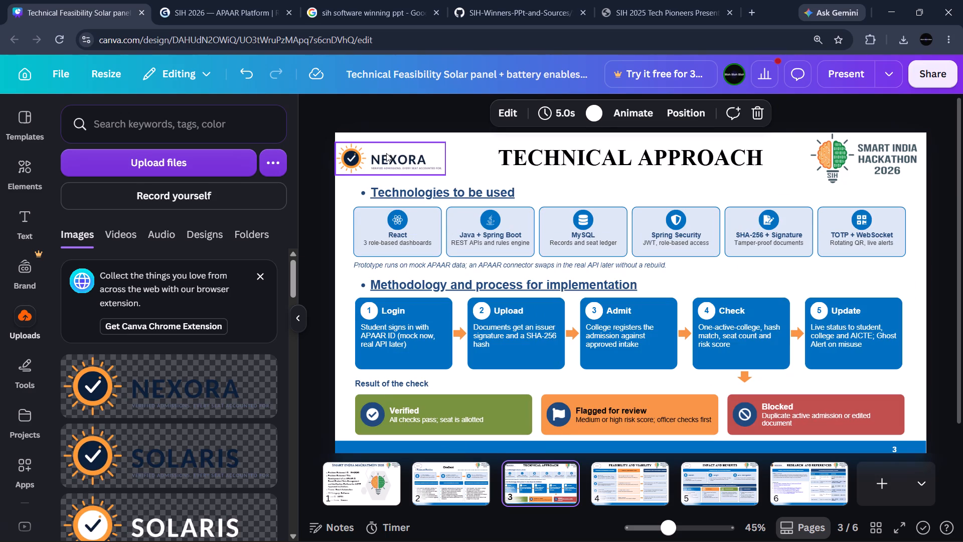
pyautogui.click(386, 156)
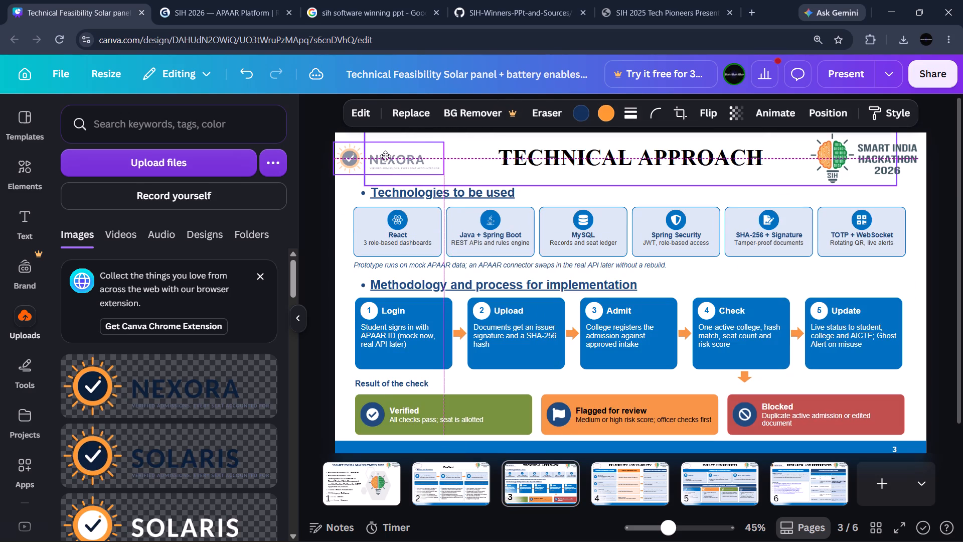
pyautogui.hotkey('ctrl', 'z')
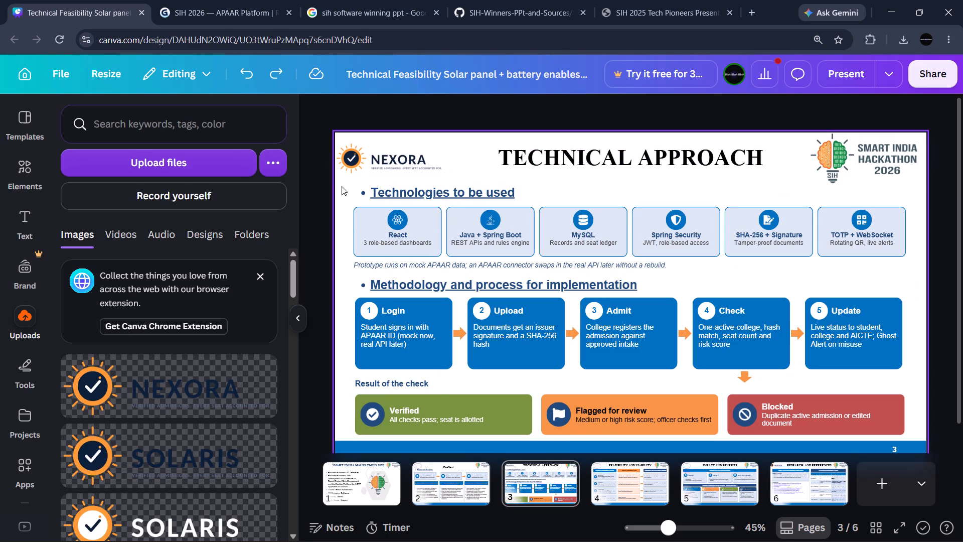
# Narrow the Technical Approach title box from its left side and shift it left to recentre the title.
pyautogui.click(342, 186)
pyautogui.click(447, 174)
pyautogui.moveTo(364, 158); pyautogui.dragTo(408, 159)
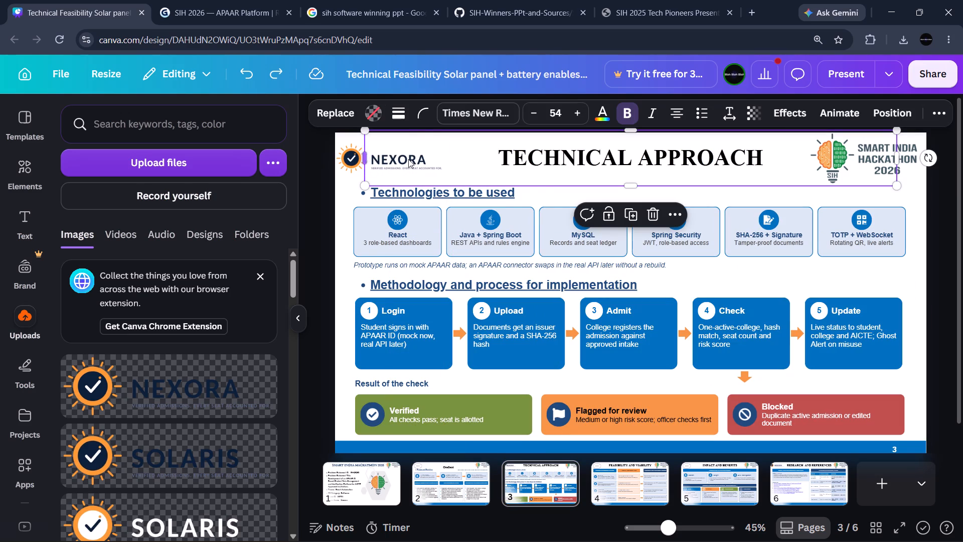
pyautogui.moveTo(408, 159); pyautogui.dragTo(456, 158)
pyautogui.moveTo(602, 164); pyautogui.dragTo(560, 163)
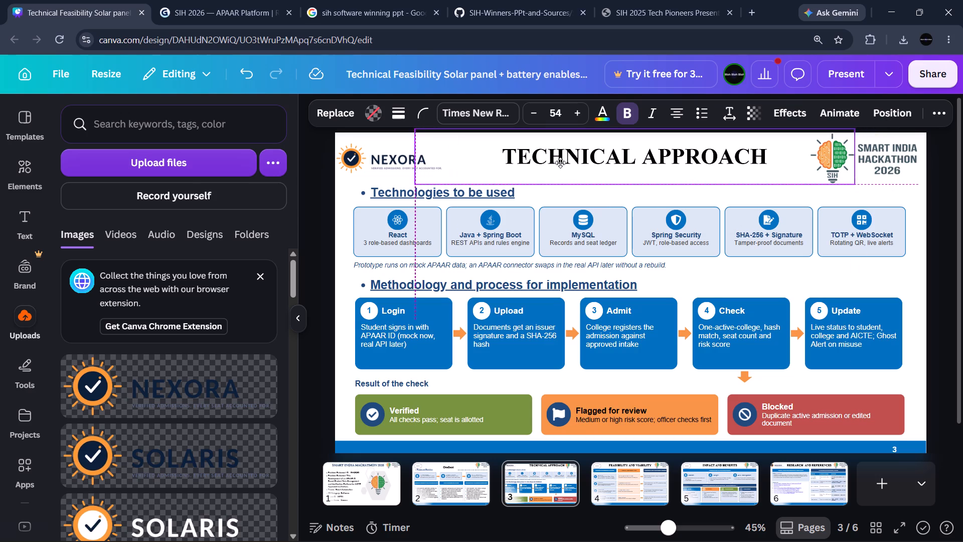
pyautogui.moveTo(560, 163); pyautogui.dragTo(555, 162)
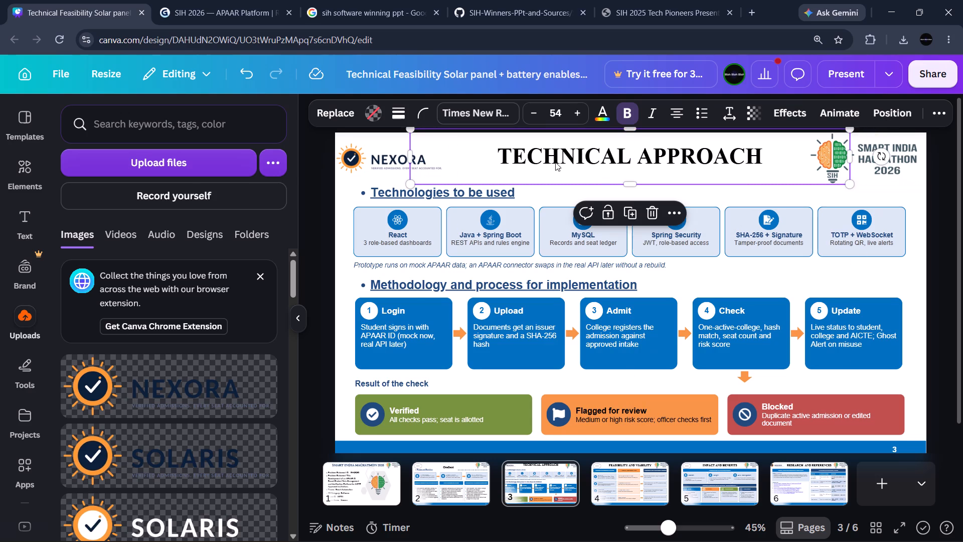
# Move the Nexora logo slightly inward from the left edge of the Technical Approach slide.
pyautogui.click(389, 156)
pyautogui.moveTo(389, 156); pyautogui.dragTo(397, 156)
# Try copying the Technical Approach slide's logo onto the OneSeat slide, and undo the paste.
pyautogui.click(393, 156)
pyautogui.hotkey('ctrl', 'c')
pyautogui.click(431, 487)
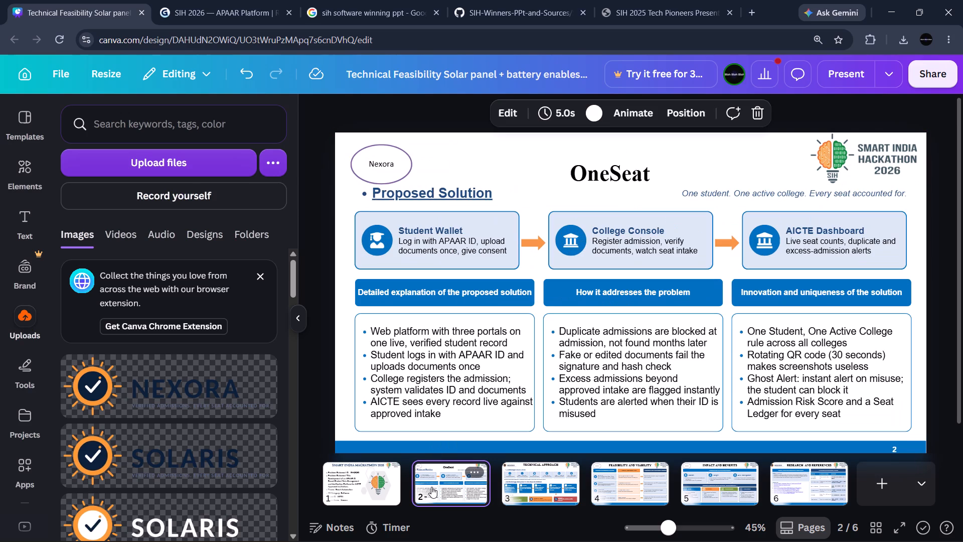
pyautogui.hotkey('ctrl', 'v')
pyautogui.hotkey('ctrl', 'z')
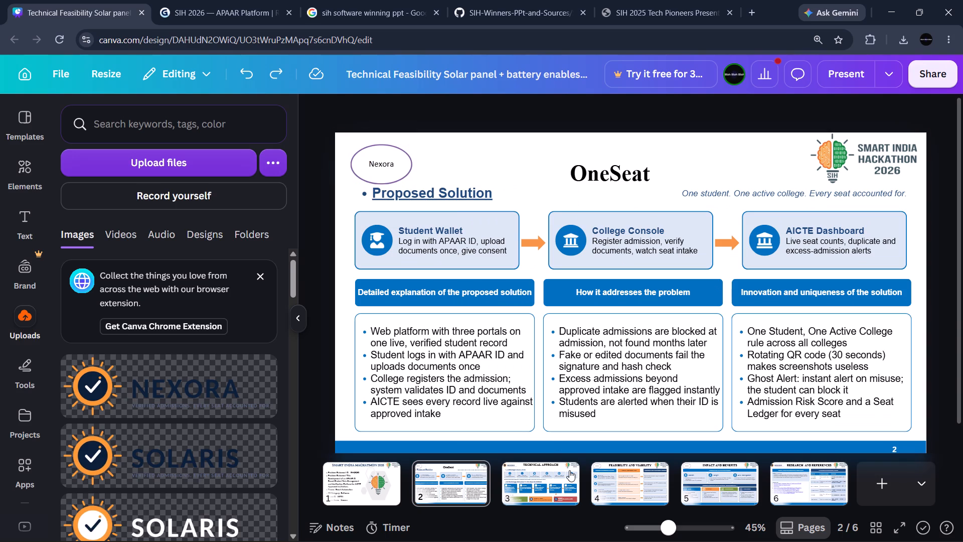
# Copy the Nexora logo from the Technical Approach slide to the OneSeat slide and delete the team-name oval there.
pyautogui.click(544, 502)
pyautogui.click(390, 174)
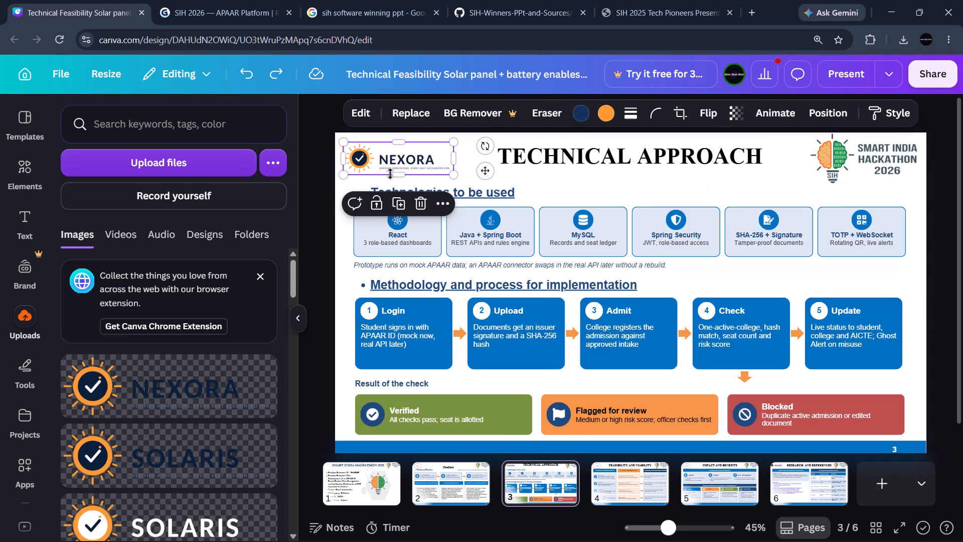
pyautogui.hotkey('ctrl', 'c')
pyautogui.click(451, 482)
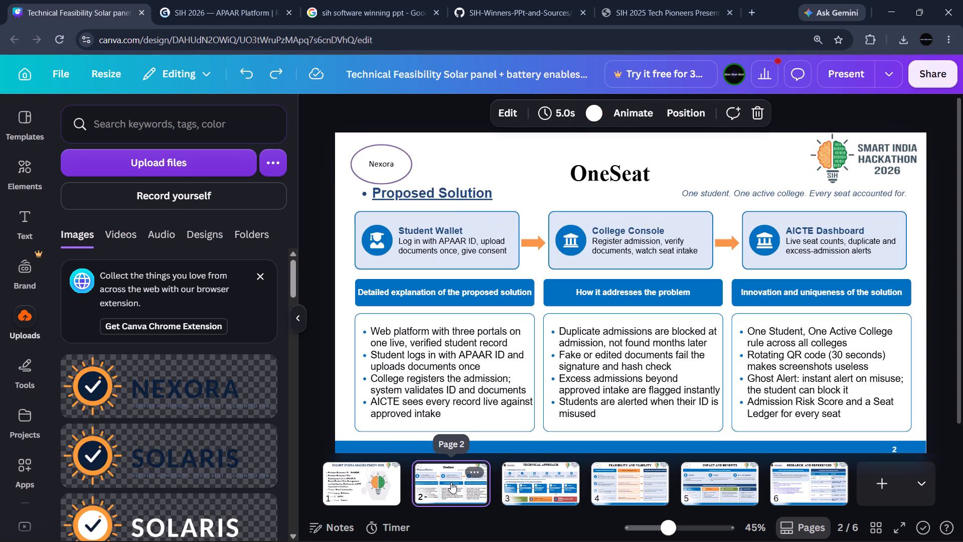
pyautogui.hotkey('ctrl', 'v')
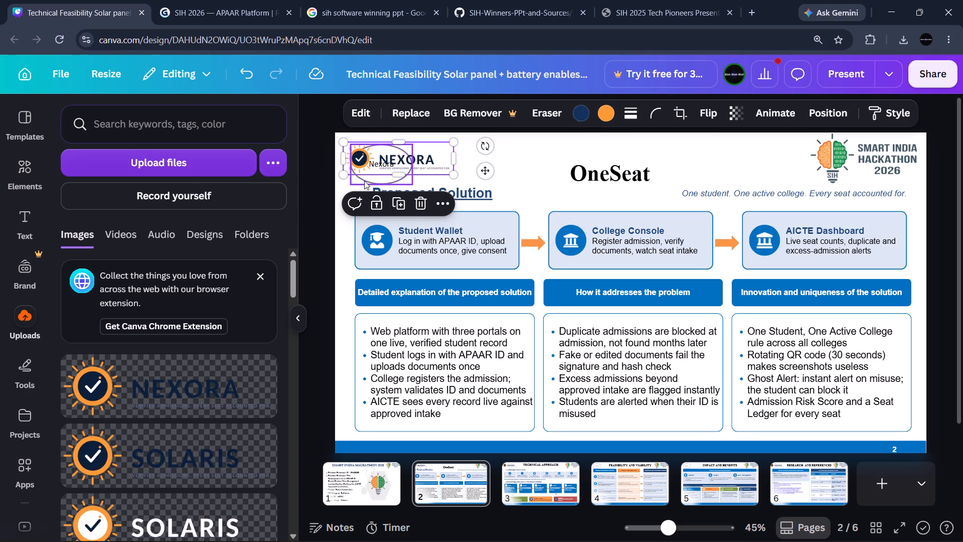
pyautogui.click(364, 181)
pyautogui.press('BackSpace')
# Replace the team-name oval on the Feasibility and Viability slide with the copied Nexora logo.
pyautogui.click(628, 483)
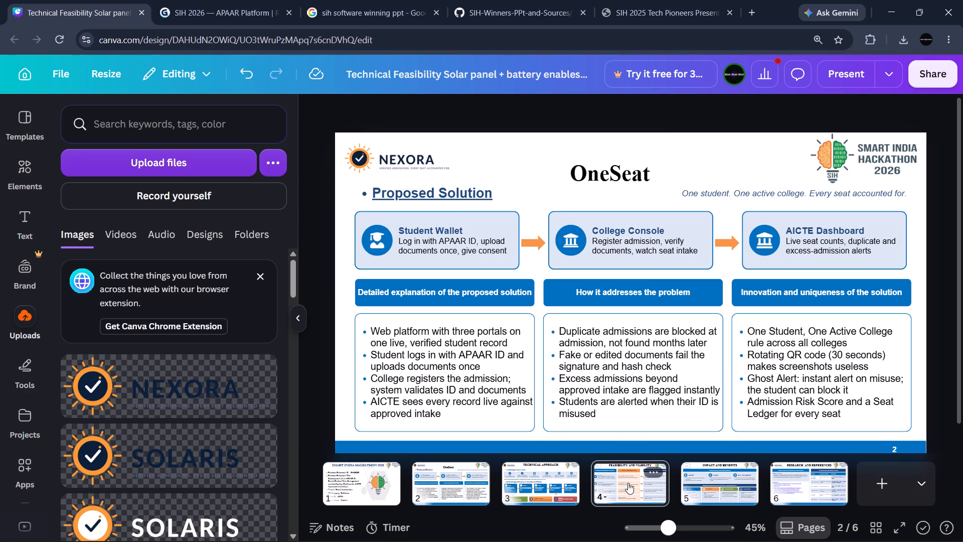
pyautogui.click(350, 161)
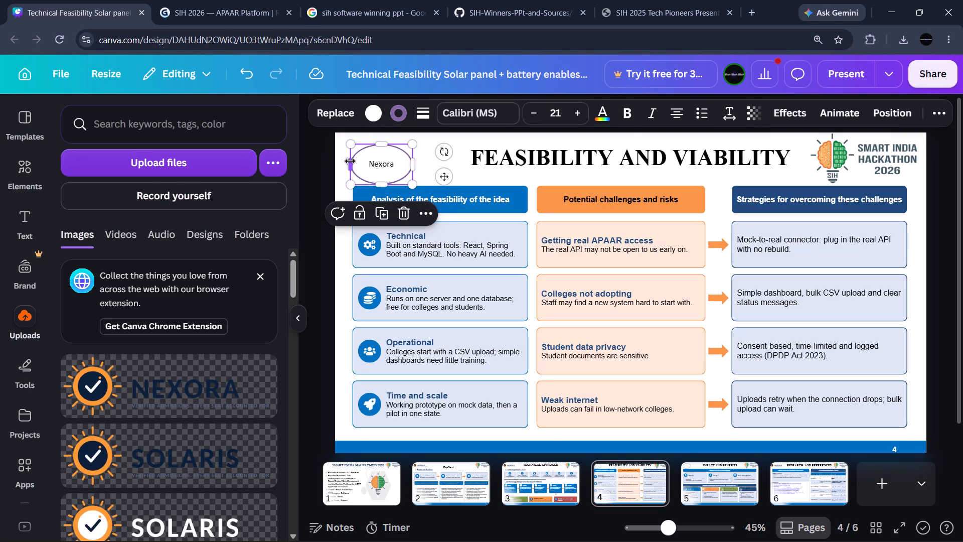
pyautogui.press('BackSpace')
pyautogui.hotkey('ctrl', 'v')
# Replace the team-name oval on the Impact and Benefits slide with the copied Nexora logo.
pyautogui.click(736, 486)
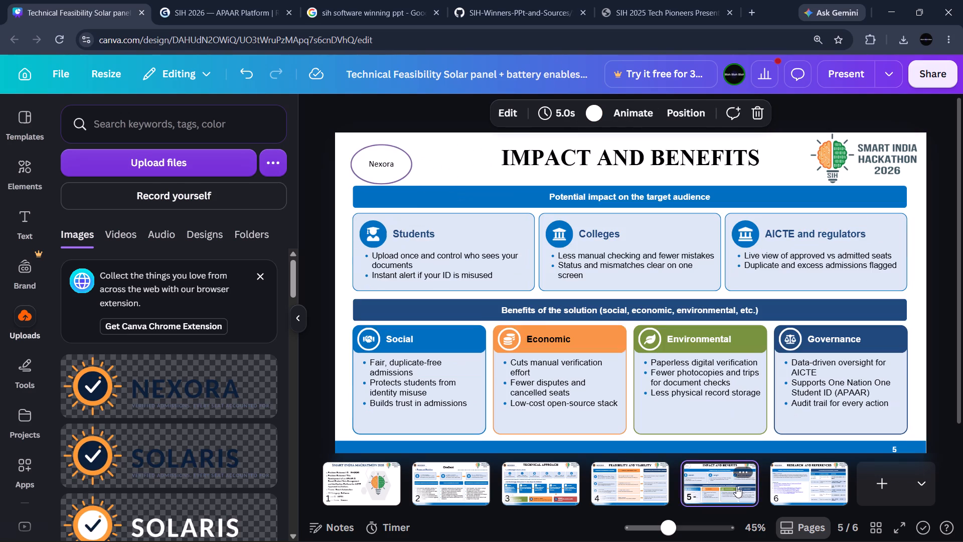
pyautogui.click(399, 177)
pyautogui.press('BackSpace')
pyautogui.hotkey('ctrl', 'v')
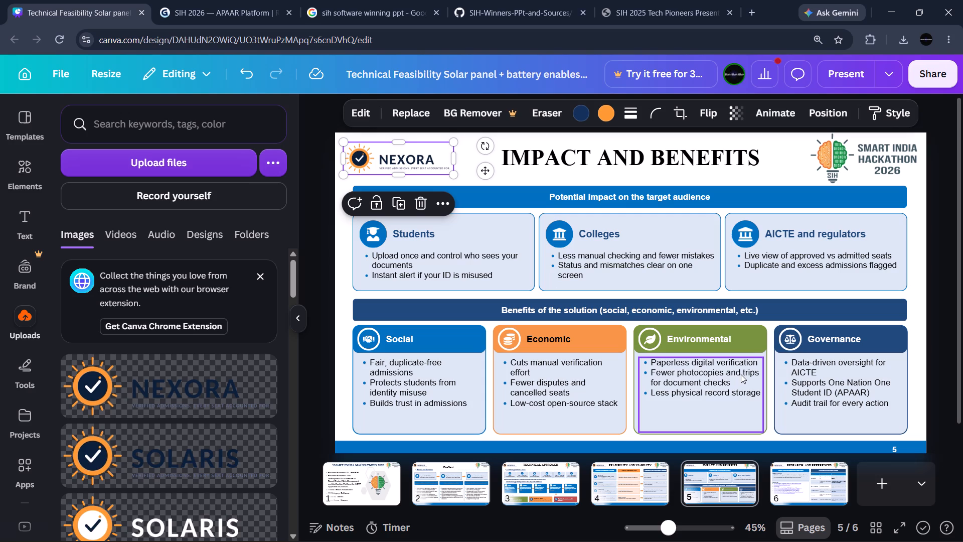
# Replace the Research and References slide's logo with the copied one to match the other slides' logo position.
pyautogui.click(792, 473)
pyautogui.click(370, 142)
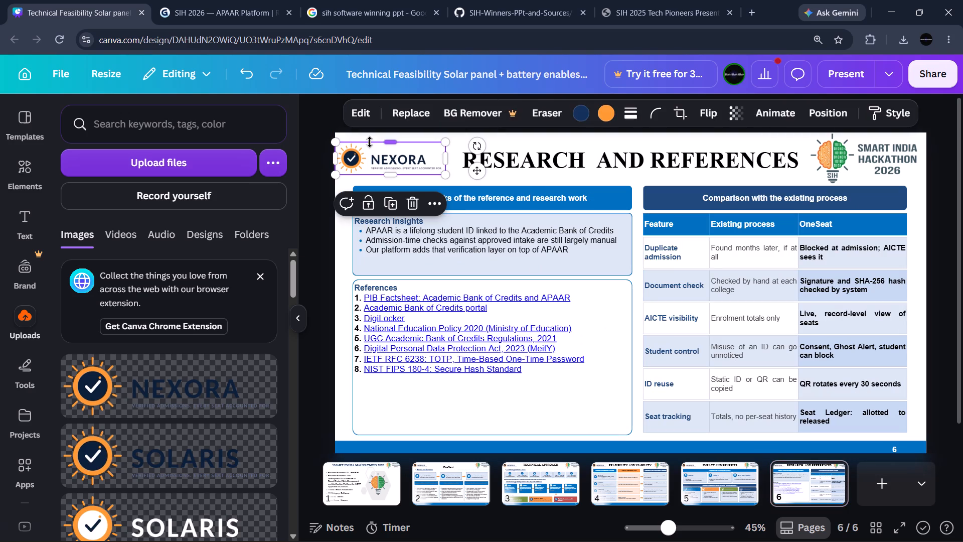
pyautogui.press('BackSpace')
pyautogui.hotkey('ctrl', 'v')
# Check the Nexora logo's placement on the content slides, from Impact and Benefits back to OneSeat.
pyautogui.click(713, 485)
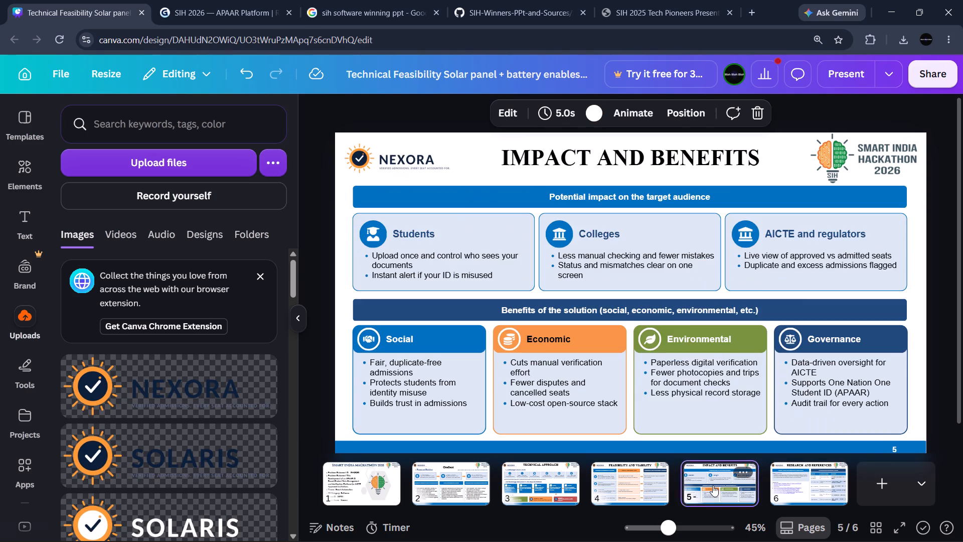